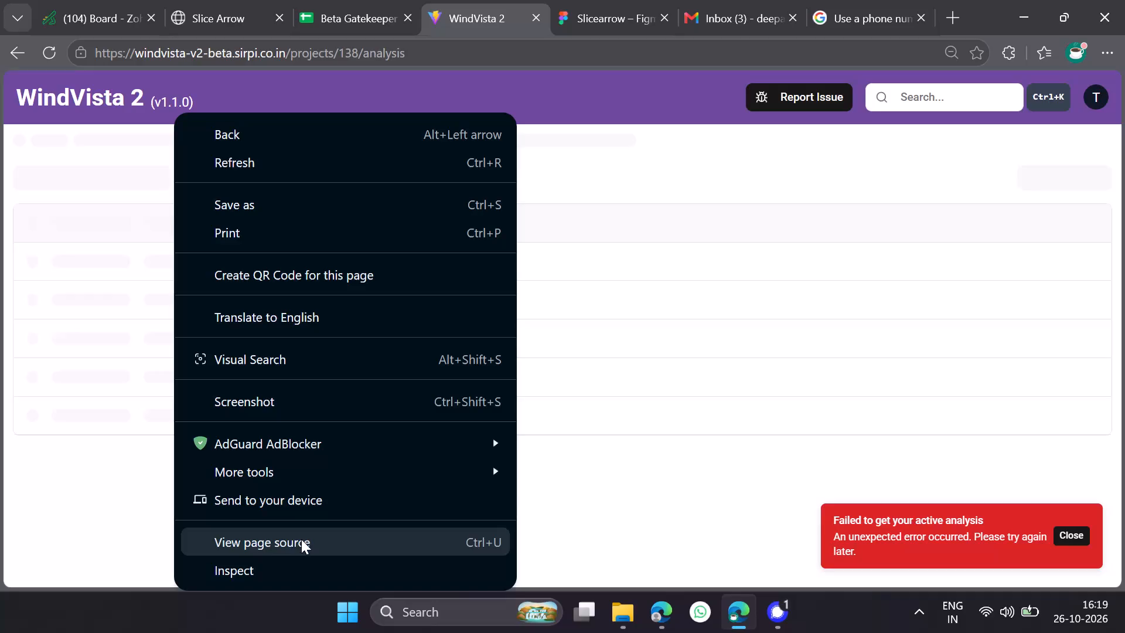
Open the browser's developer tools on the project analysis page and display its network requests.
click(269, 563)
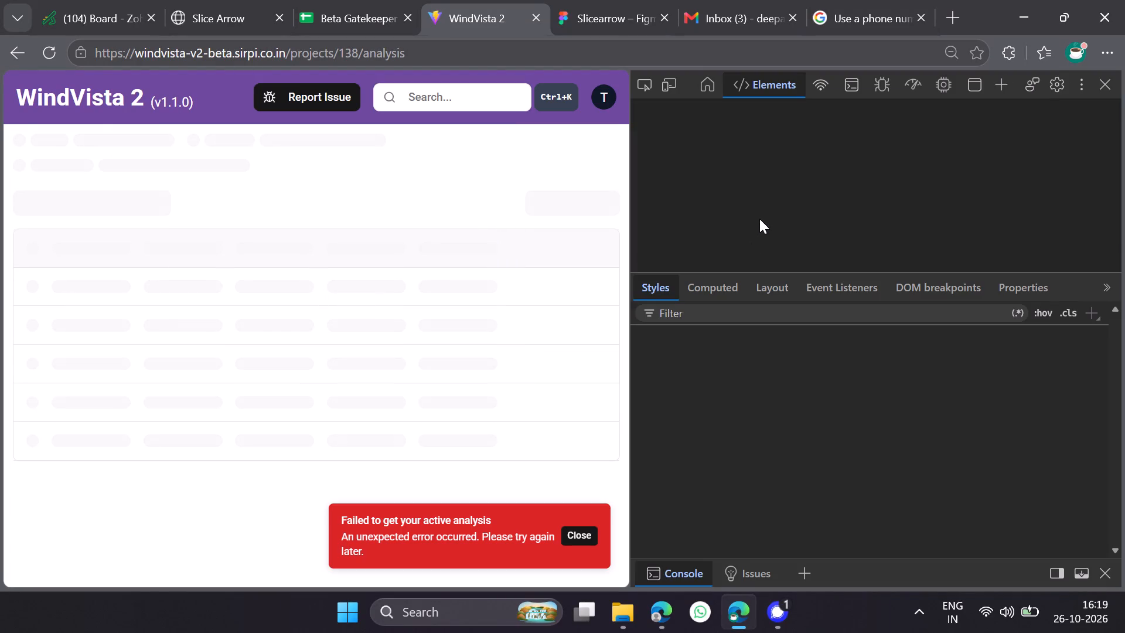
click(814, 89)
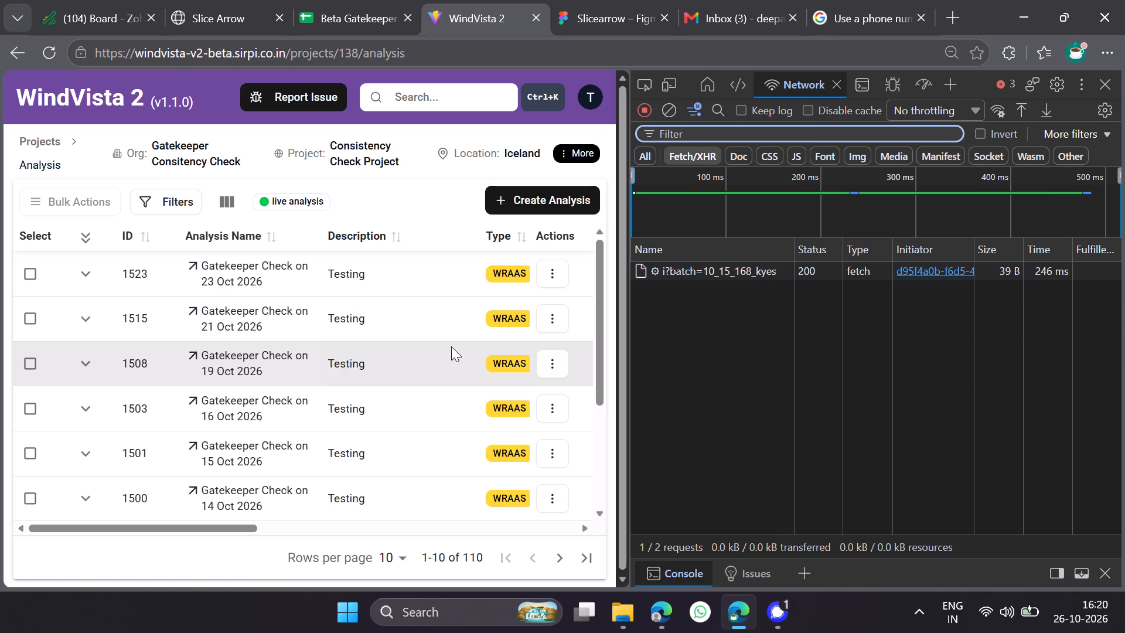
Check the latest dated rows in the DCR sheet of the Beta Gatekeeper spreadsheet, and return to the WindVista 2 analysis list.
click(320, 0)
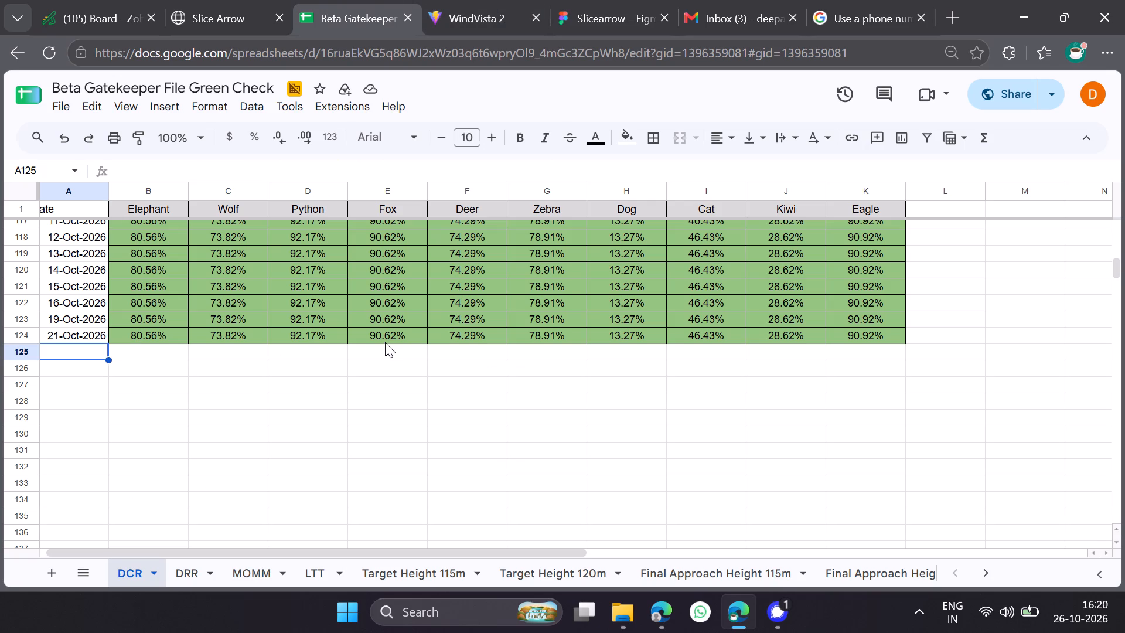
click(469, 0)
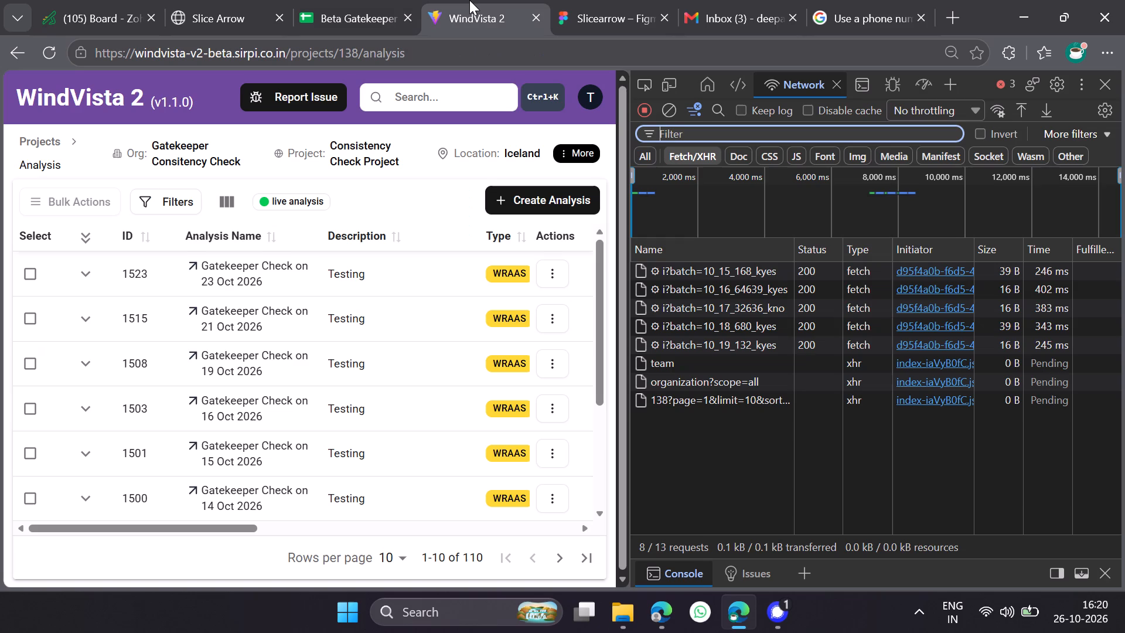
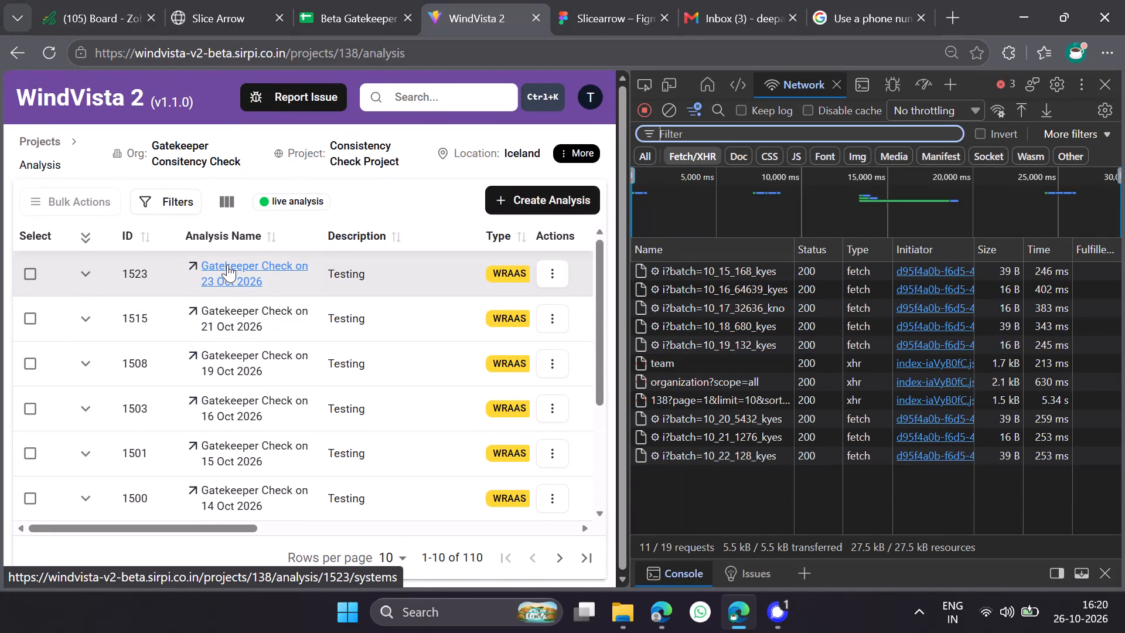
Review the systems listed under the Gatekeeper Check on 23 Oct 2026 analysis, and return to the project's analysis list.
click(227, 264)
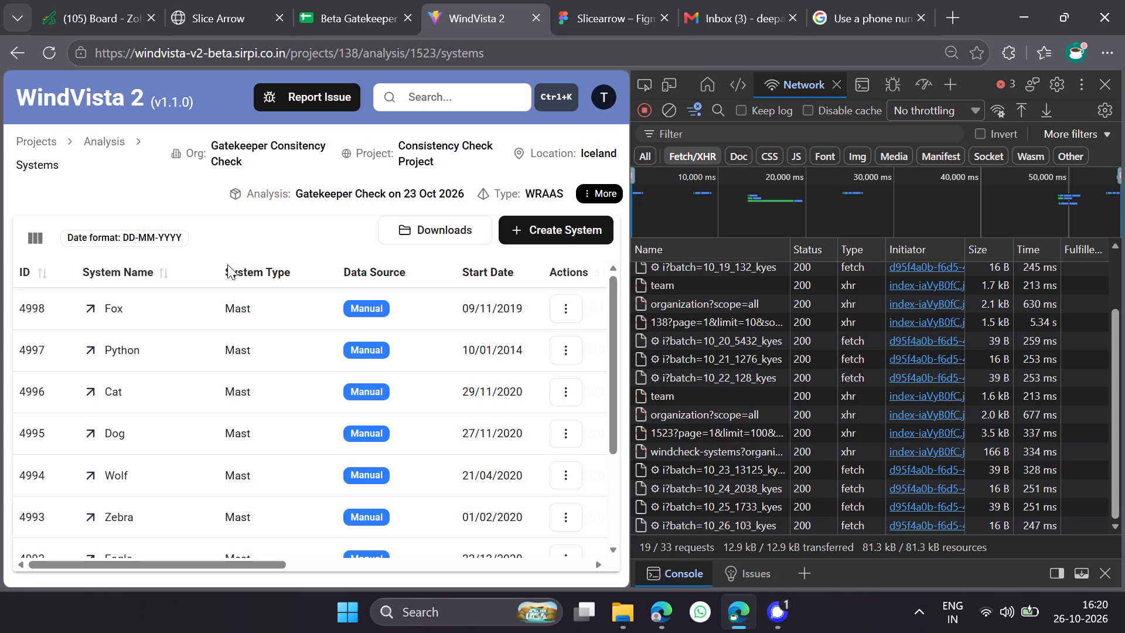
scroll(96, 446, down, 4)
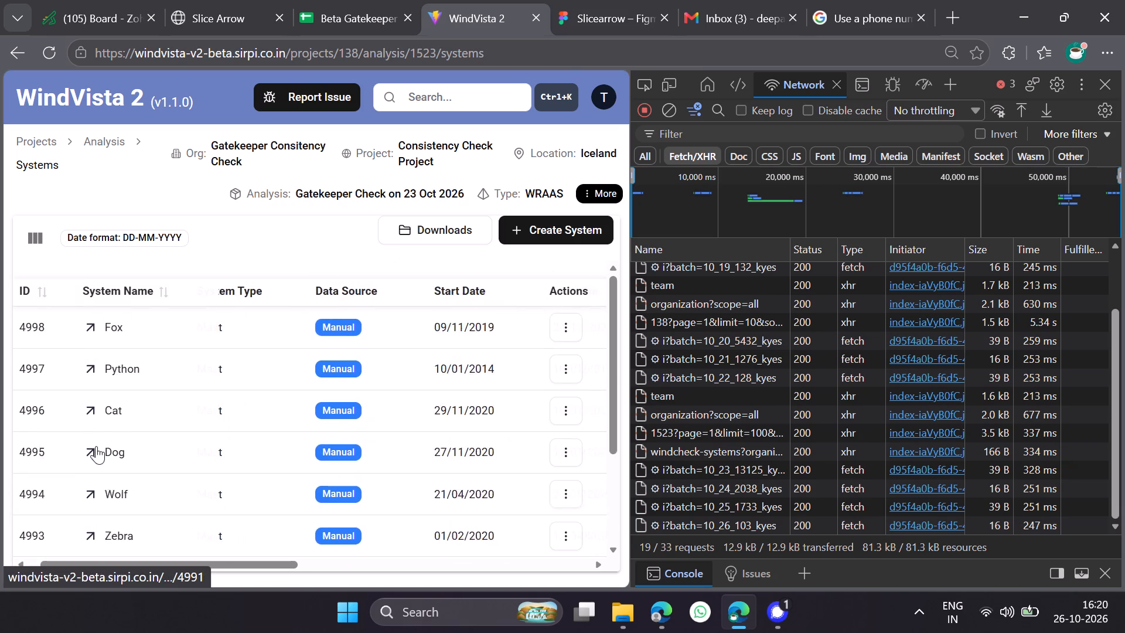
scroll(96, 446, down, 1)
scroll(96, 446, up, 3)
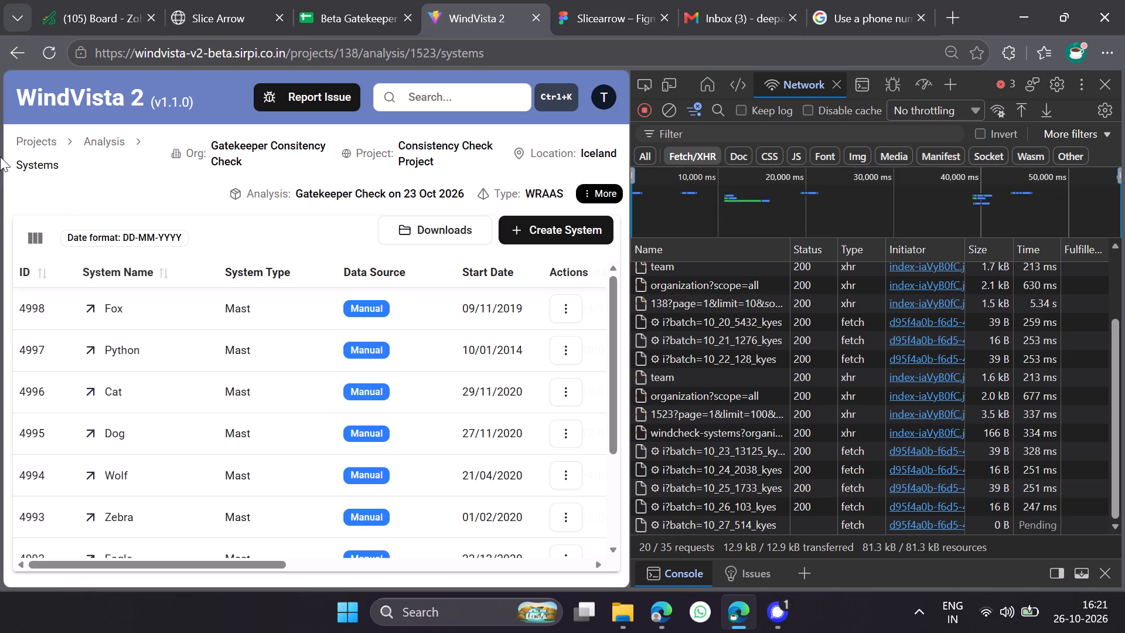
click(8, 52)
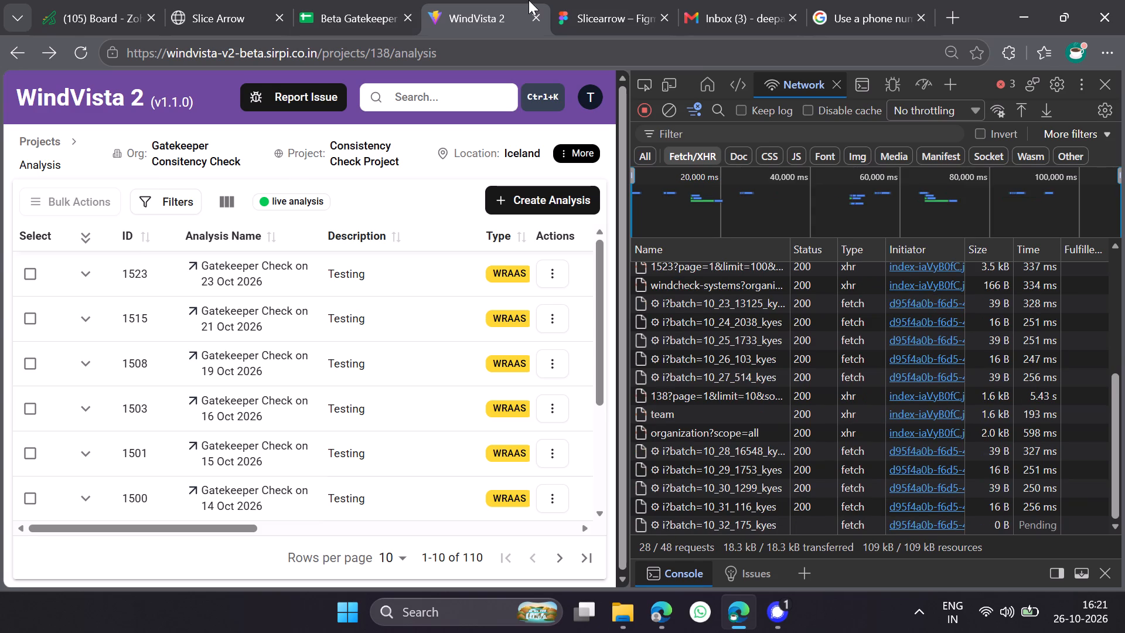
Check the latest dated rows of the DCR sheet in the Beta Gatekeeper spreadsheet again, and switch back to WindVista 2.
click(382, 0)
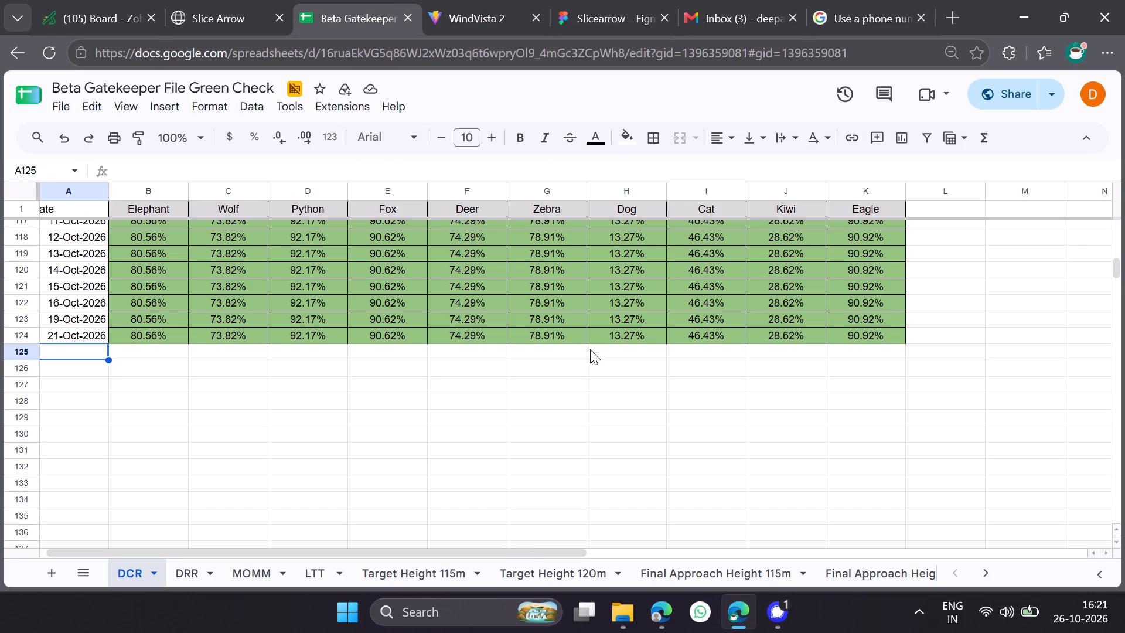
click(473, 0)
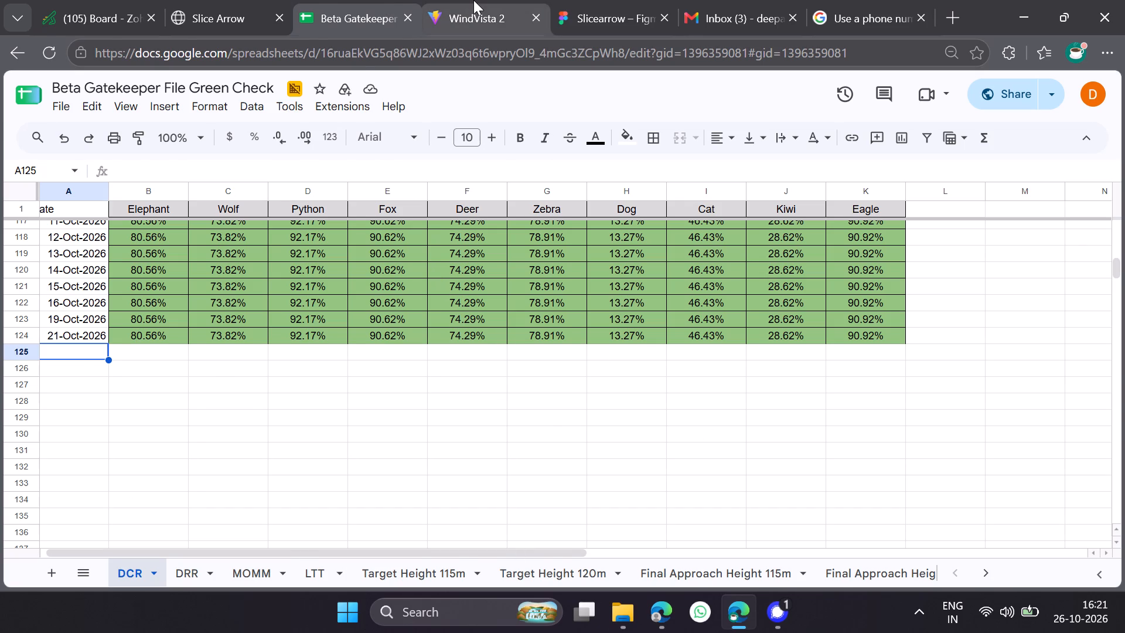
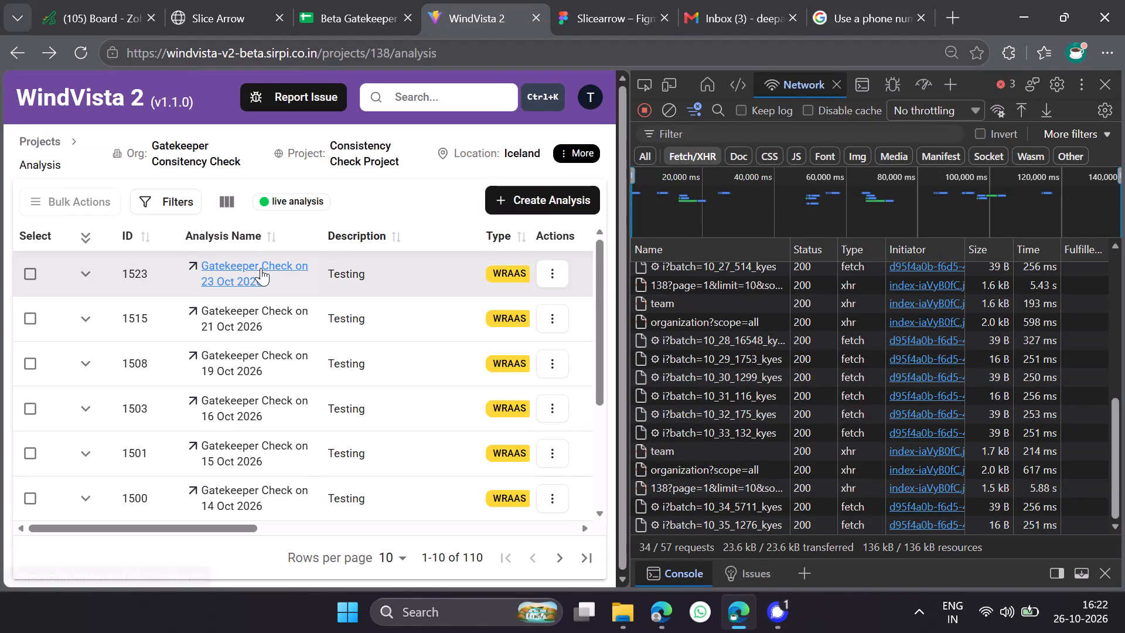
In the Beta Gatekeeper spreadsheet's DCR sheet, enter the date 23-Oct-2026 in cell A125 below the last dated row.
click(370, 0)
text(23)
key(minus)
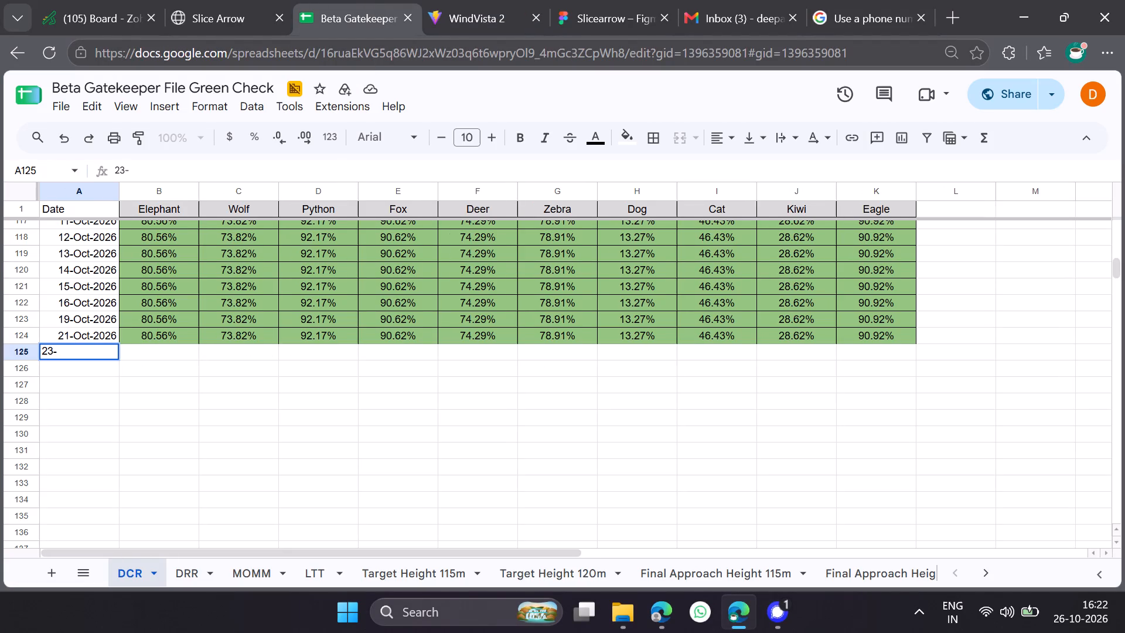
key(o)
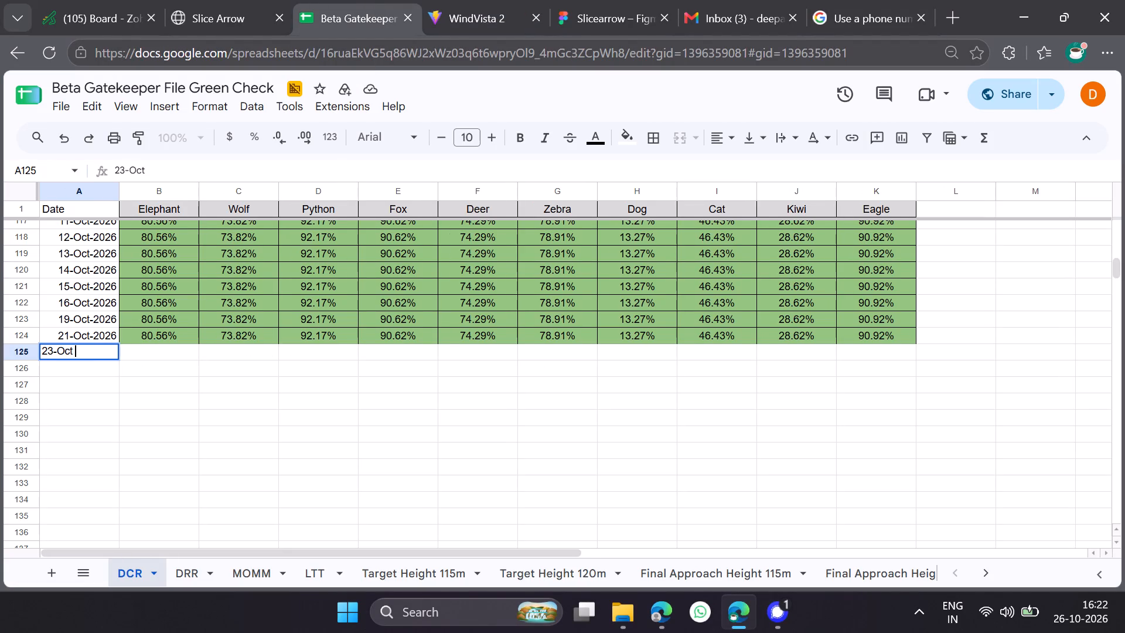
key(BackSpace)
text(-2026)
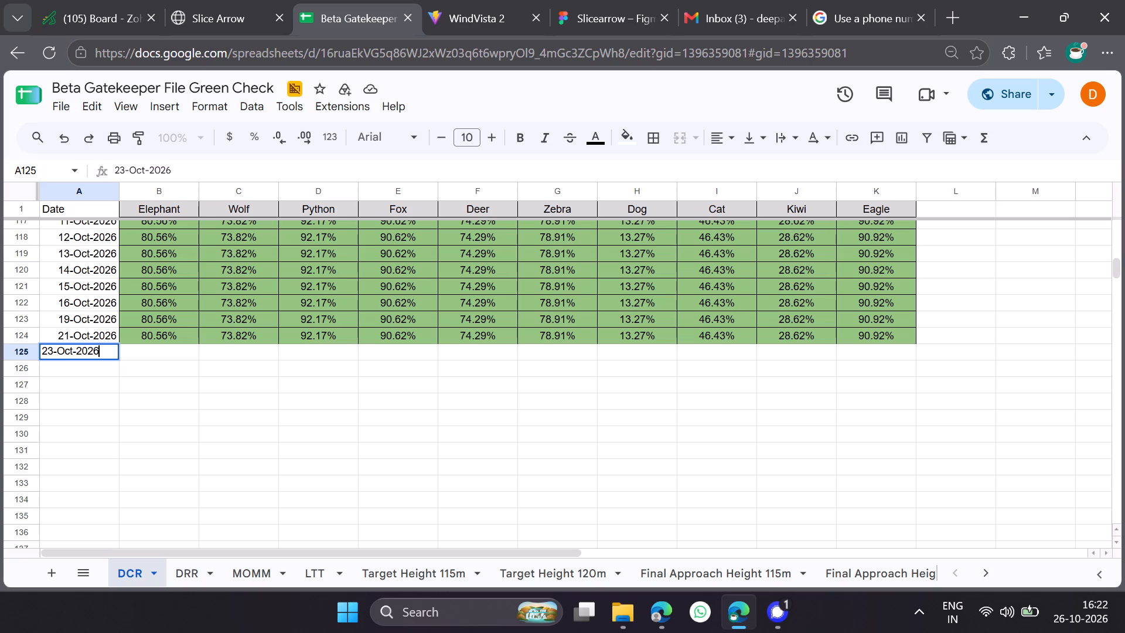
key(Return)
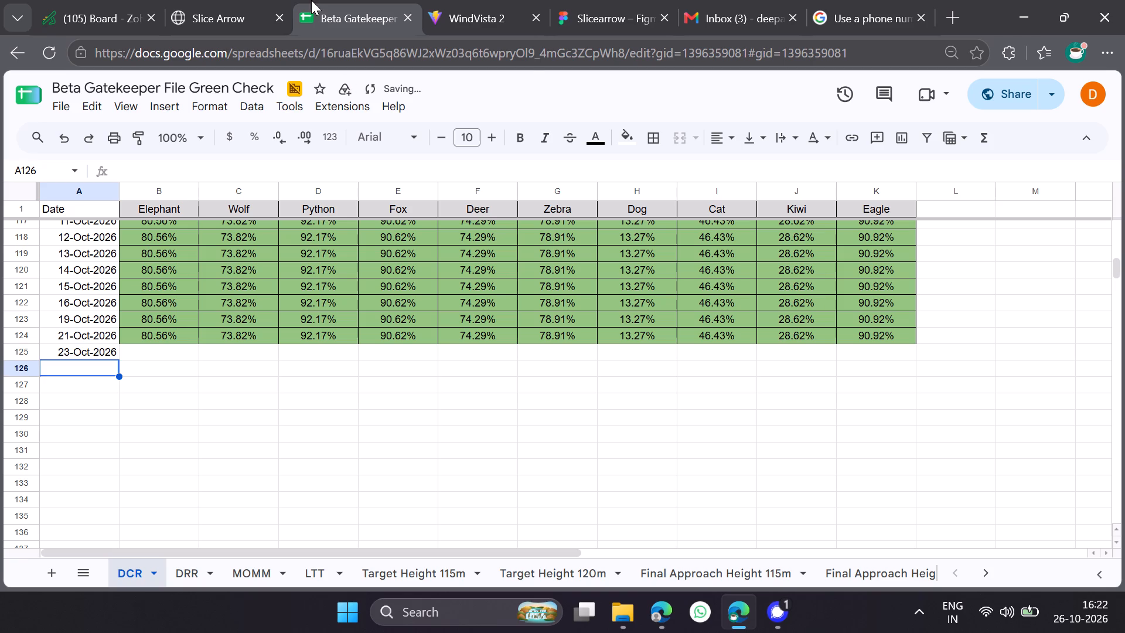
In WindVista 2, open the Elephant system of the Gatekeeper Check on 23 Oct 2026 analysis.
click(471, 0)
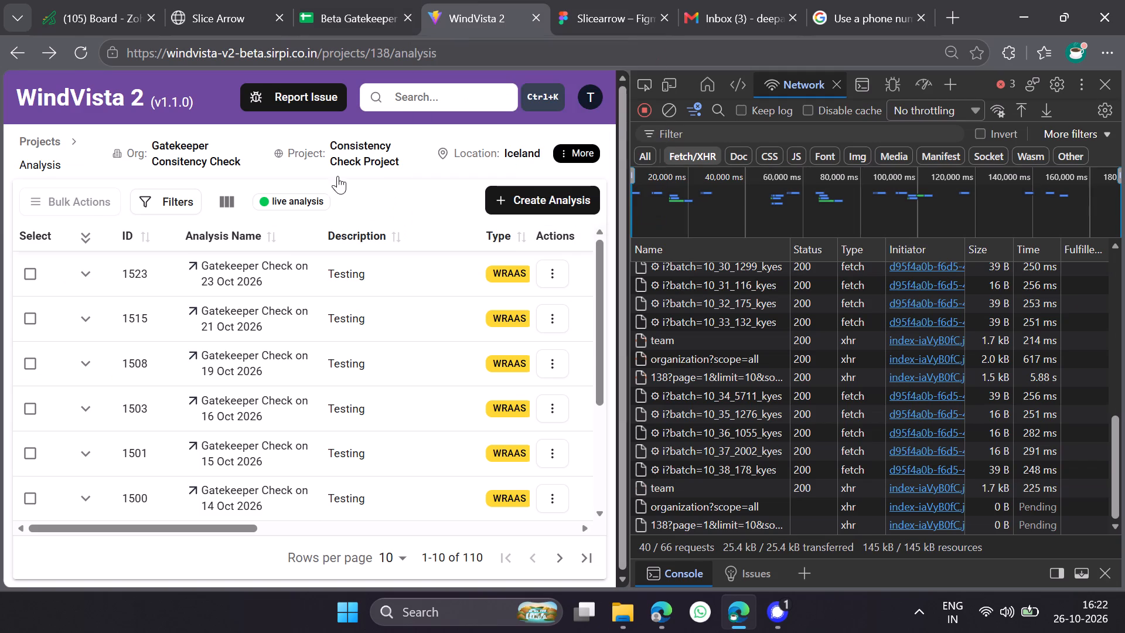
click(250, 277)
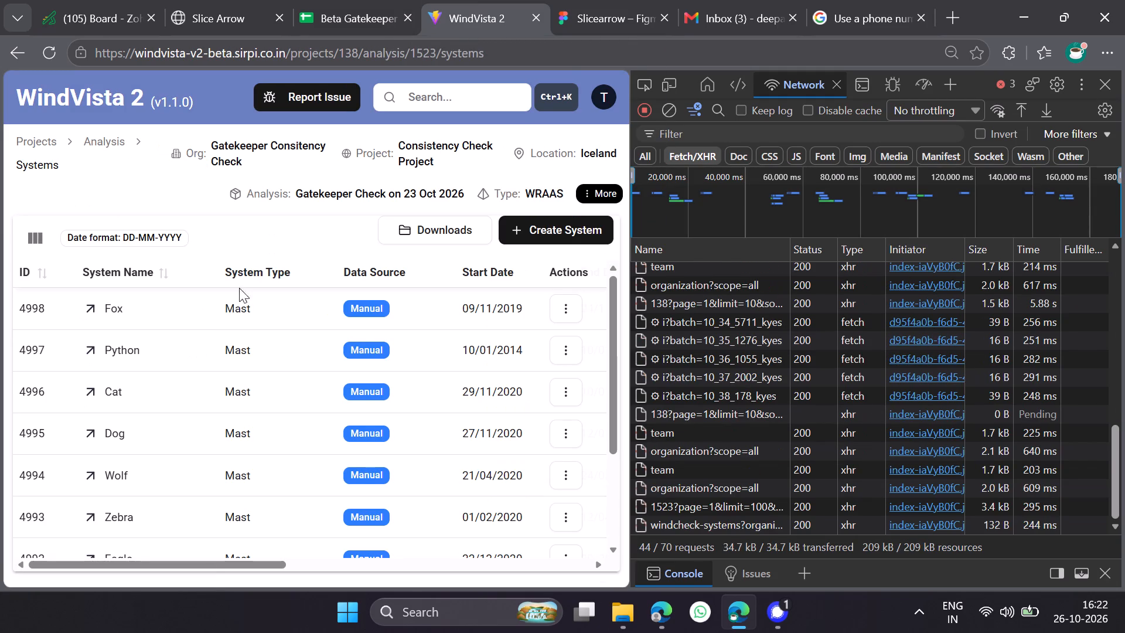
scroll(155, 394, down, 5)
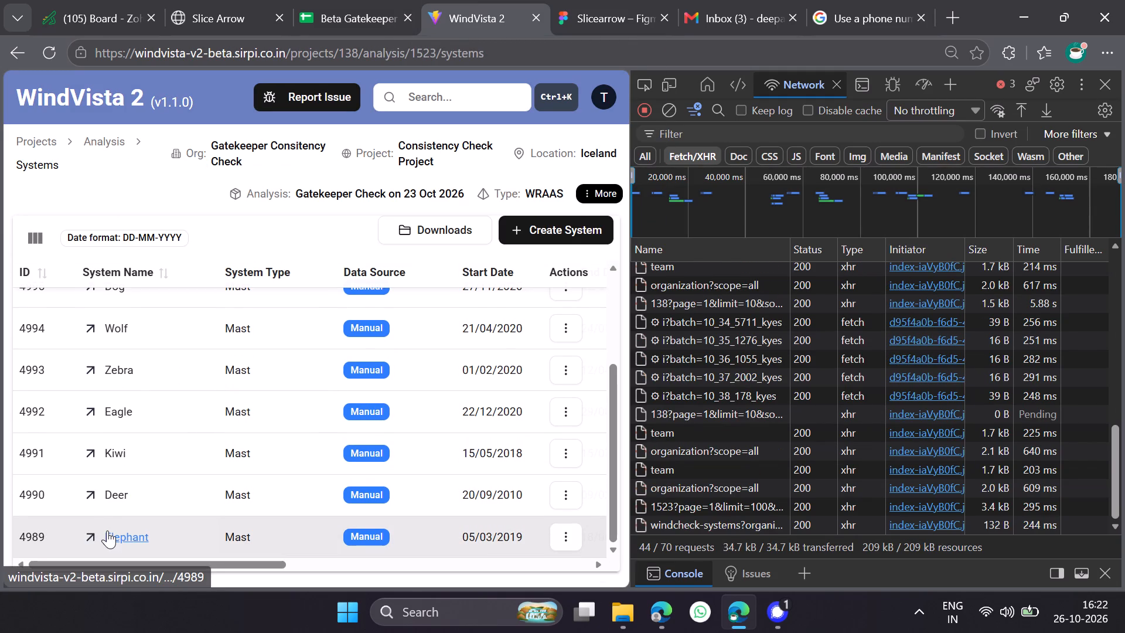
scroll(161, 451, up, 2)
click(363, 0)
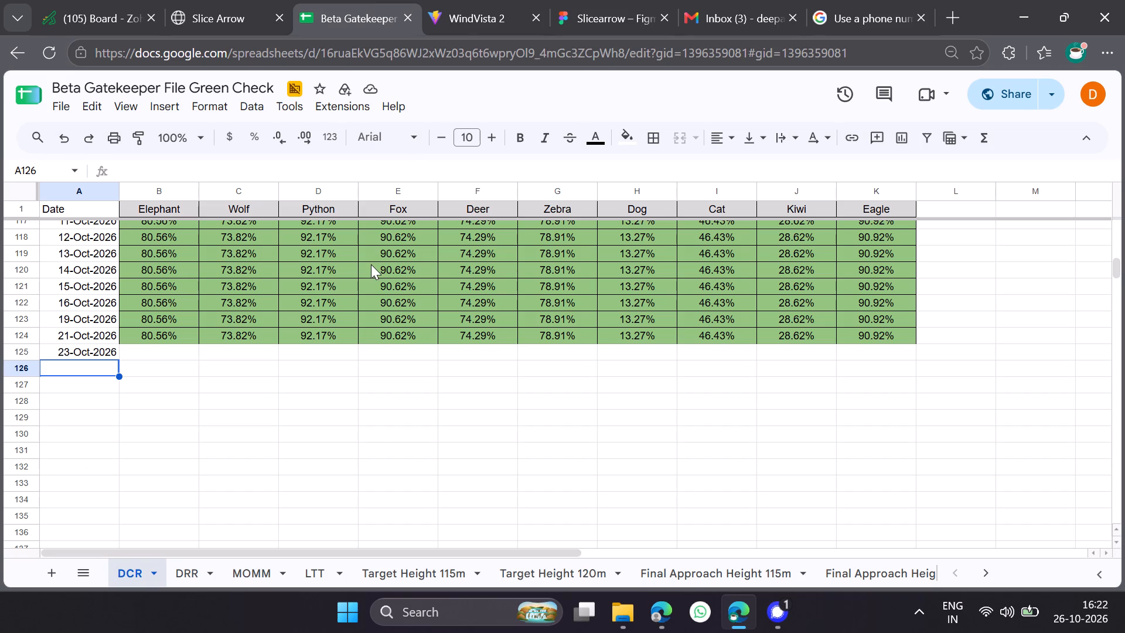
click(461, 0)
scroll(175, 540, down, 2)
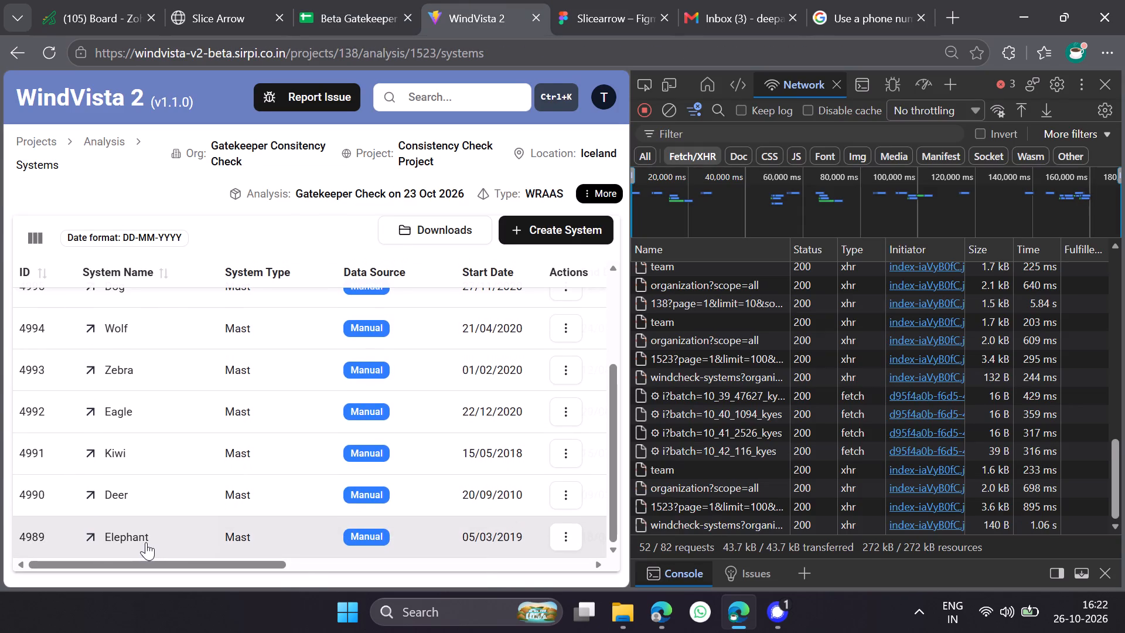
click(144, 541)
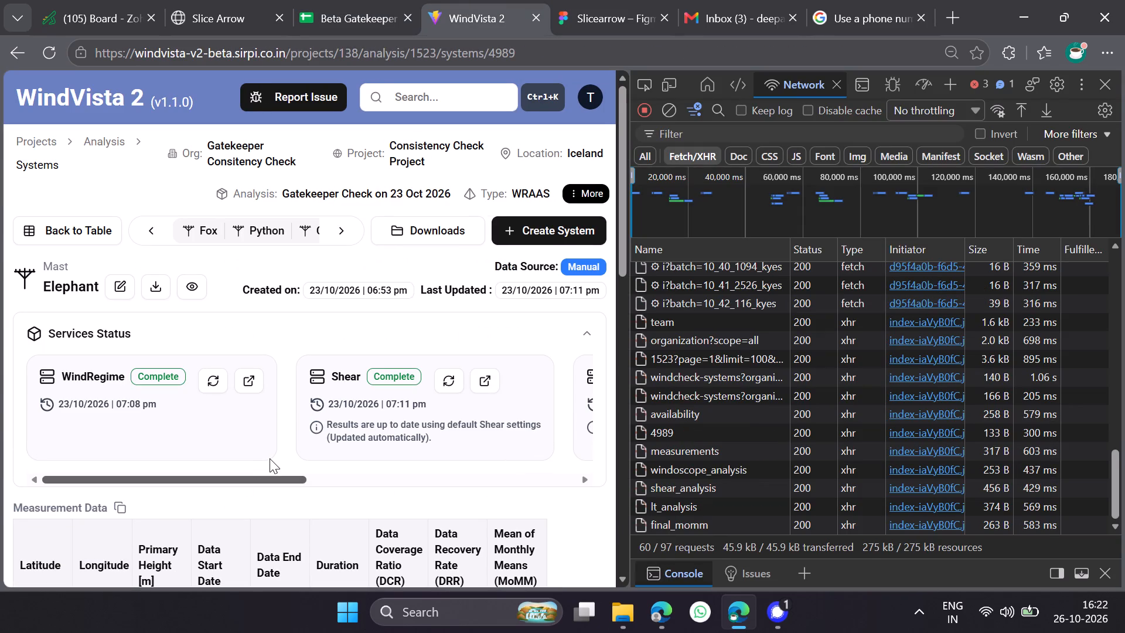
Examine Elephant's Measurement Data, Shear and LT Methods, and LTMoMM Results tables, checking against the Beta Gatekeeper spreadsheet.
triple_click(147, 230)
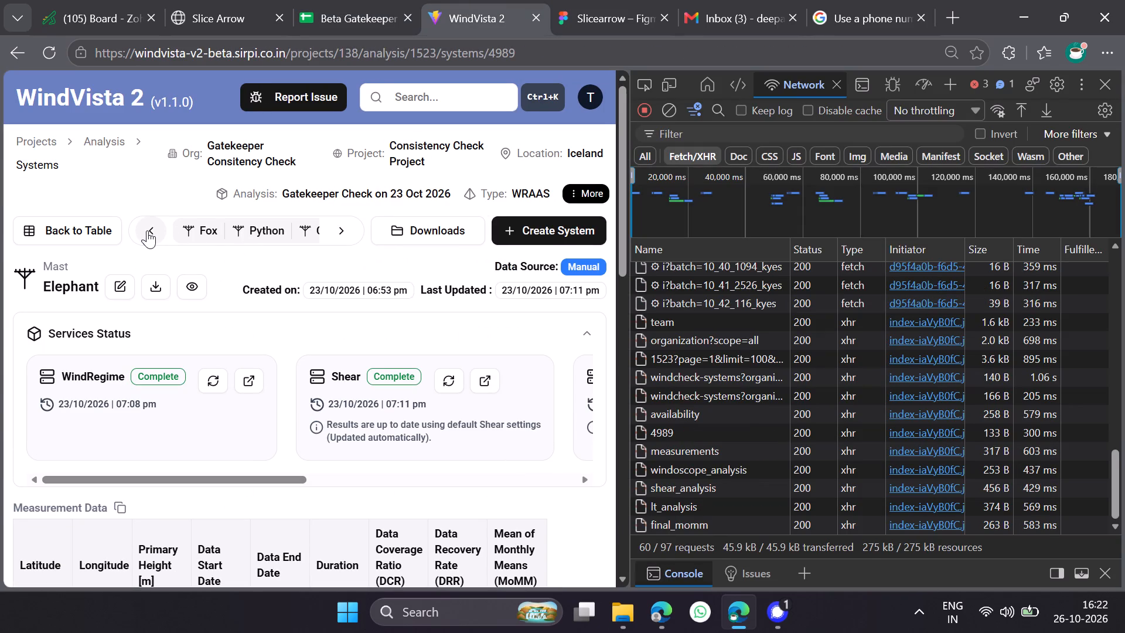
scroll(231, 443, down, 4)
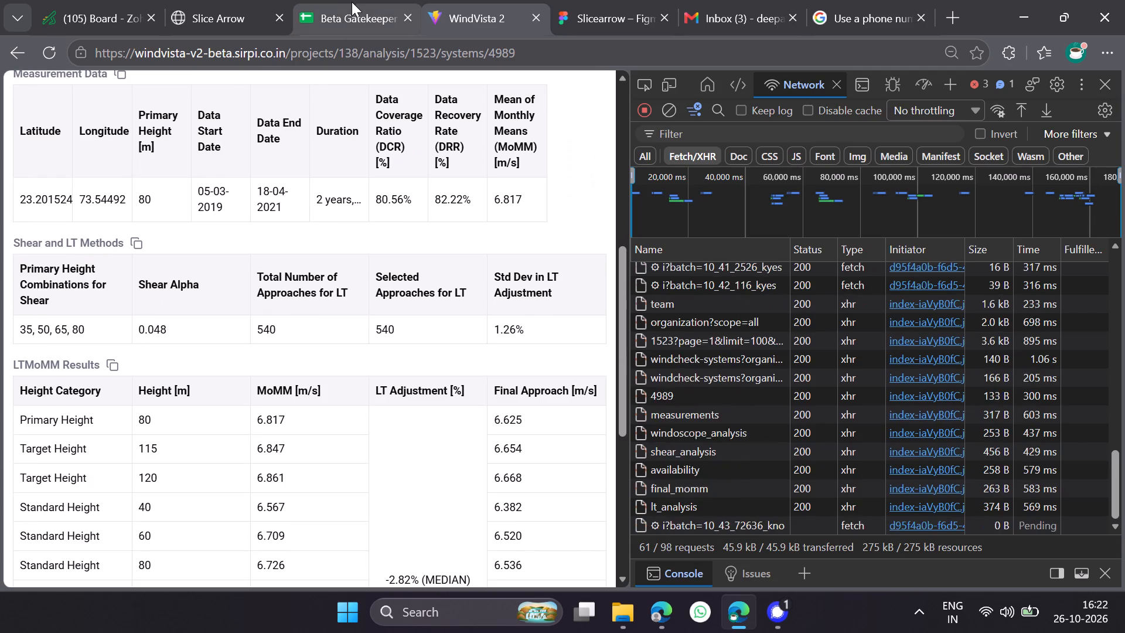
click(352, 1)
click(484, 0)
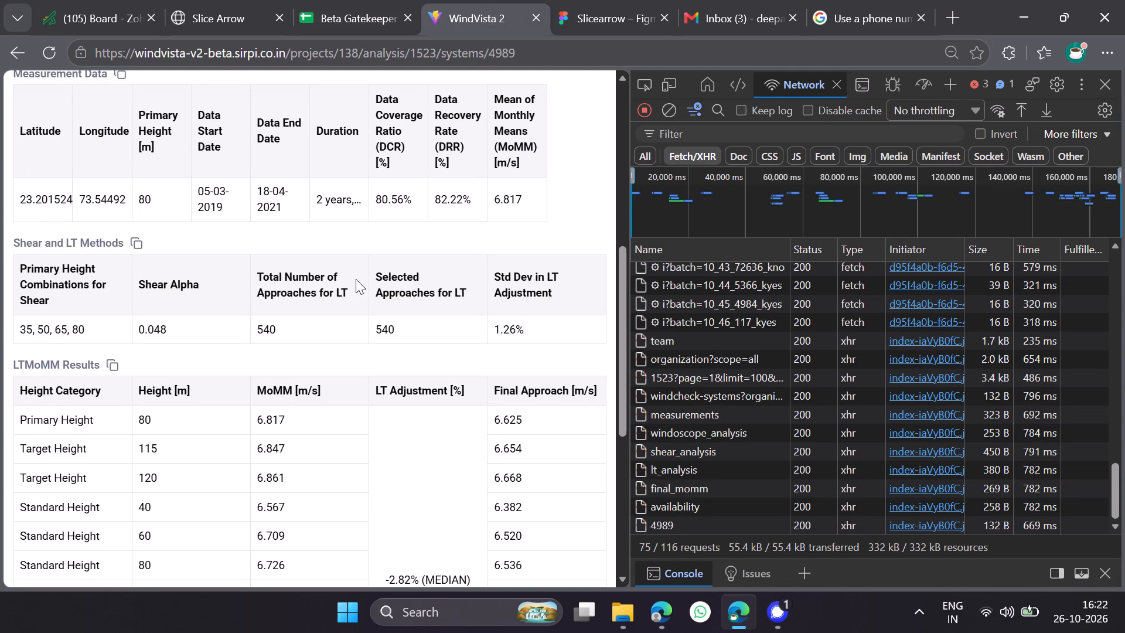
scroll(356, 279, down, 2)
scroll(356, 279, up, 1)
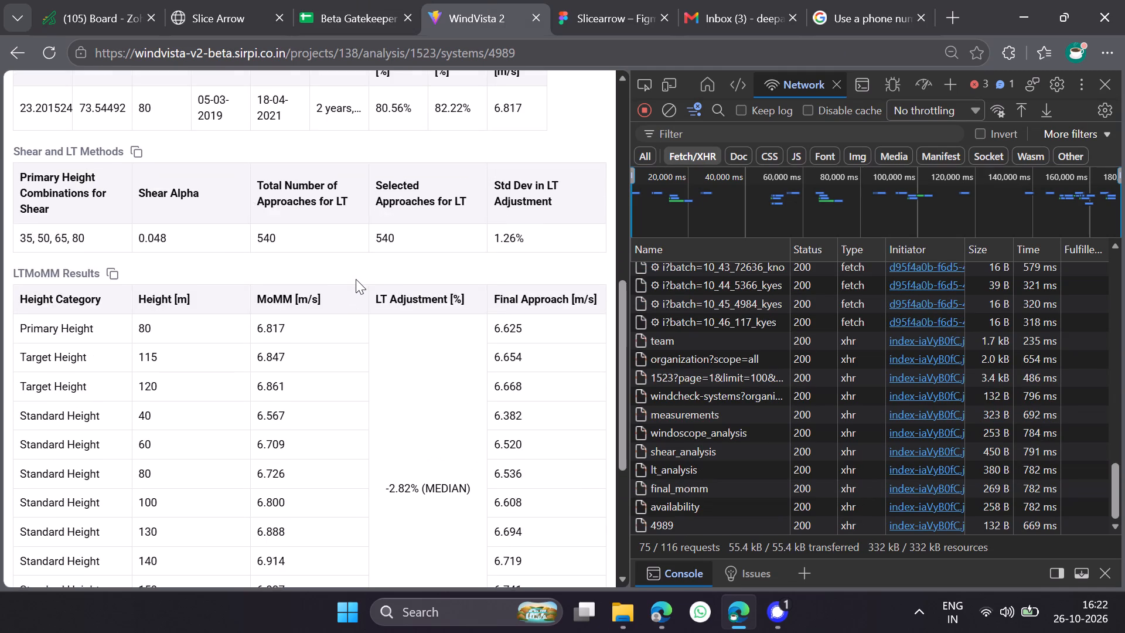
scroll(356, 279, up, 3)
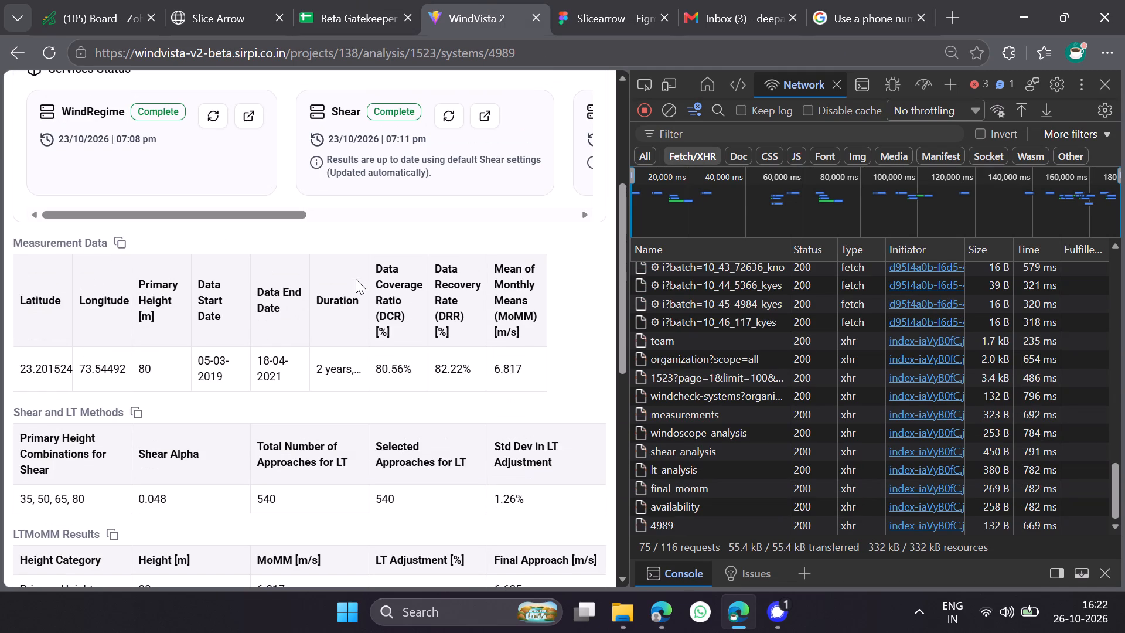
Close the browser's developer tools to show Elephant's result tables at full width.
click(1106, 87)
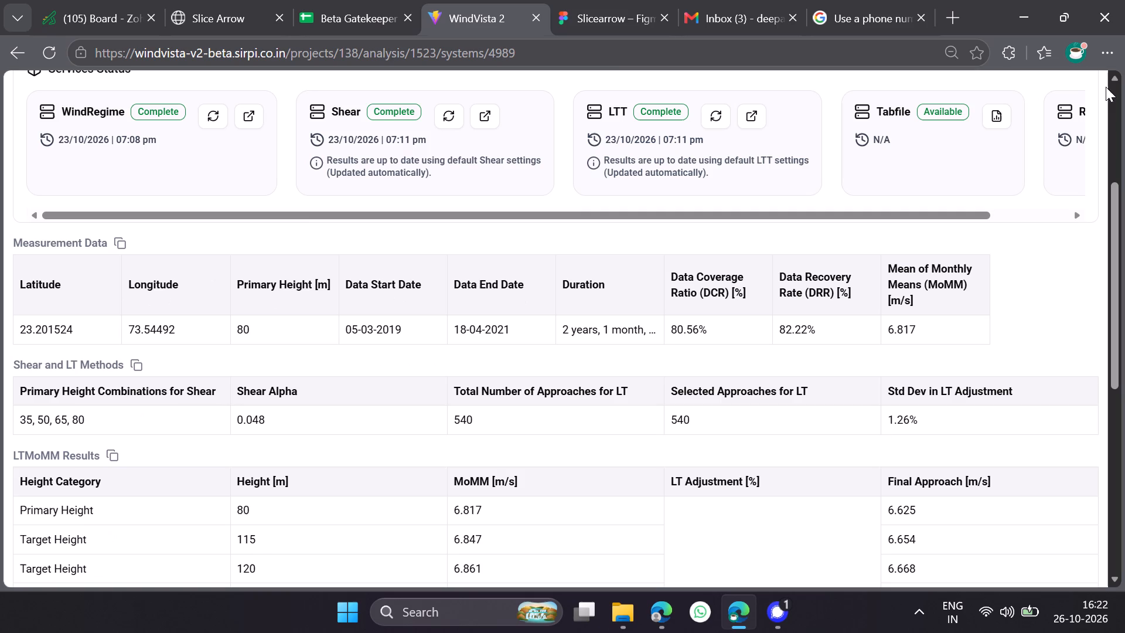
scroll(697, 400, down, 1)
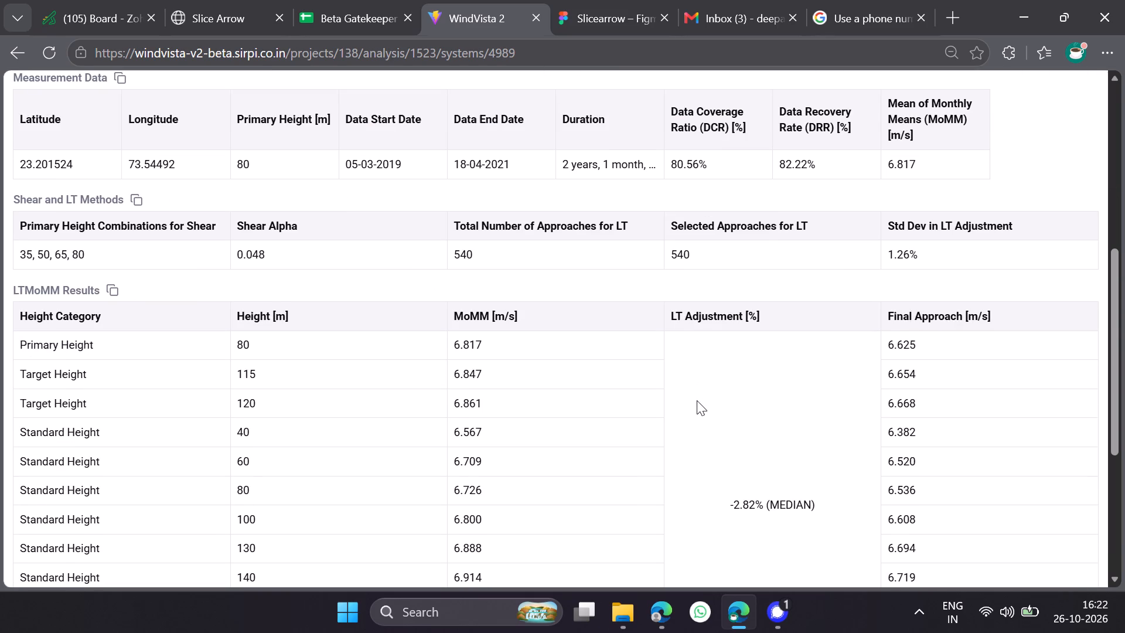
Compare the Elephant mast's Data Coverage Ratio in WindVista with the Elephant column of the spreadsheet's DCR sheet.
scroll(697, 400, up, 2)
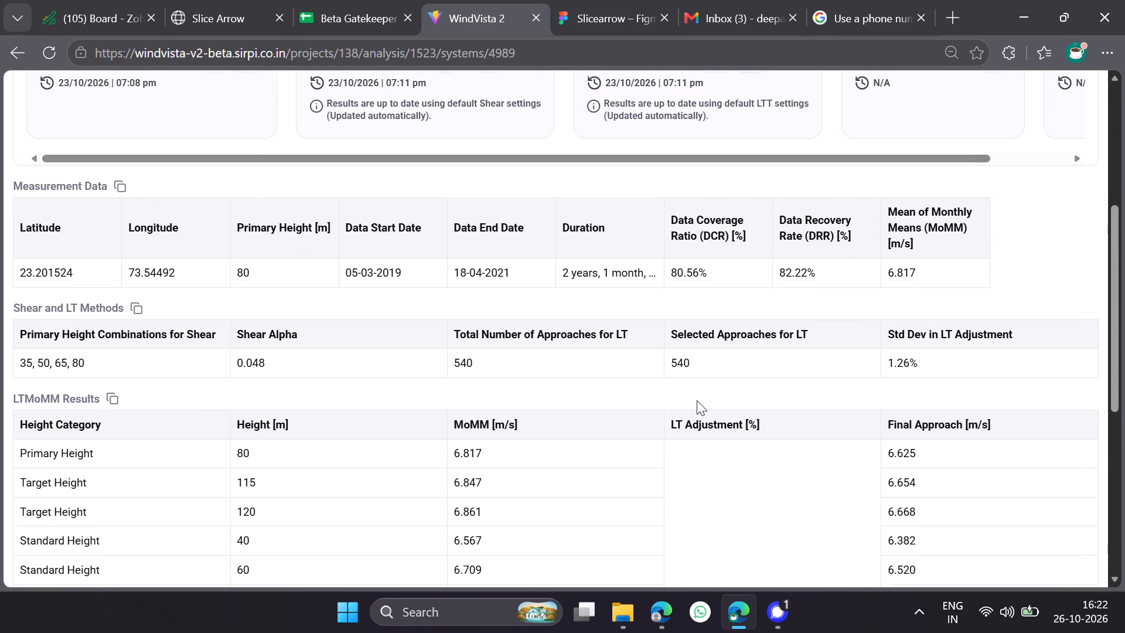
scroll(697, 400, up, 1)
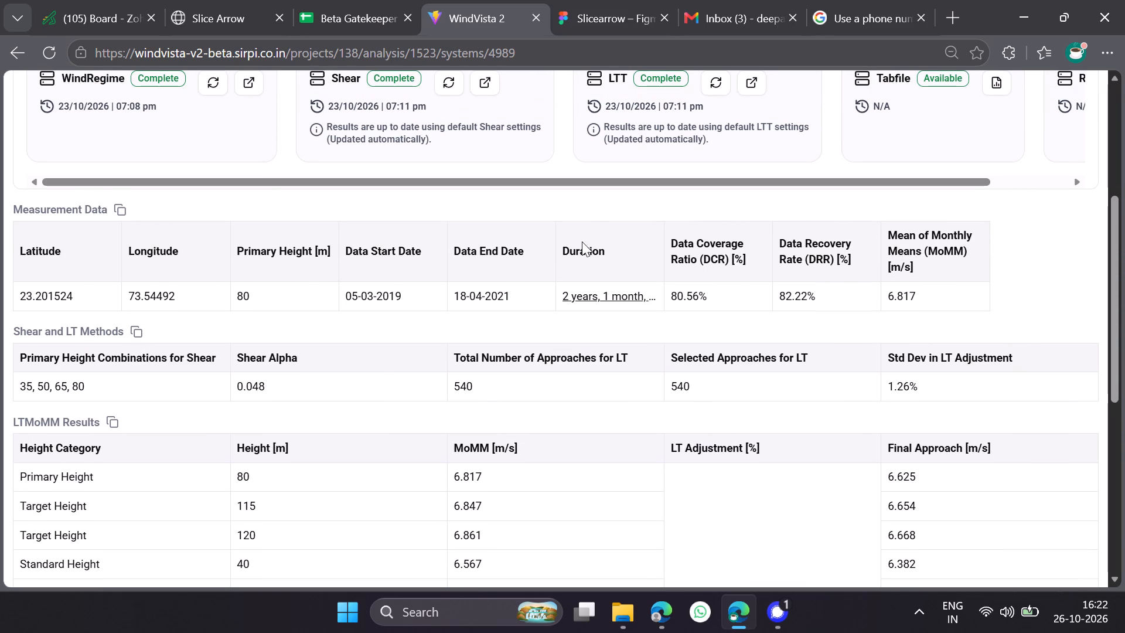
click(374, 0)
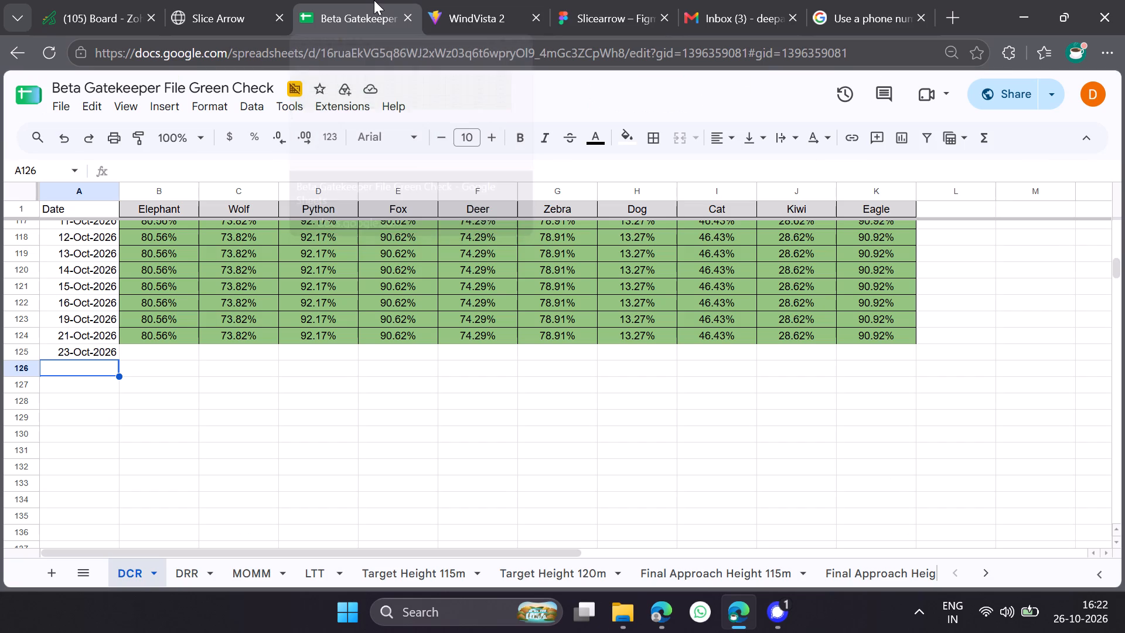
click(338, 15)
click(489, 0)
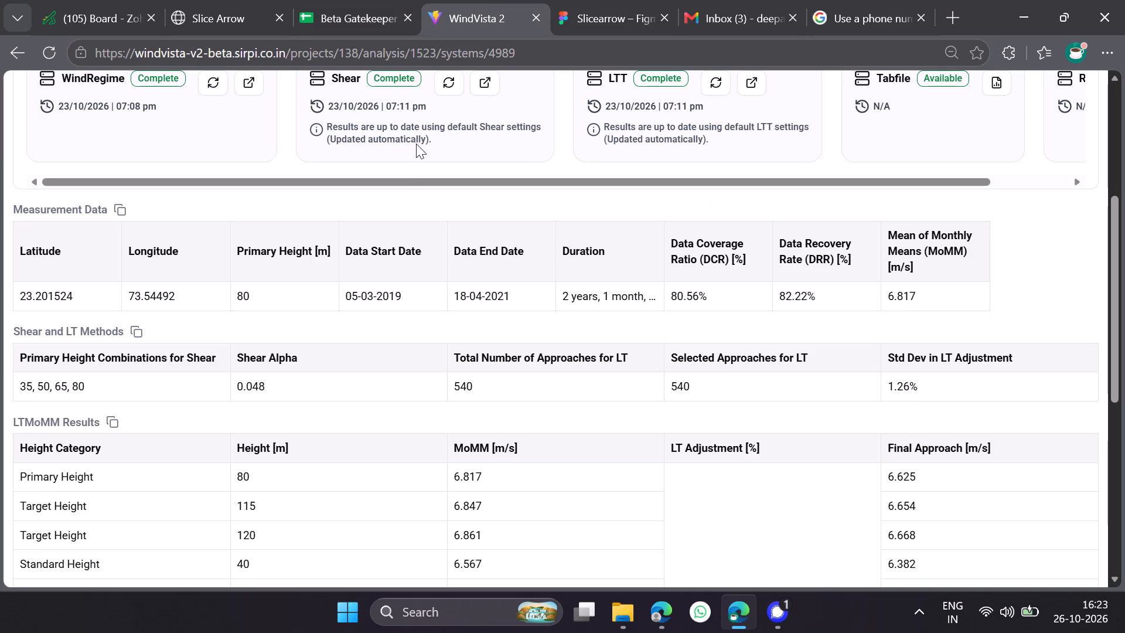
scroll(415, 230, up, 2)
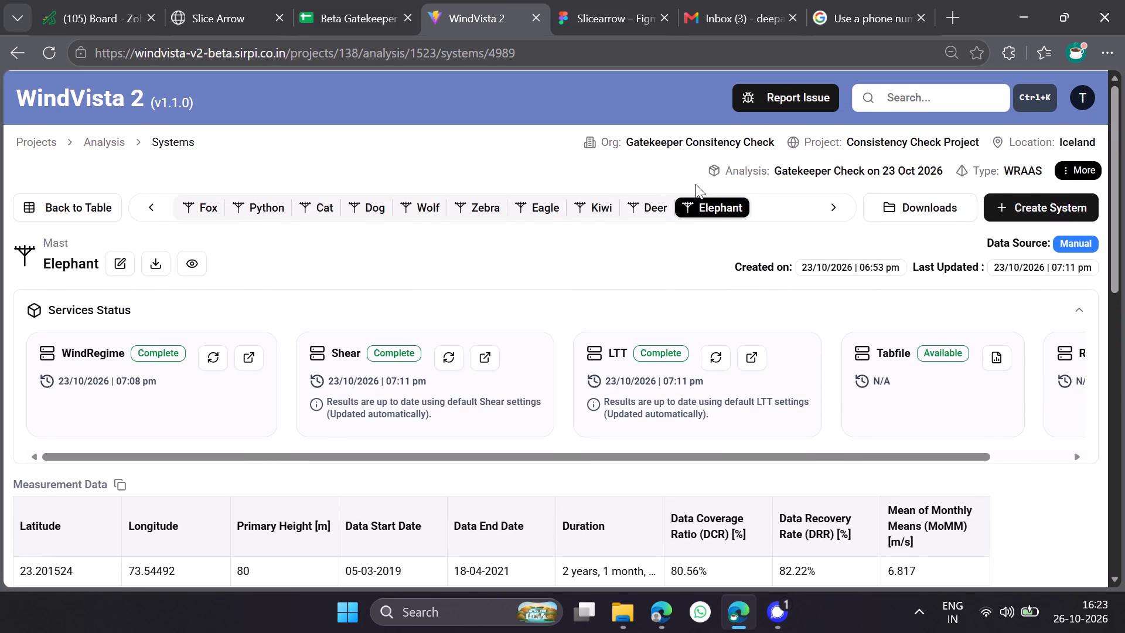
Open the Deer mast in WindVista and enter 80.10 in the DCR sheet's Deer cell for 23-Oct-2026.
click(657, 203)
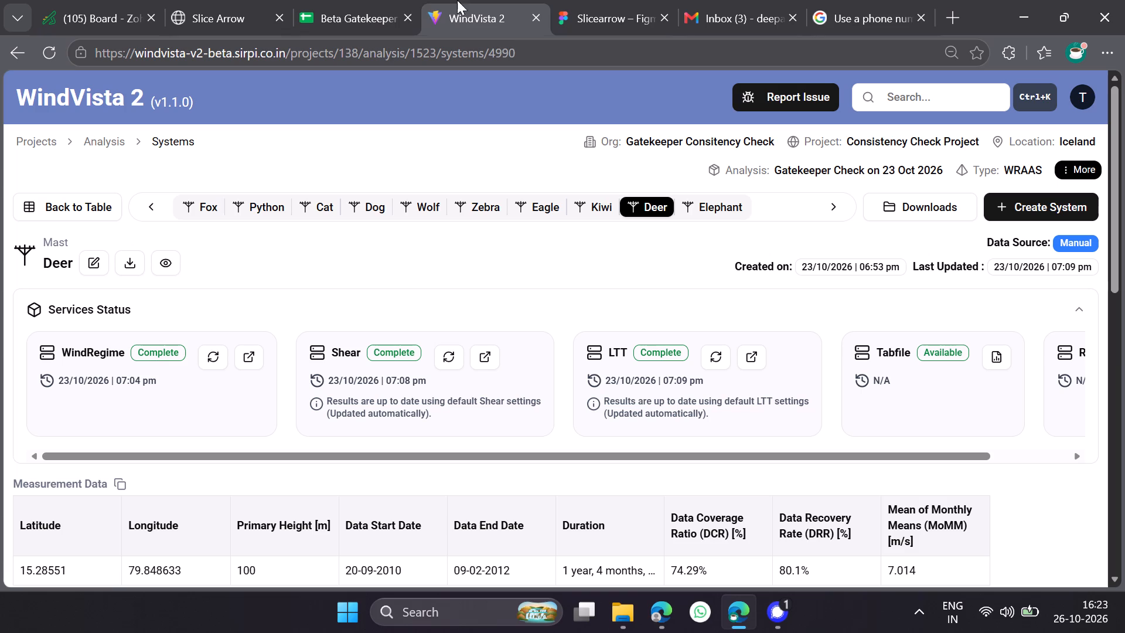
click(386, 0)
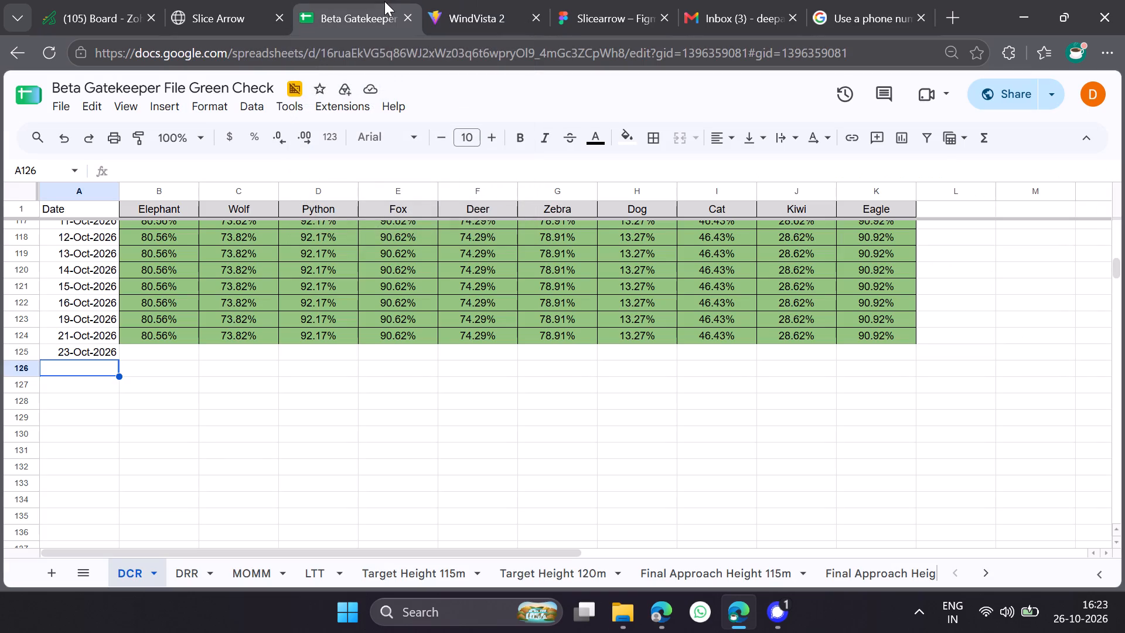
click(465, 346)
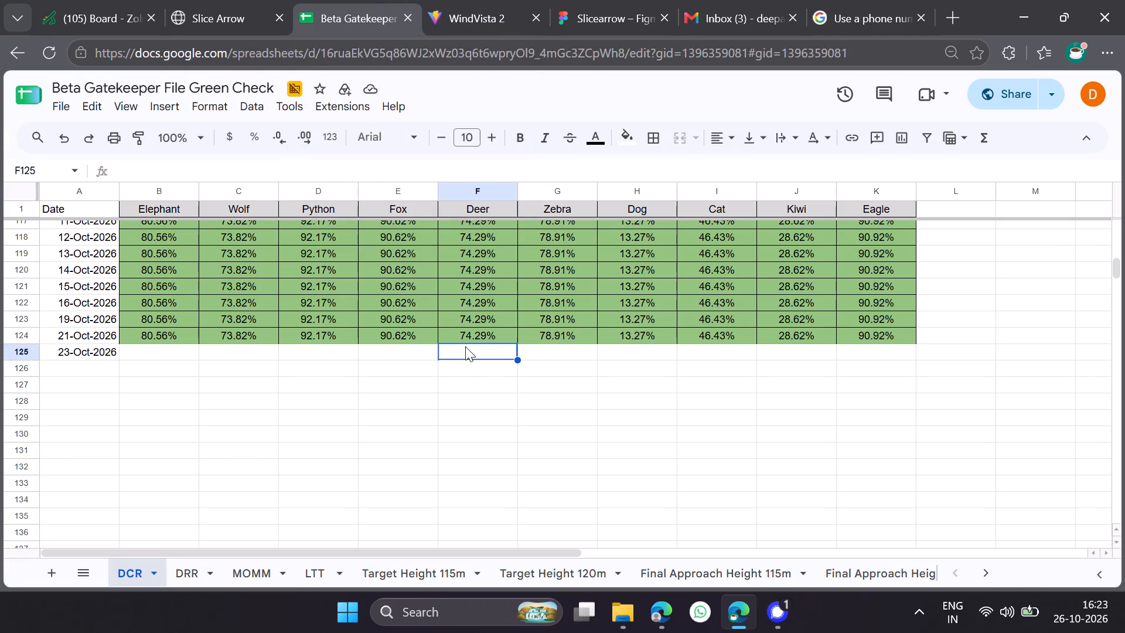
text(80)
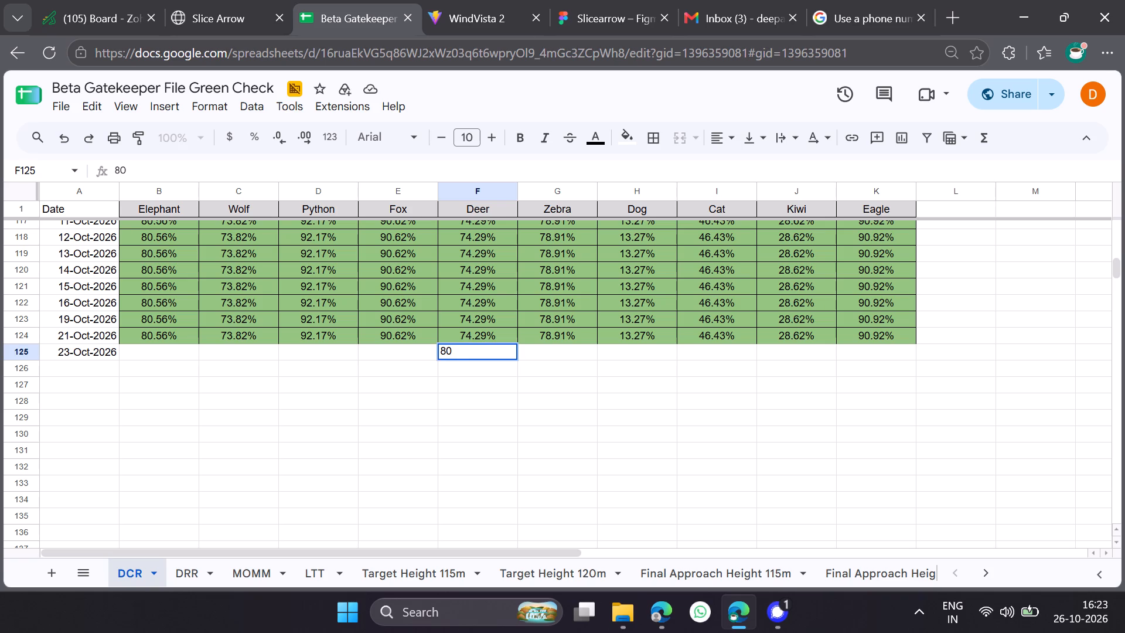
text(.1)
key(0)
Recheck the Deer mast's Data Coverage Ratio and set the DCR sheet's Deer cell for 23-Oct-2026 to 74.29.
click(486, 0)
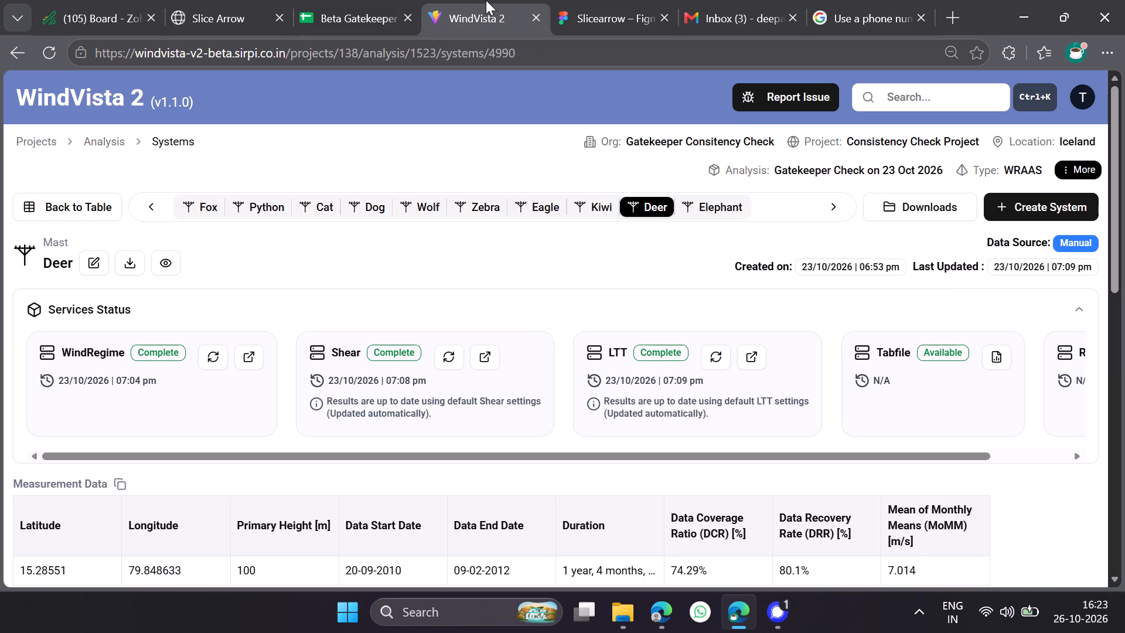
scroll(526, 270, down, 1)
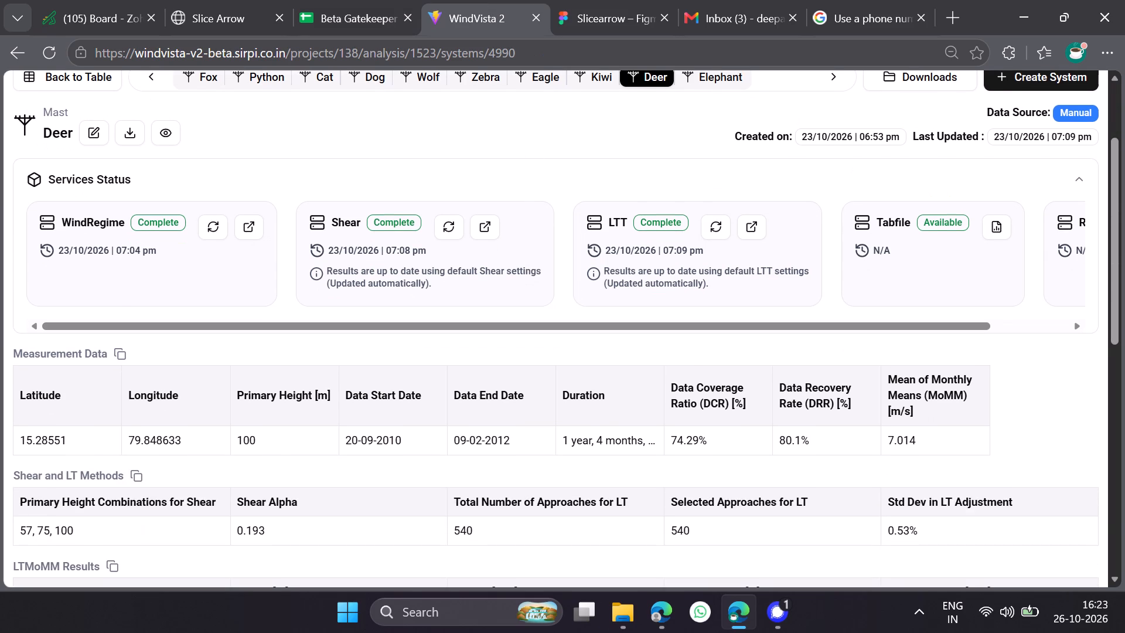
click(345, 0)
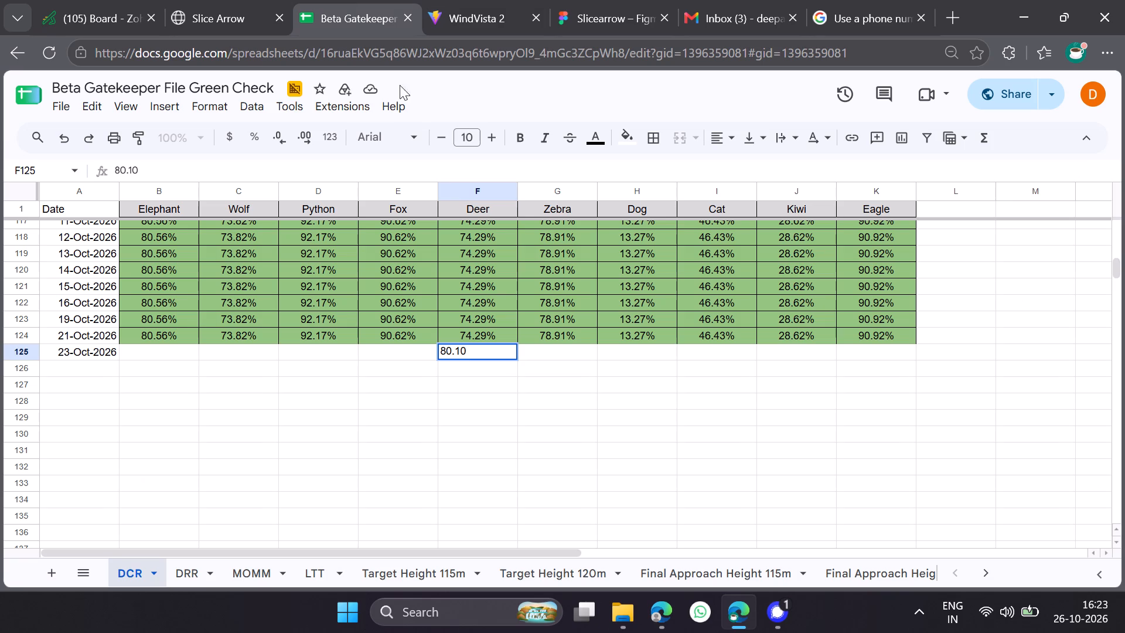
key(BackSpace)
key(BackSpace)
key(BackSpace)
key(BackSpace)
key(BackSpace)
text(74.26)
key(BackSpace)
key(9)
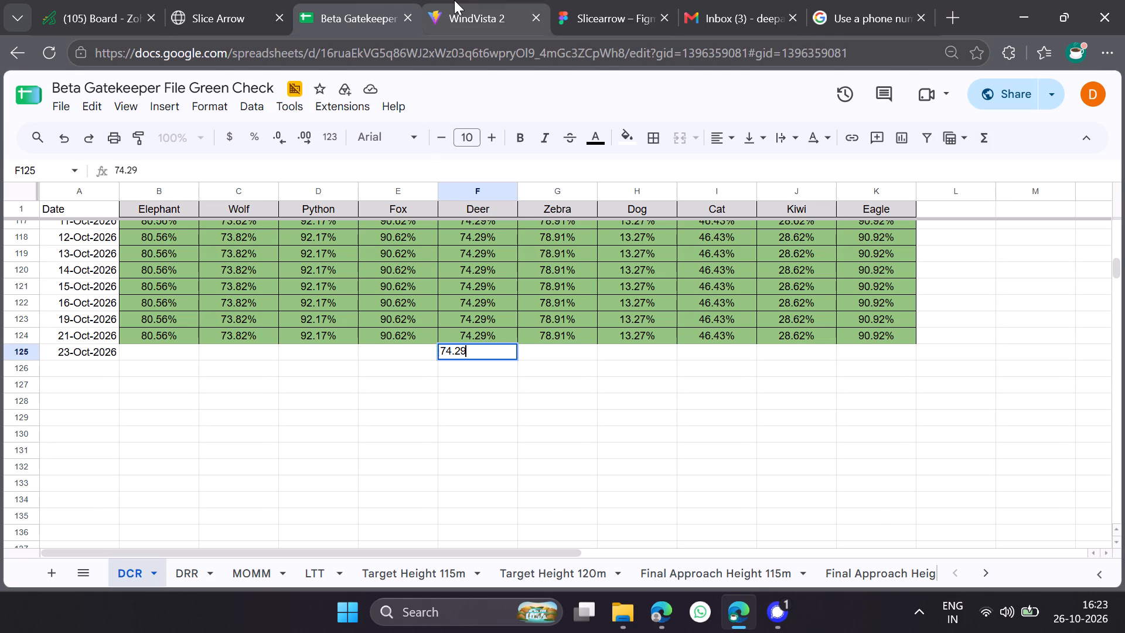
Compare the Data Coverage Ratios of the Kiwi, Eagle and Zebra masts in WindVista with their columns in the DCR sheet.
click(454, 0)
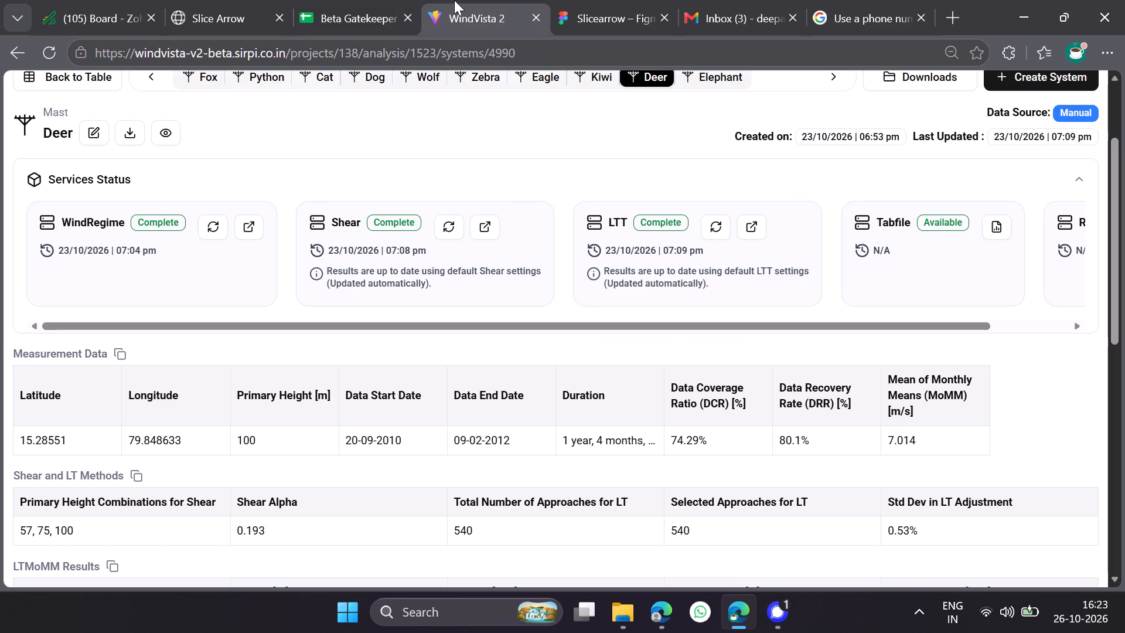
scroll(475, 156, up, 1)
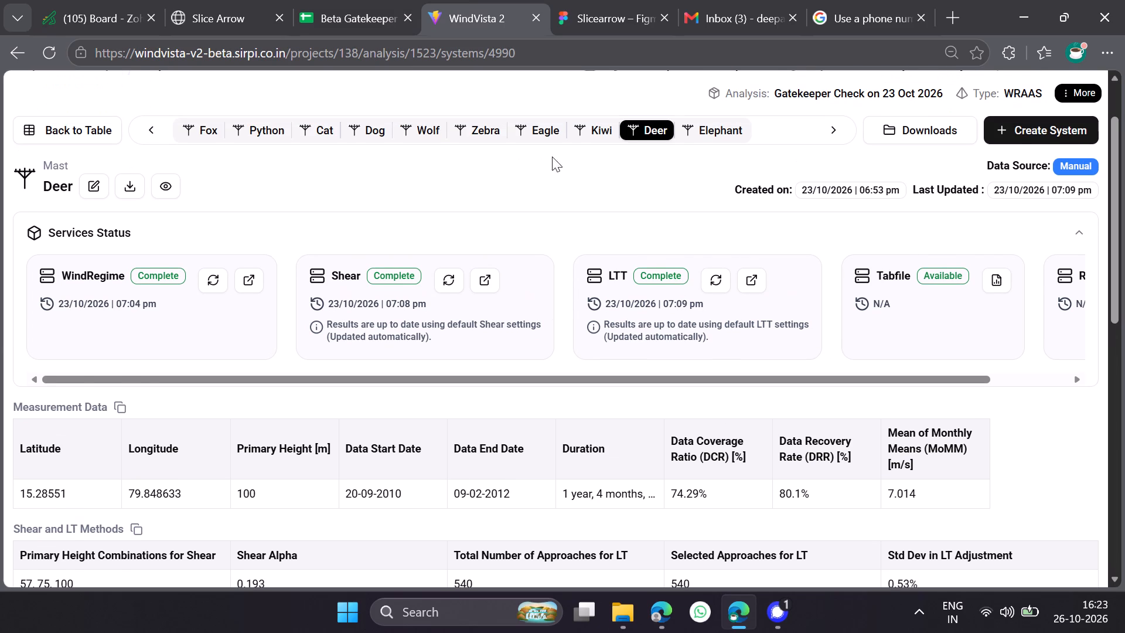
click(595, 136)
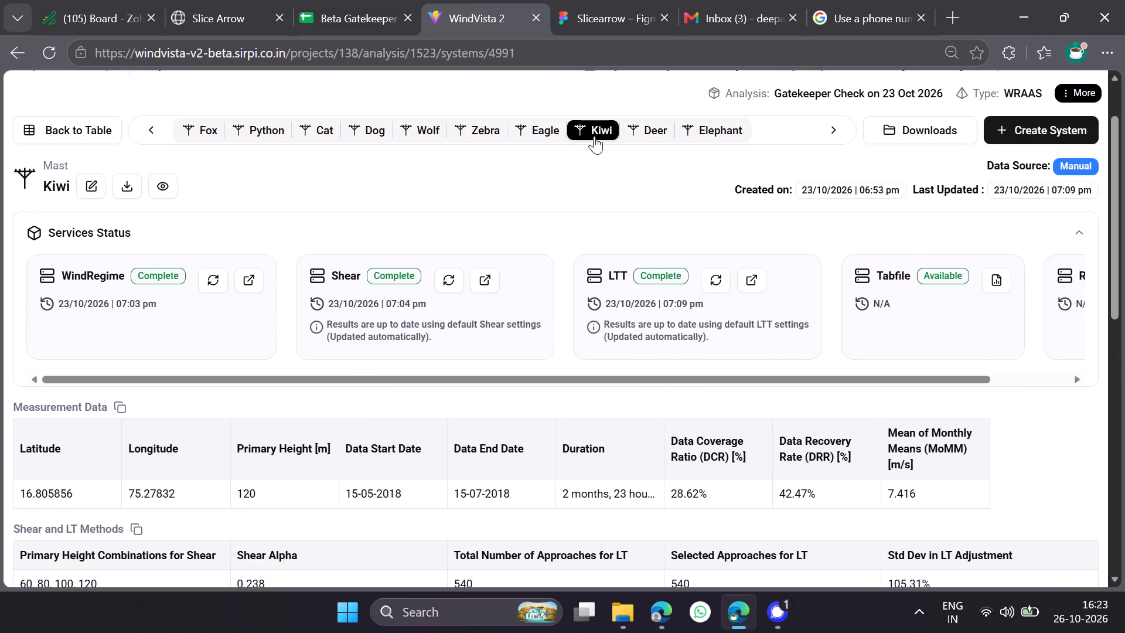
click(366, 0)
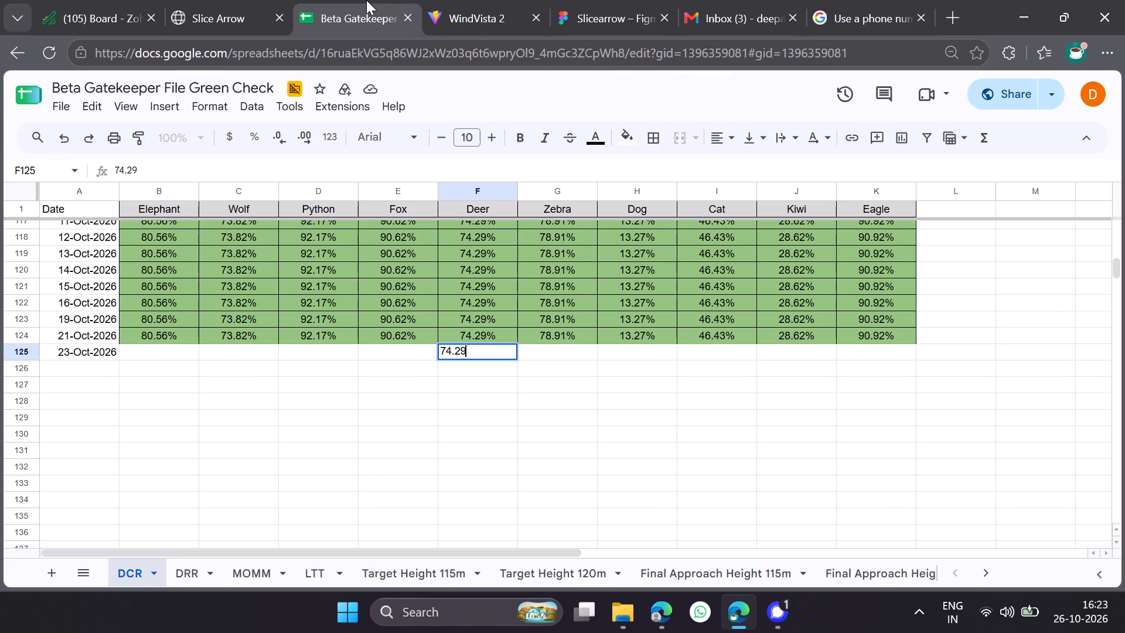
click(465, 0)
click(555, 128)
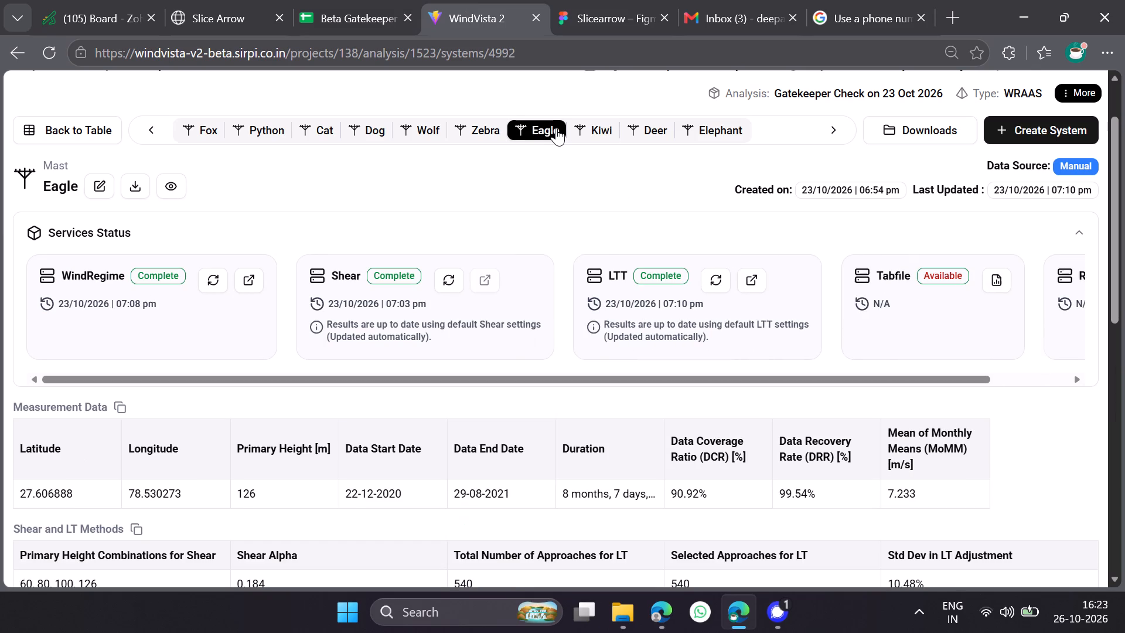
click(324, 0)
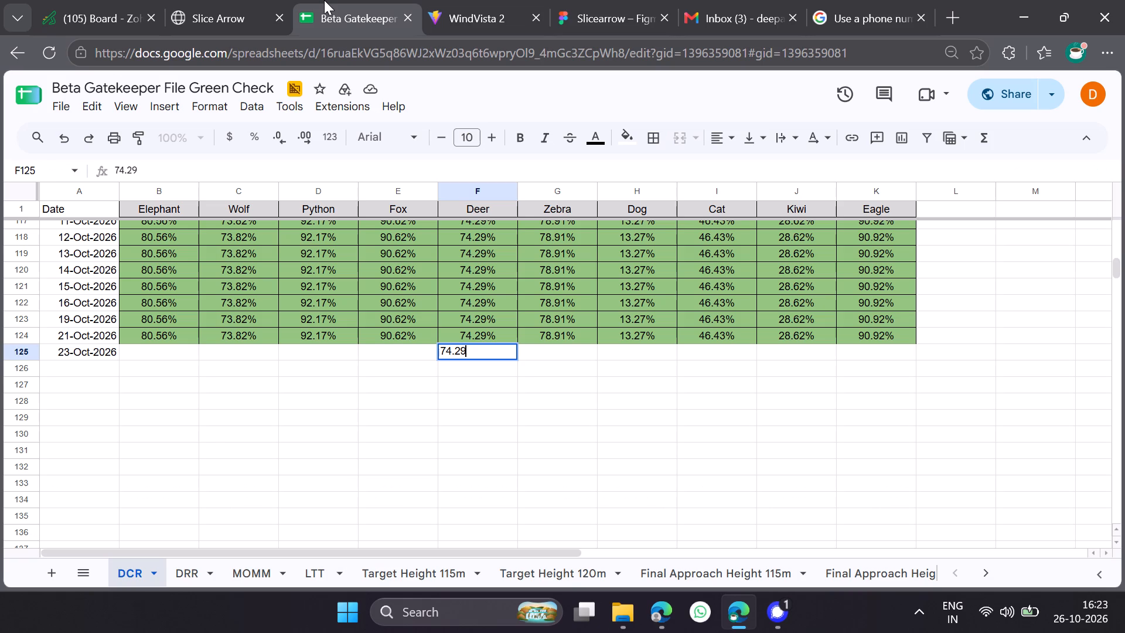
click(446, 0)
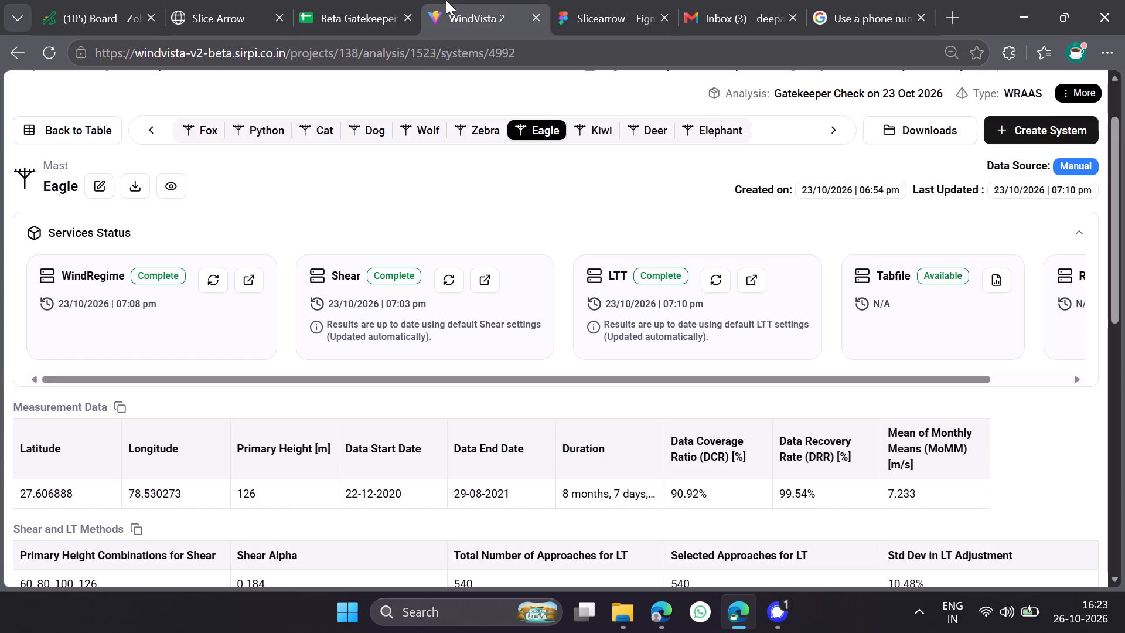
click(487, 132)
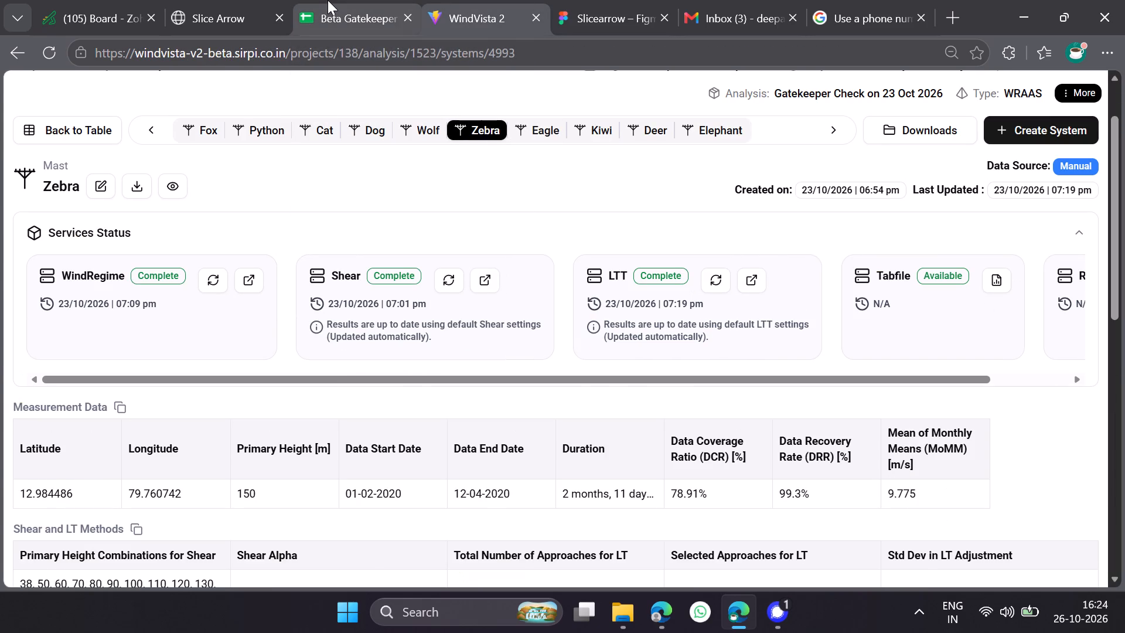
click(328, 0)
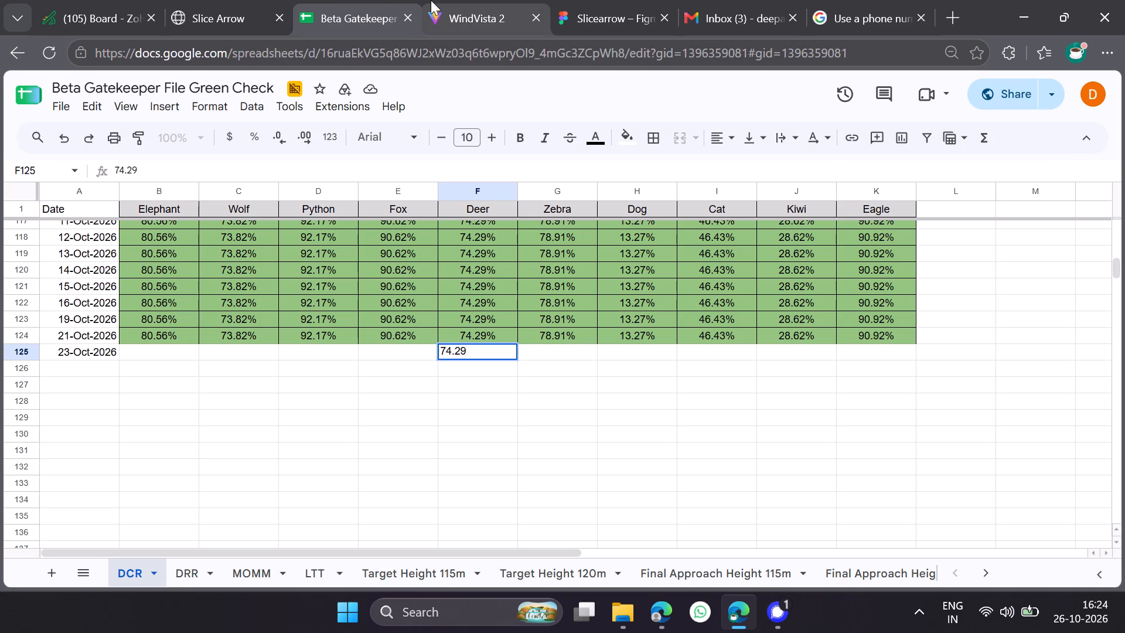
Compare the Data Coverage Ratios of the Wolf, Dog, Cat and Python masts in WindVista with their DCR sheet columns.
click(435, 0)
click(425, 127)
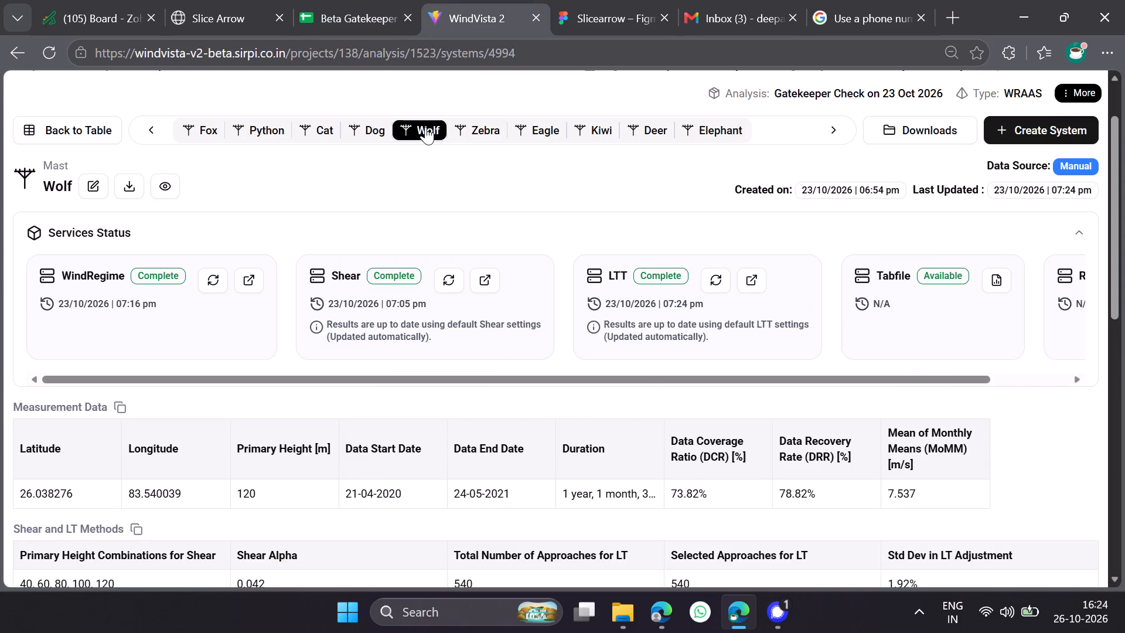
click(363, 0)
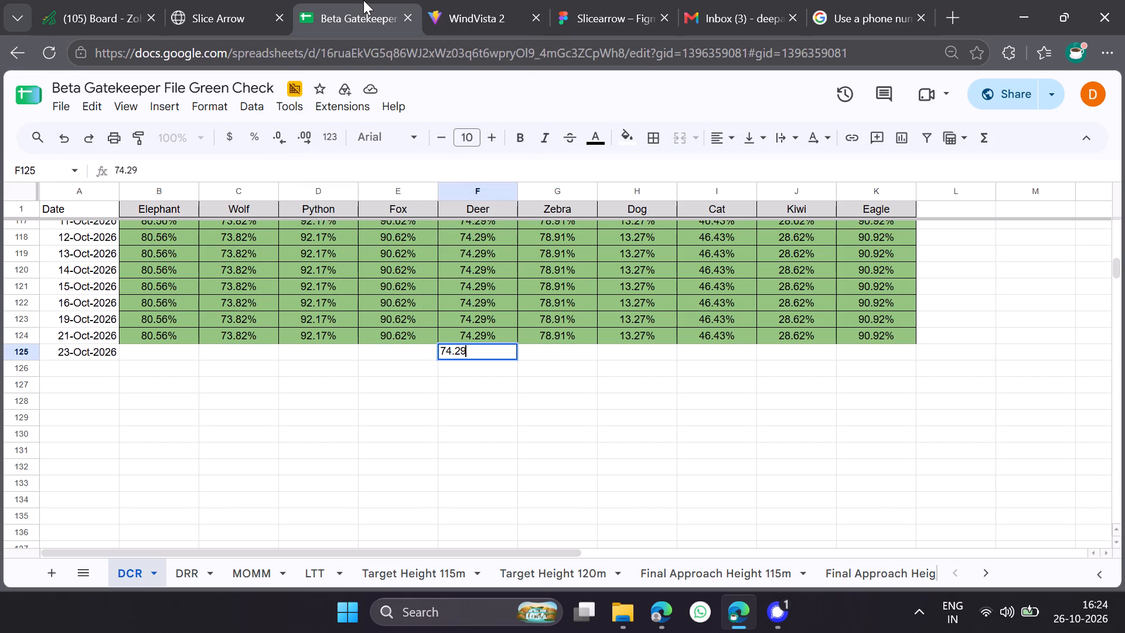
click(494, 0)
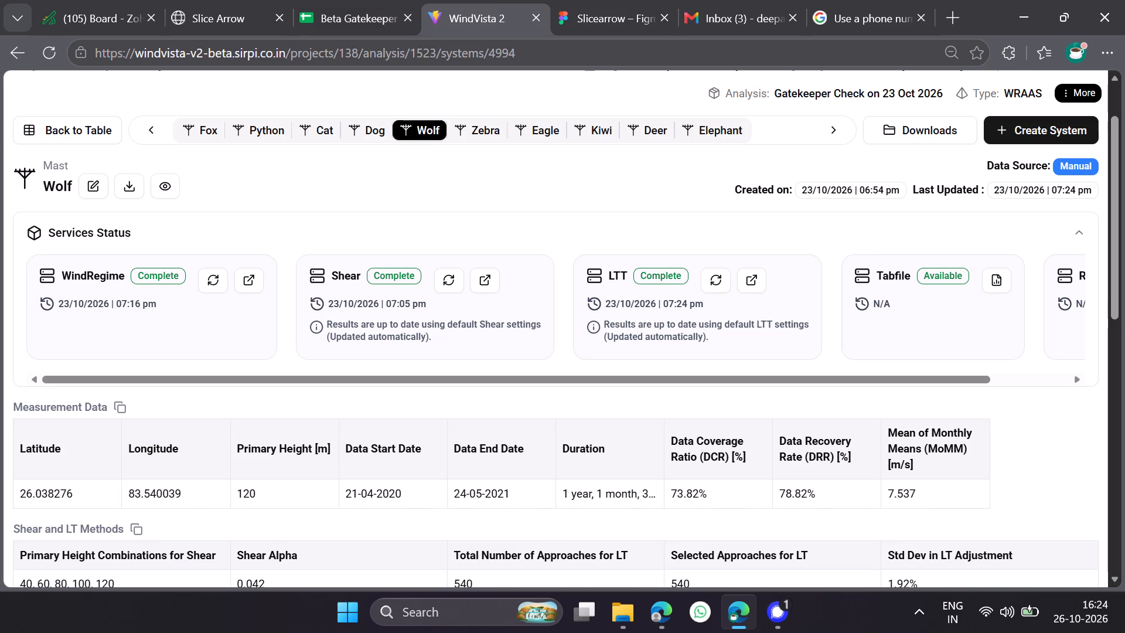
click(369, 128)
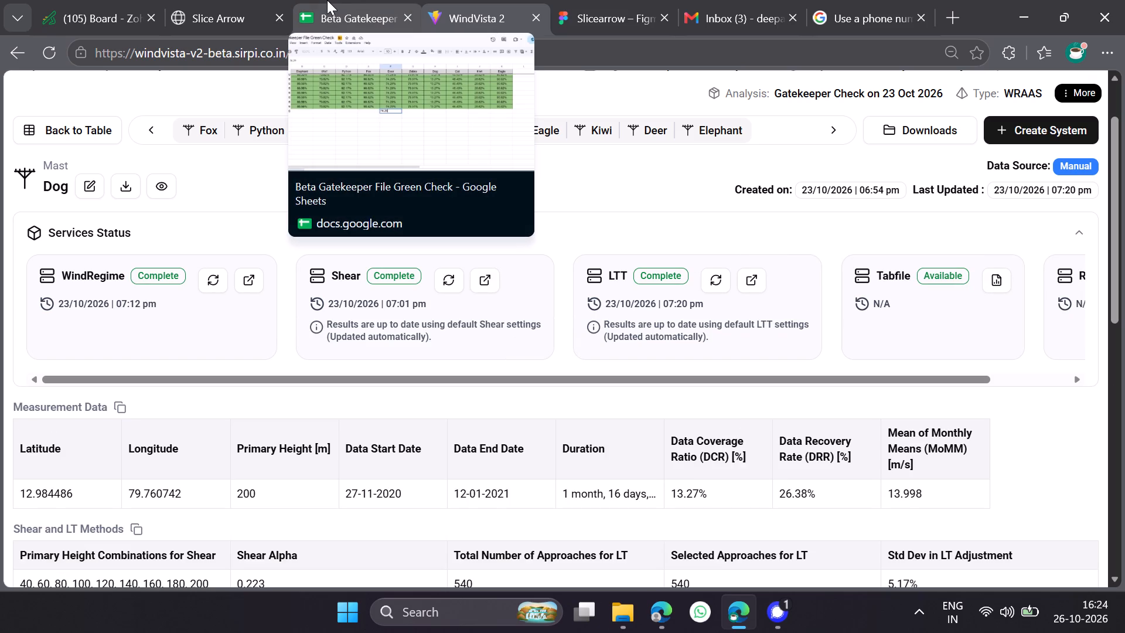
click(399, 0)
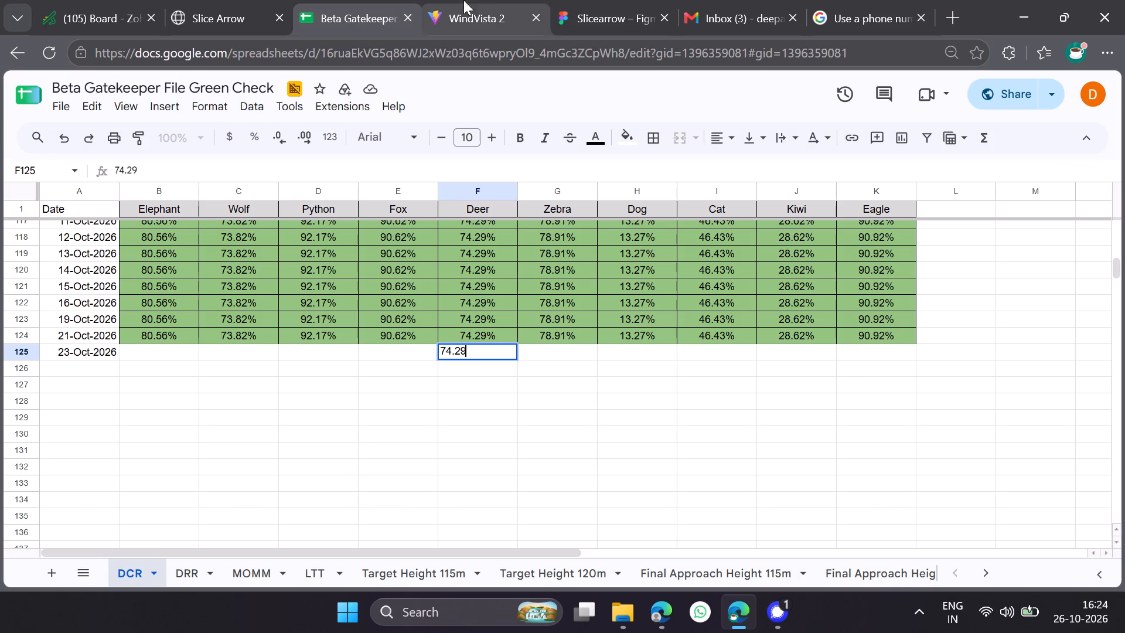
click(489, 0)
click(318, 124)
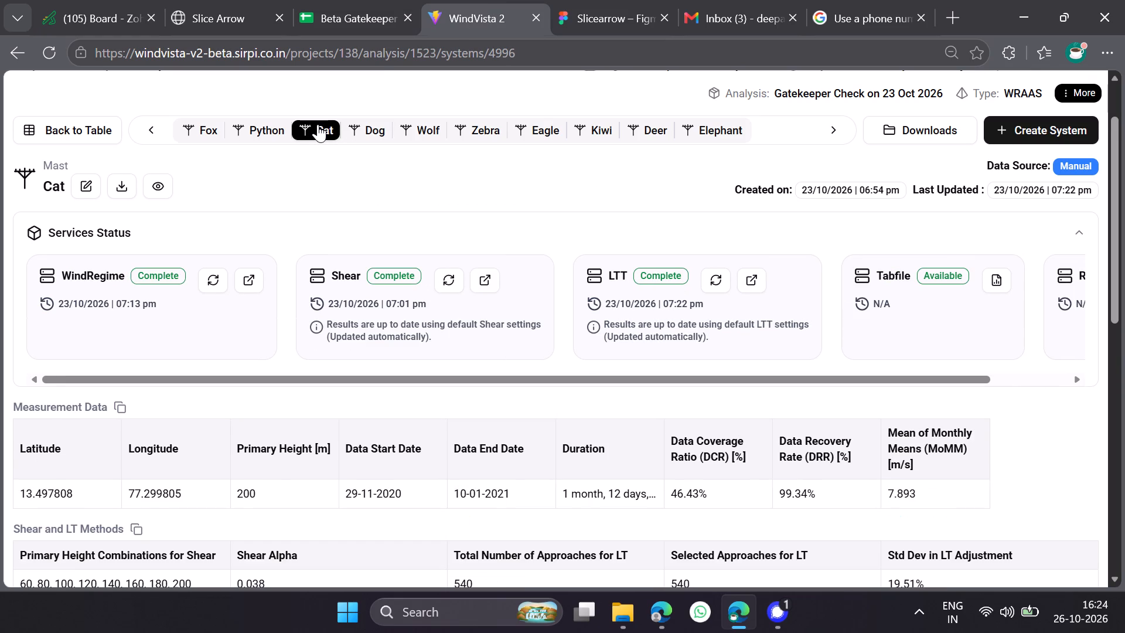
click(315, 0)
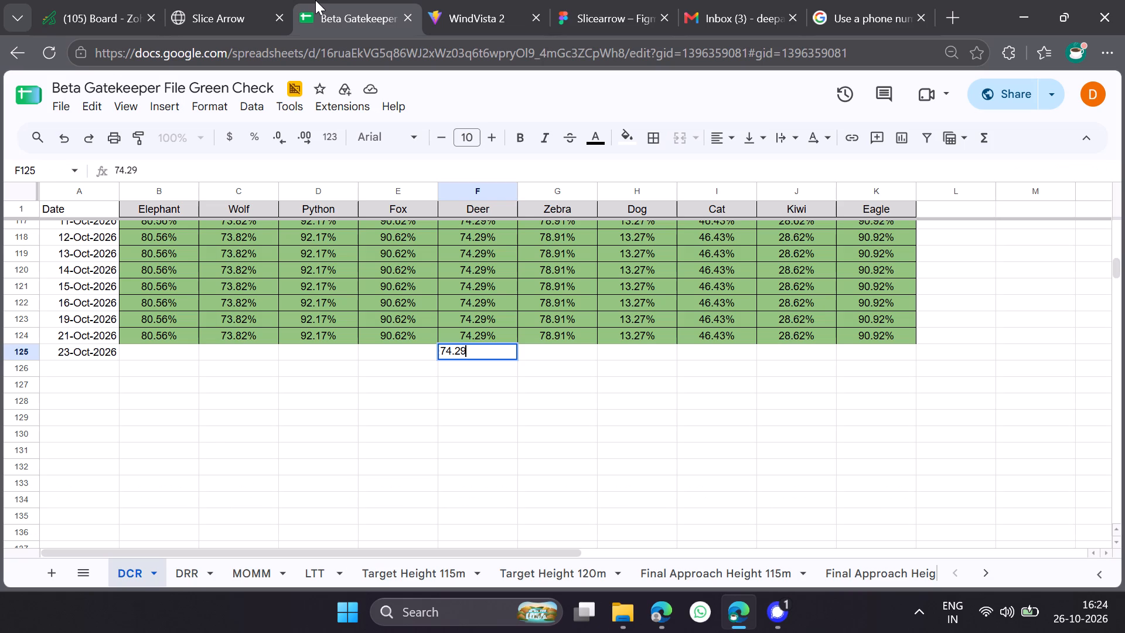
click(217, 0)
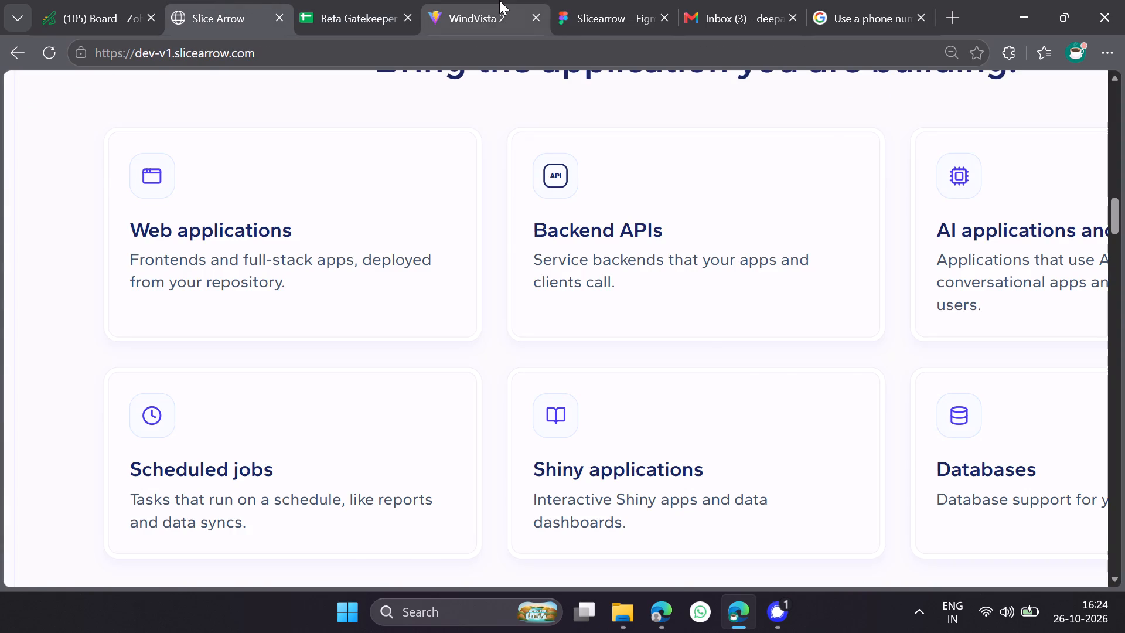
click(499, 0)
click(268, 129)
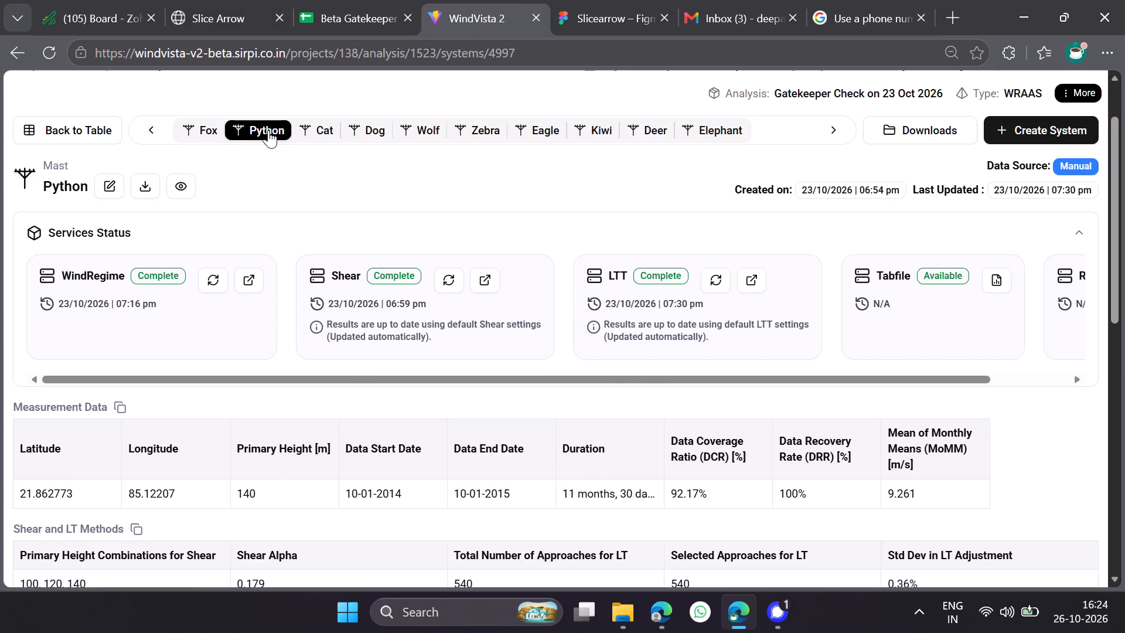
click(323, 0)
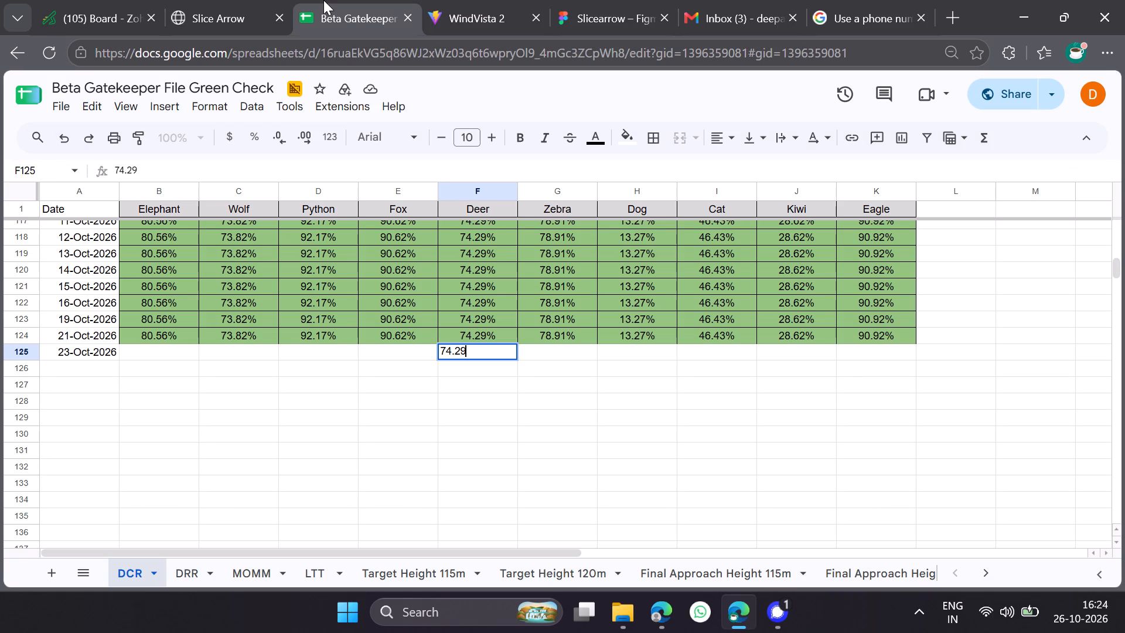
Compare the Fox mast's Data Coverage Ratio in WindVista with the Fox column in the DCR sheet.
click(492, 0)
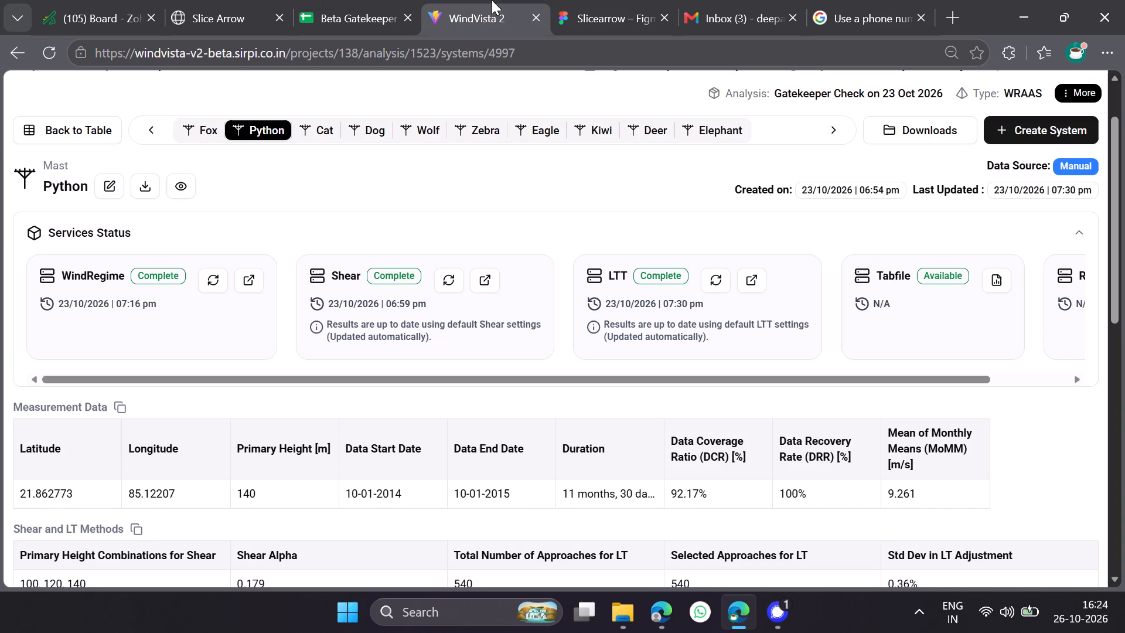
click(213, 137)
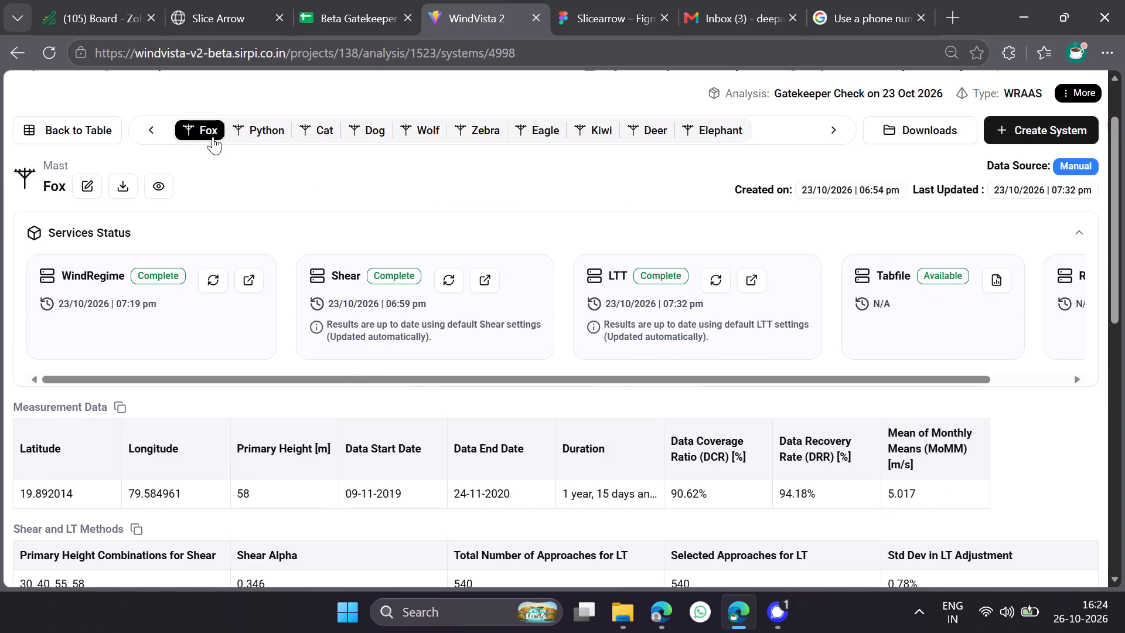
click(393, 0)
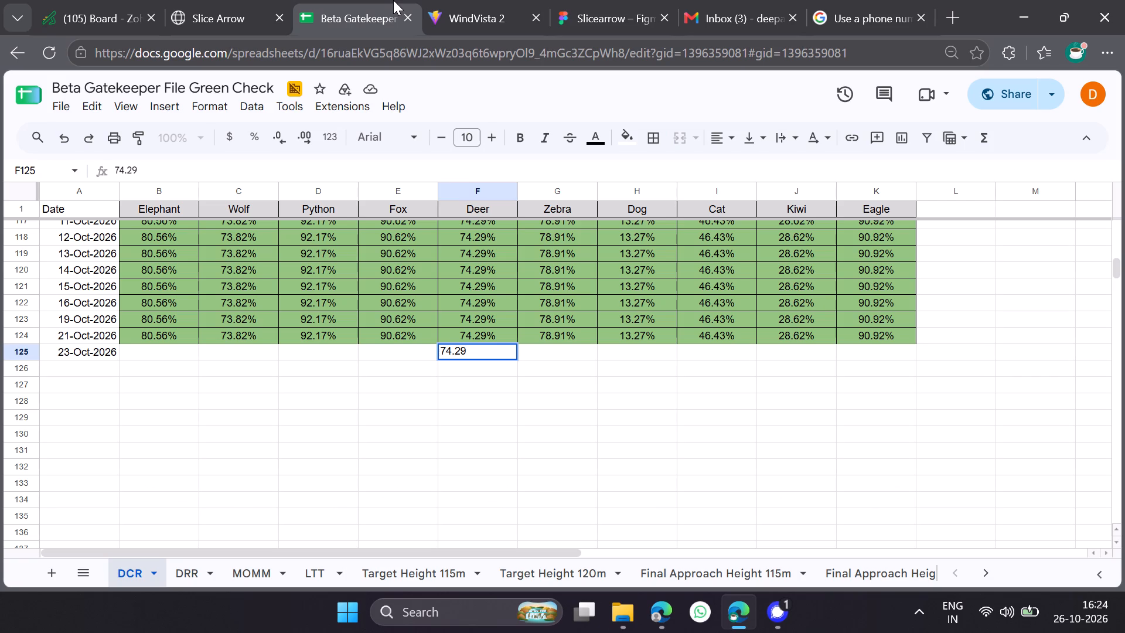
Clear the pending Deer entry and copy the 21-Oct-2026 DCR values, Elephant through Eagle, into the 23-Oct-2026 row.
key(BackSpace)
key(BackSpace)
key(BackSpace)
key(BackSpace)
key(BackSpace)
drag(186, 334, 238, 334)
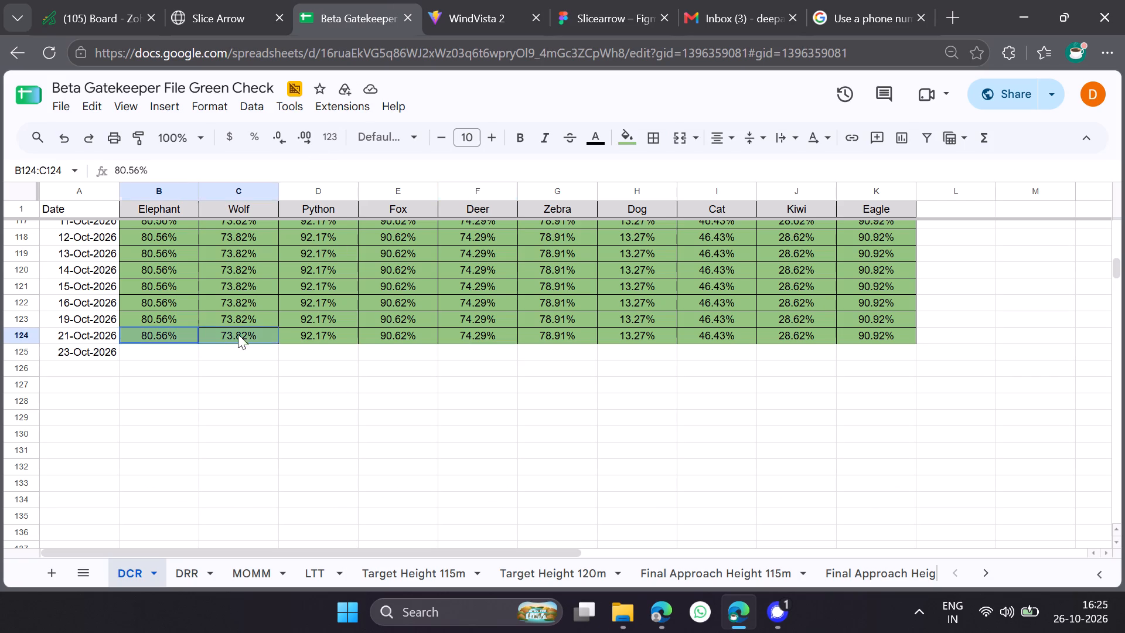
drag(238, 334, 861, 336)
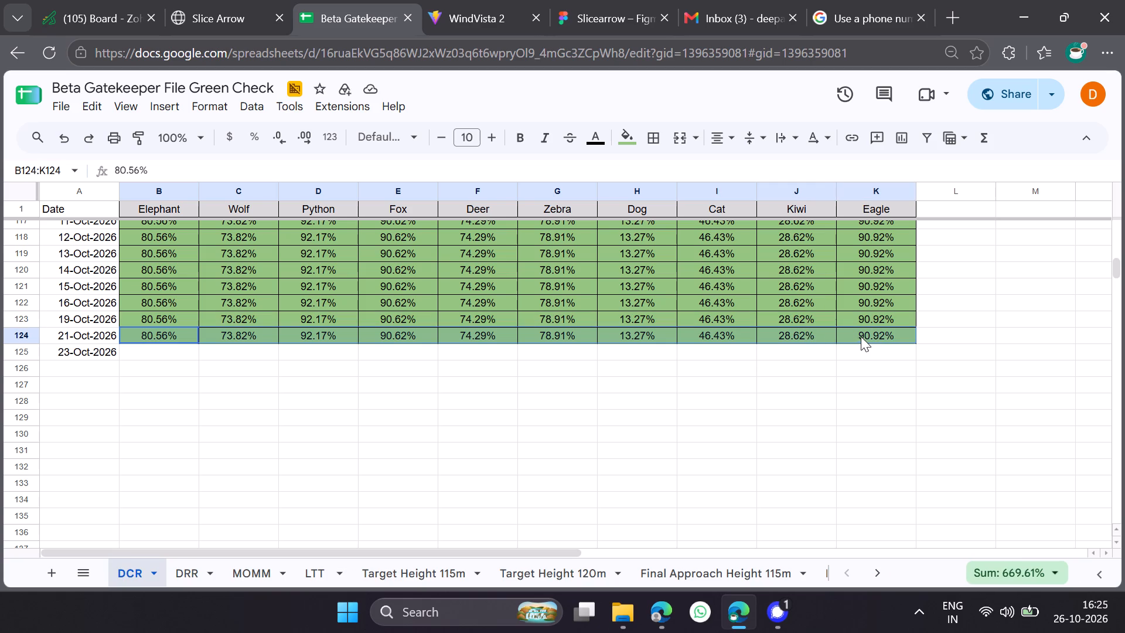
drag(861, 336, 862, 336)
key(ctrl+c)
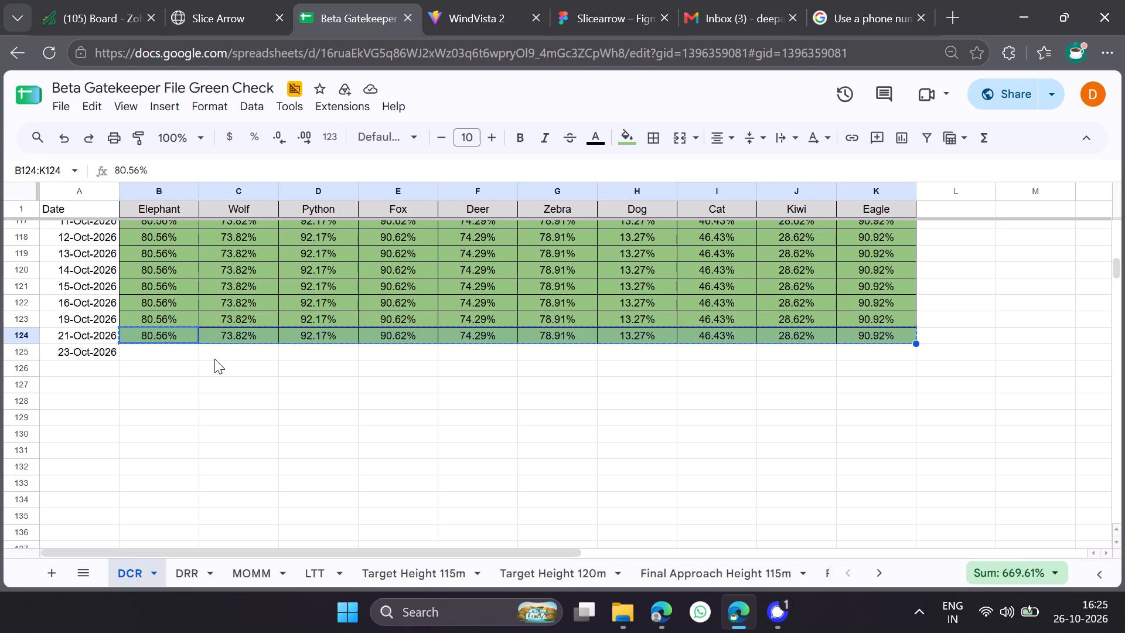
drag(179, 355, 607, 357)
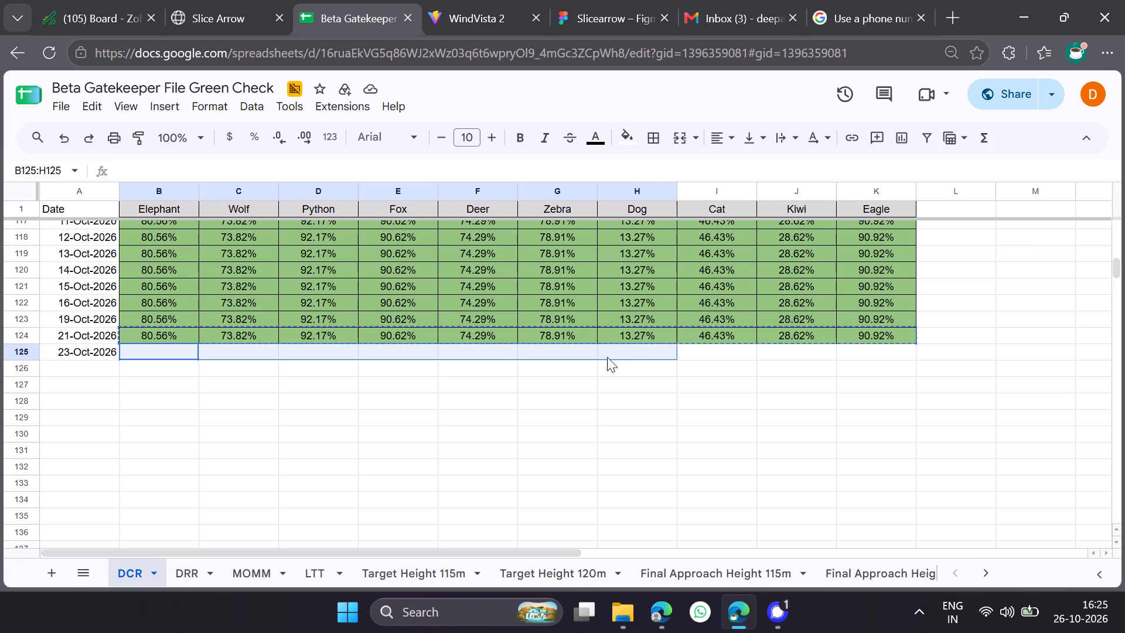
drag(607, 357, 851, 350)
key(ctrl+v)
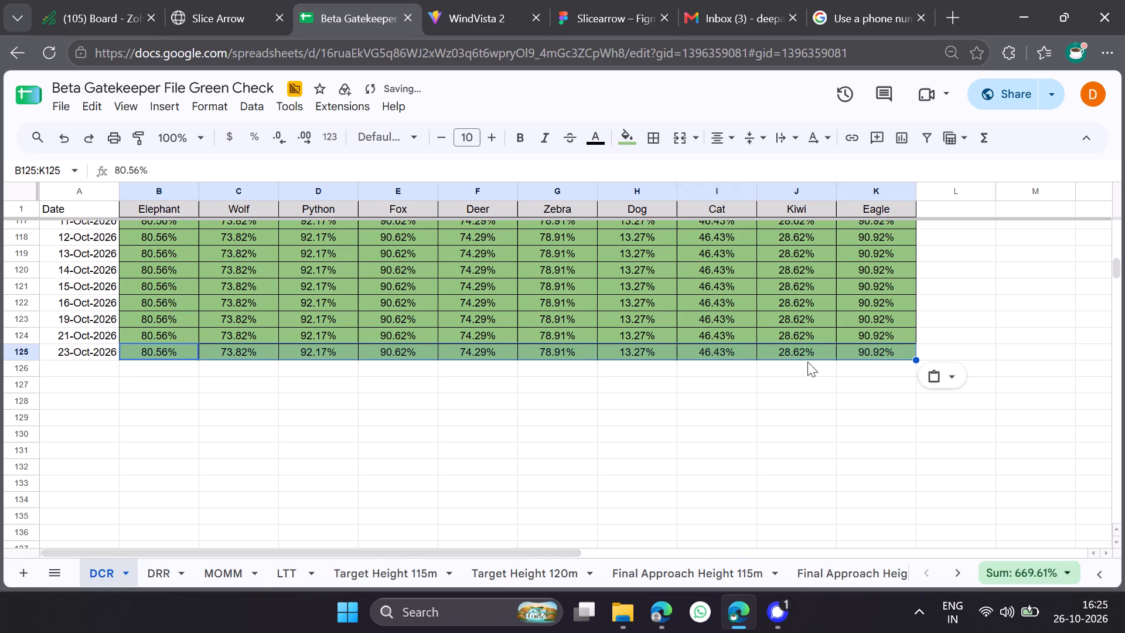
click(807, 362)
click(625, 438)
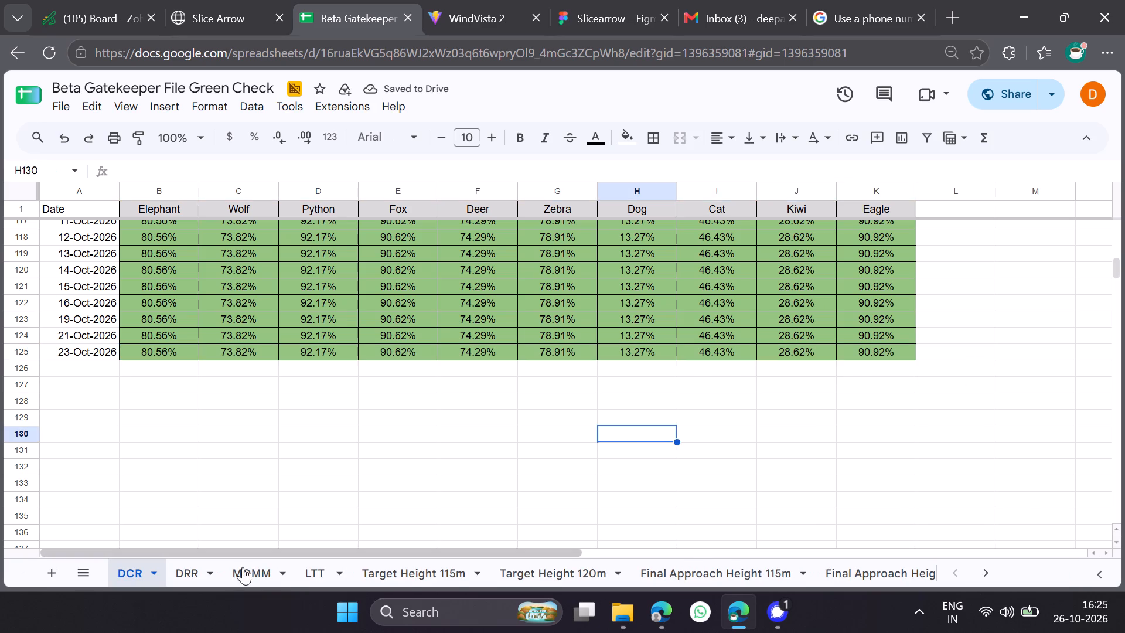
Add the date 23-Oct-2026 below the 21-Oct-2026 row in the DRR sheet and select that row's Elephant cell.
click(192, 570)
scroll(322, 455, down, 3)
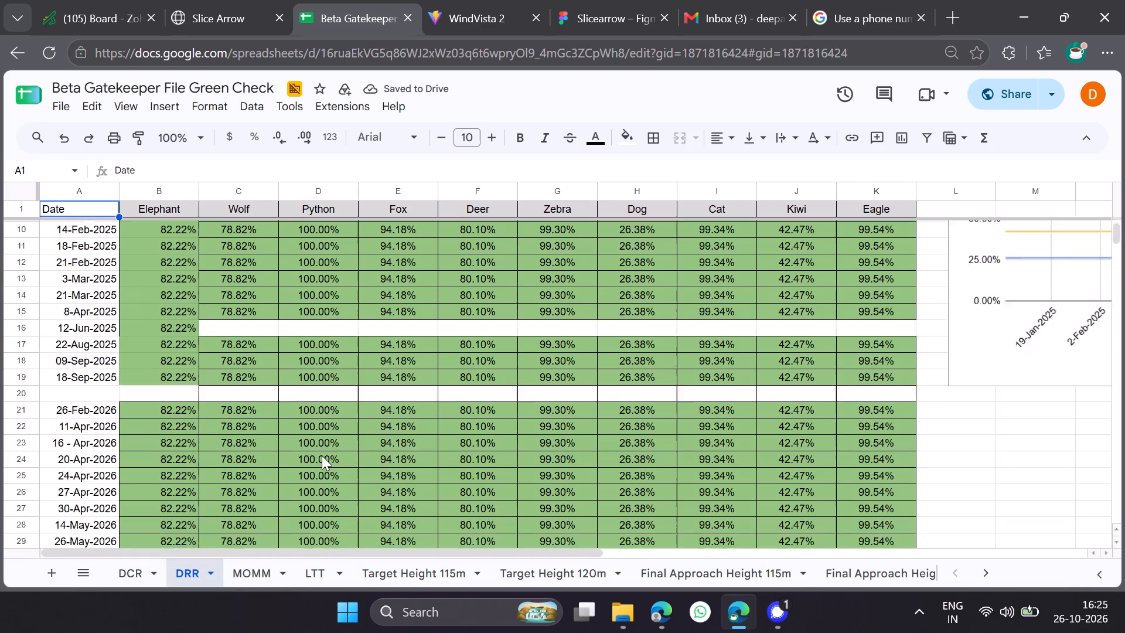
scroll(322, 455, down, 16)
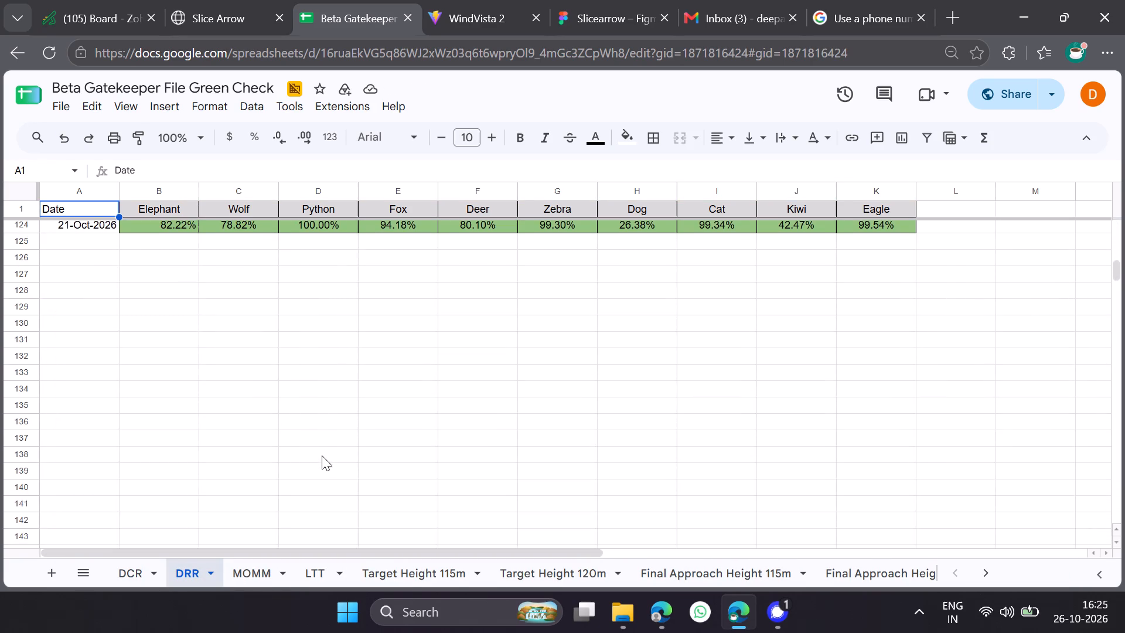
click(80, 284)
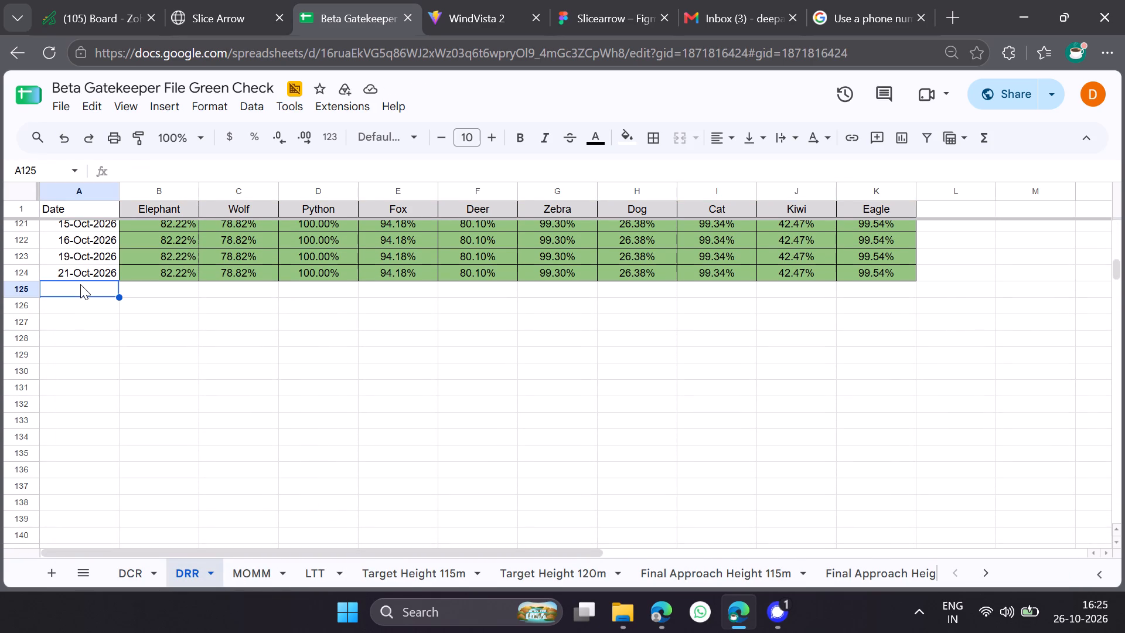
text(23-)
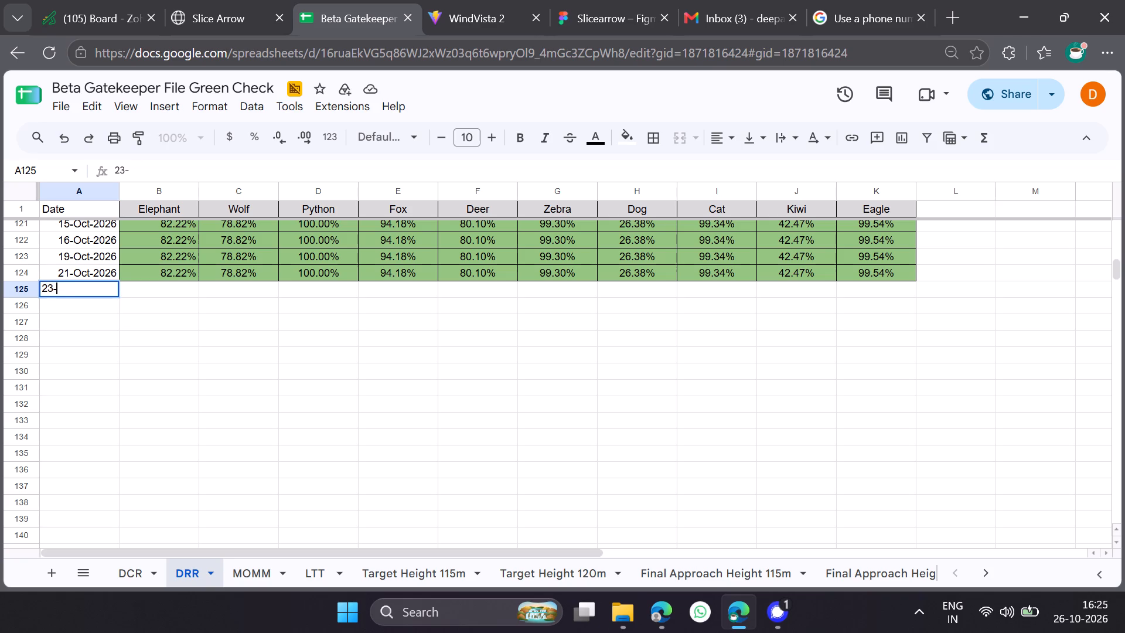
text(ct-2026)
key(Return)
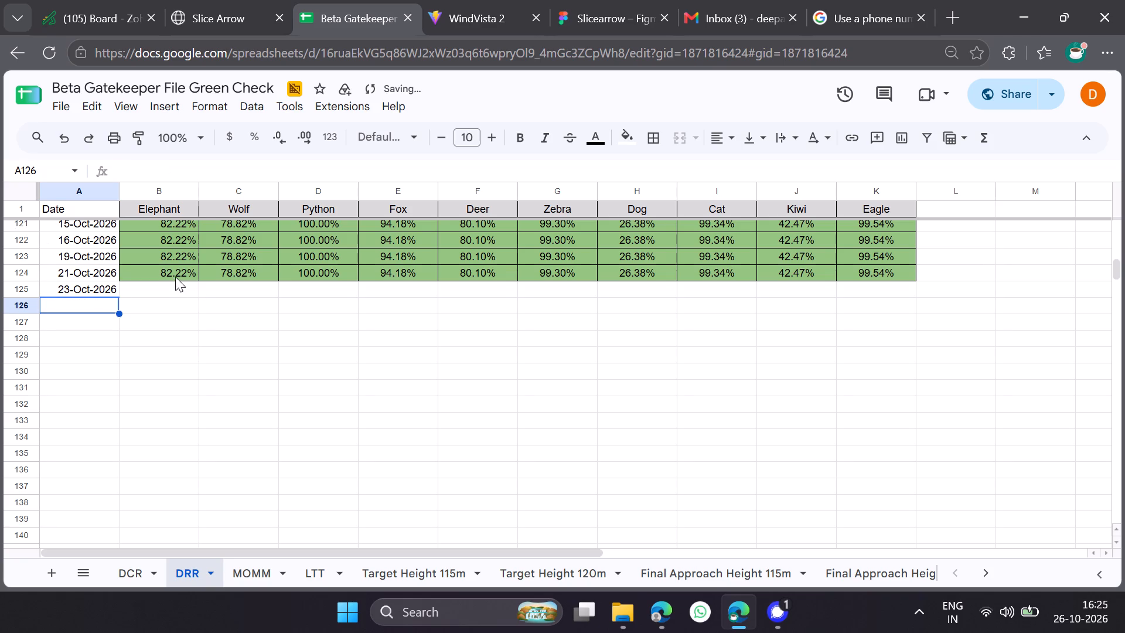
click(166, 291)
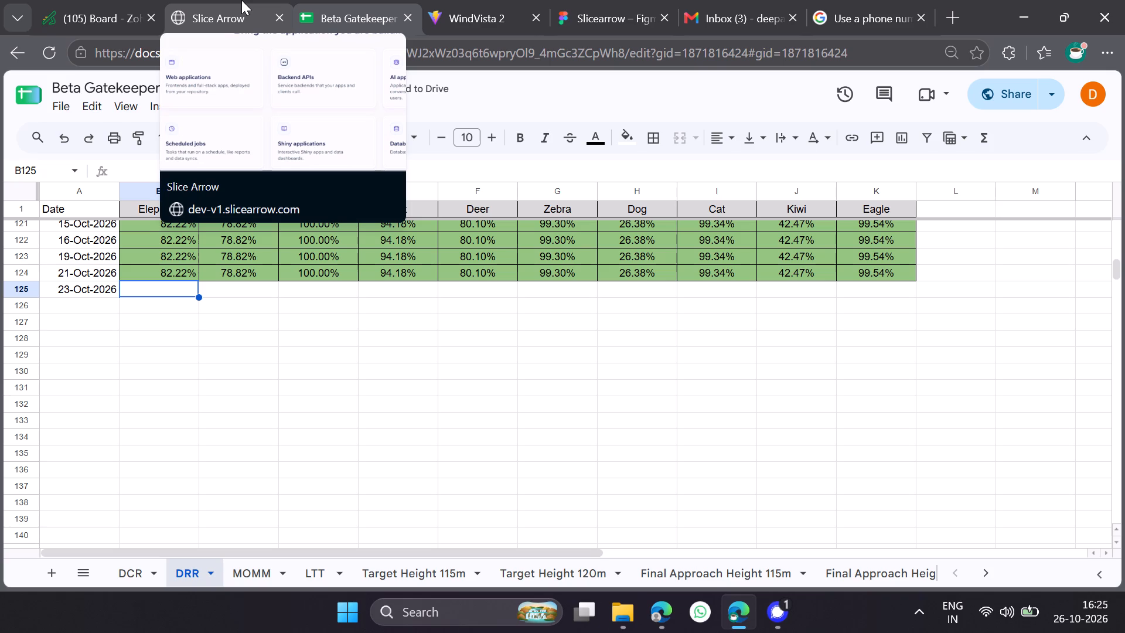
Close the Slice Arrow page.
click(241, 0)
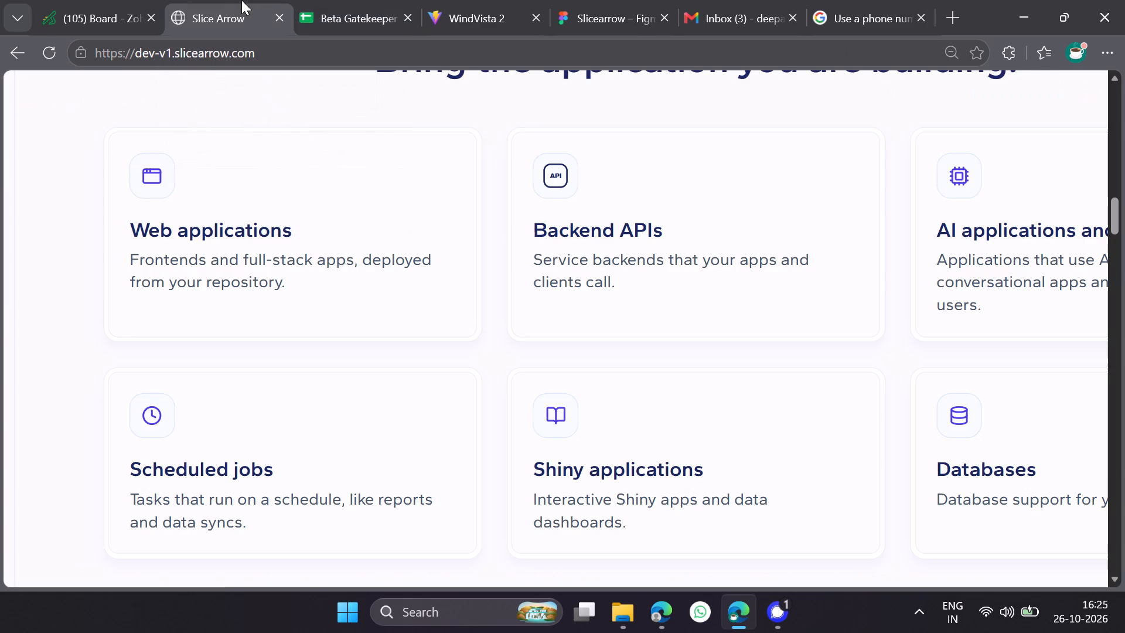
click(280, 19)
Compare the Data Recovery Rates of the Fox and Python masts in WindVista with their columns in the DRR sheet.
click(370, 0)
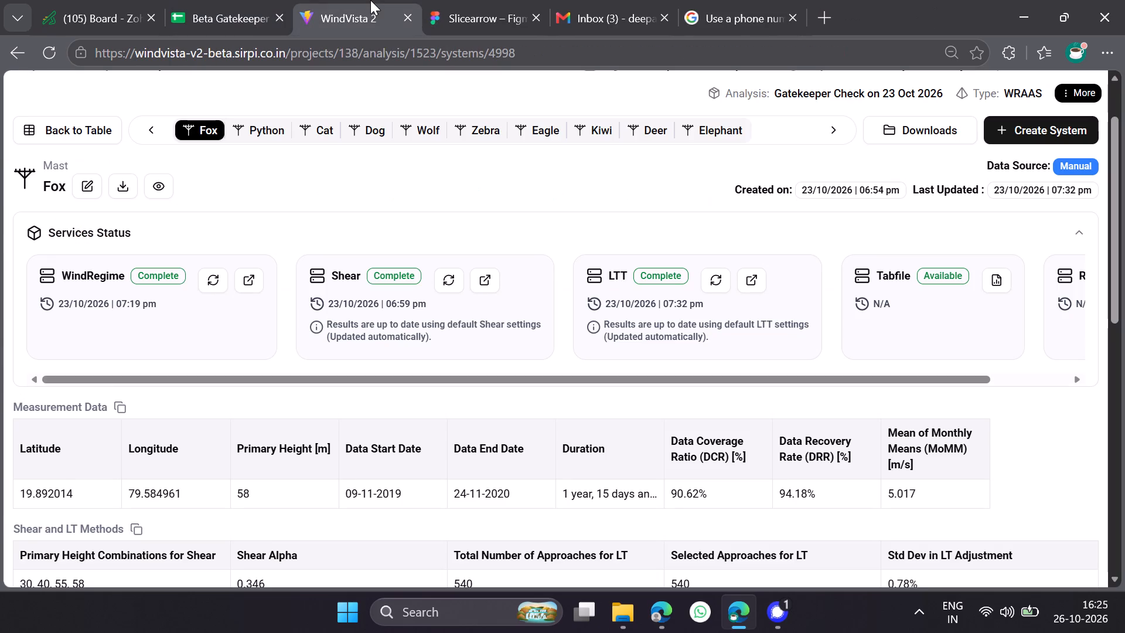
click(112, 0)
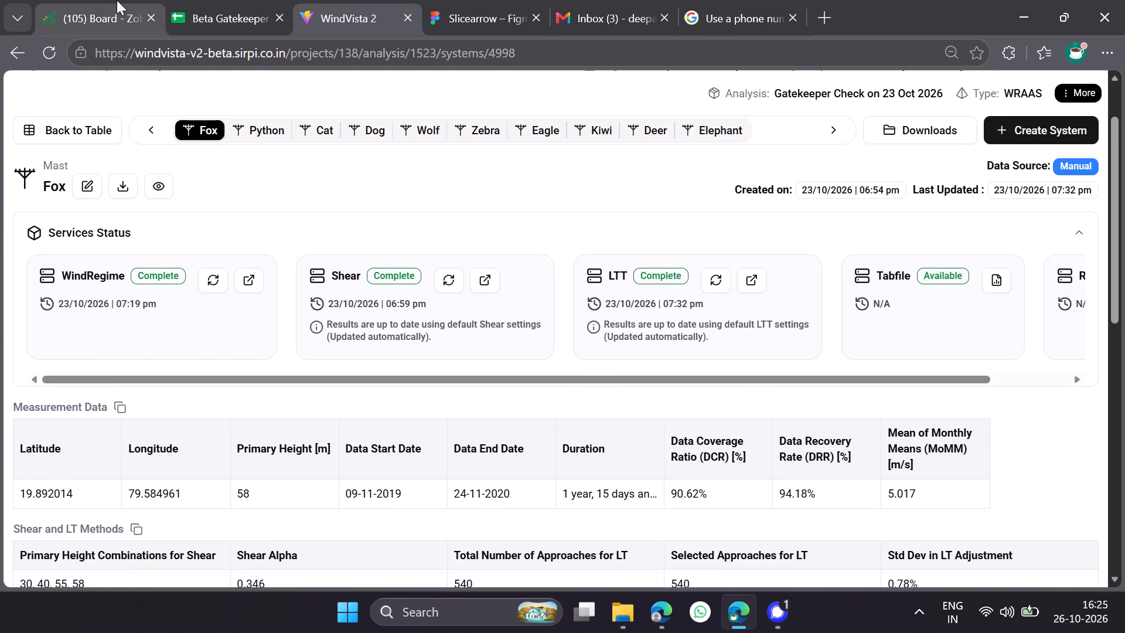
click(356, 1)
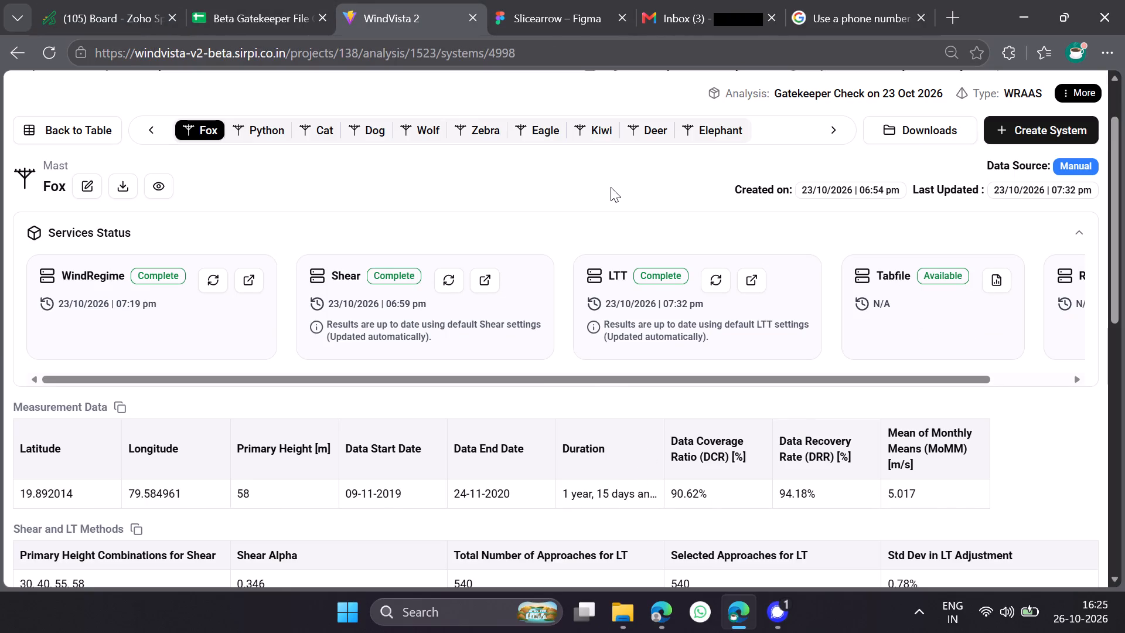
scroll(611, 187, down, 1)
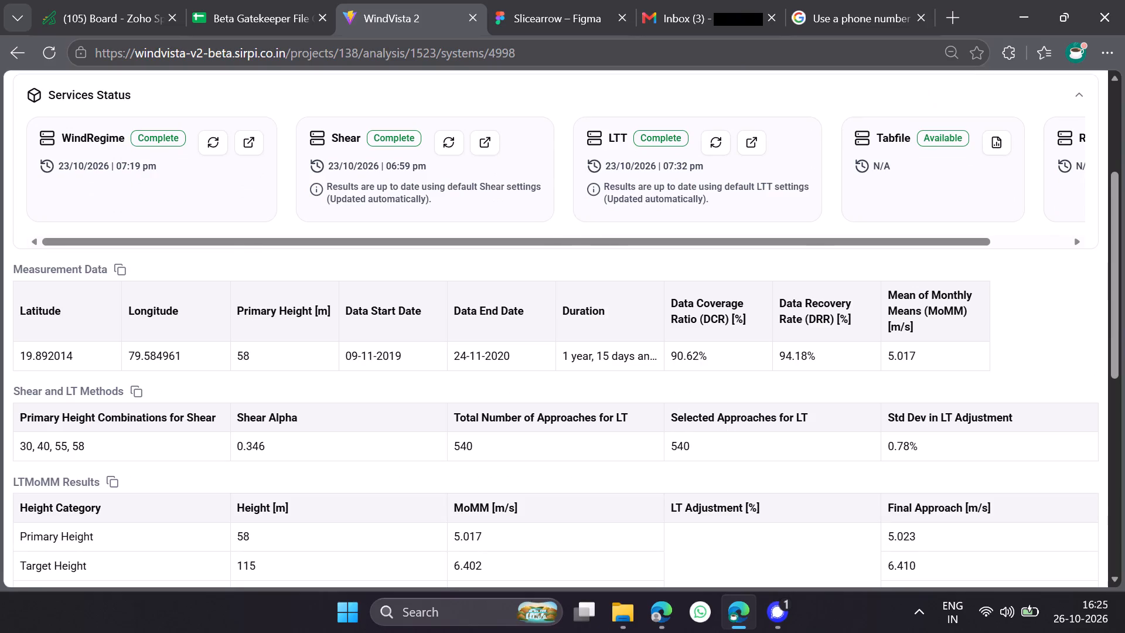
scroll(578, 328, up, 3)
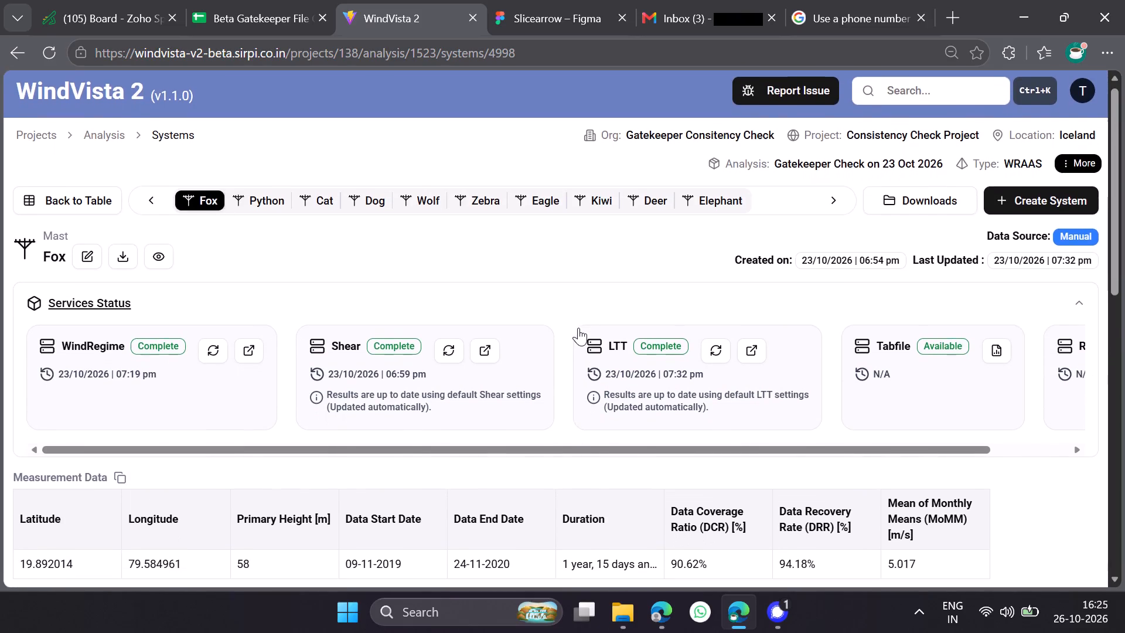
click(285, 0)
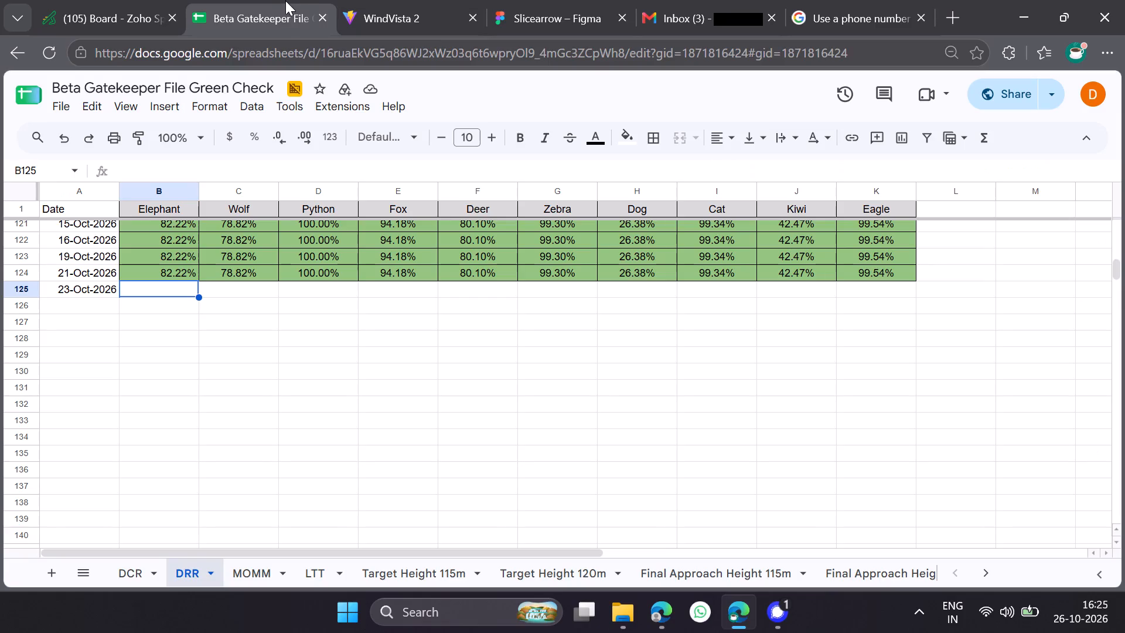
click(380, 0)
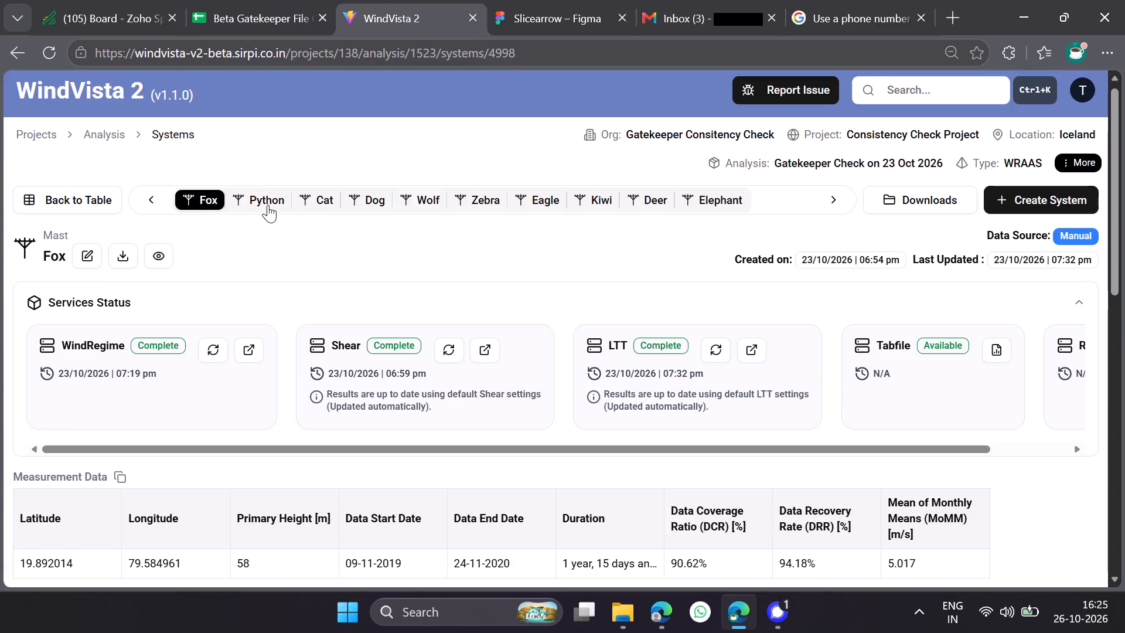
click(268, 203)
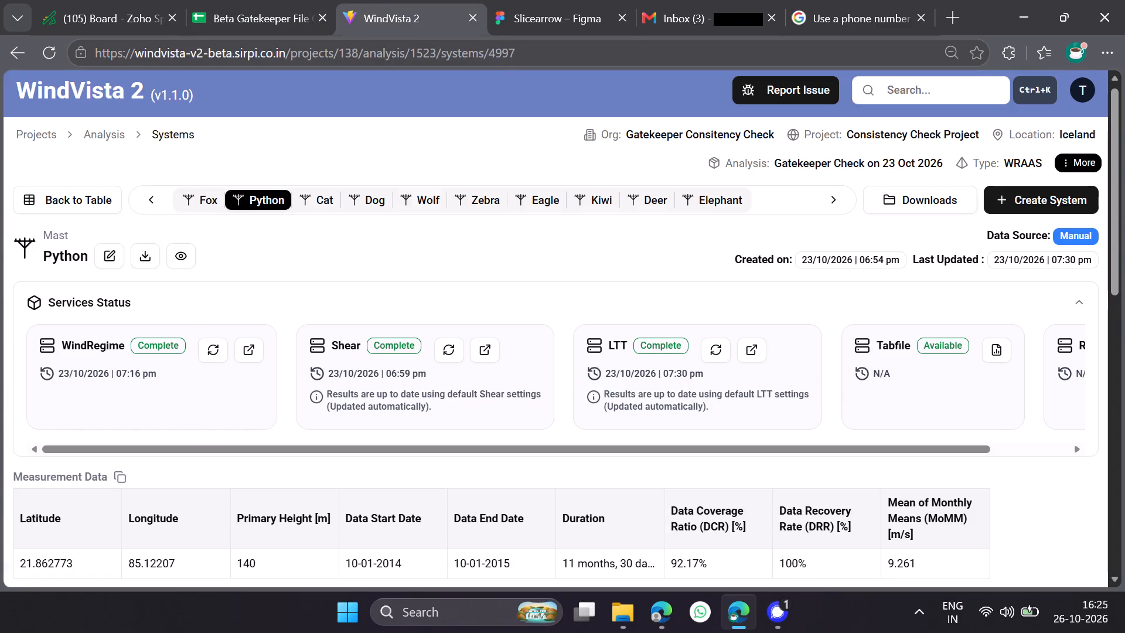
click(245, 0)
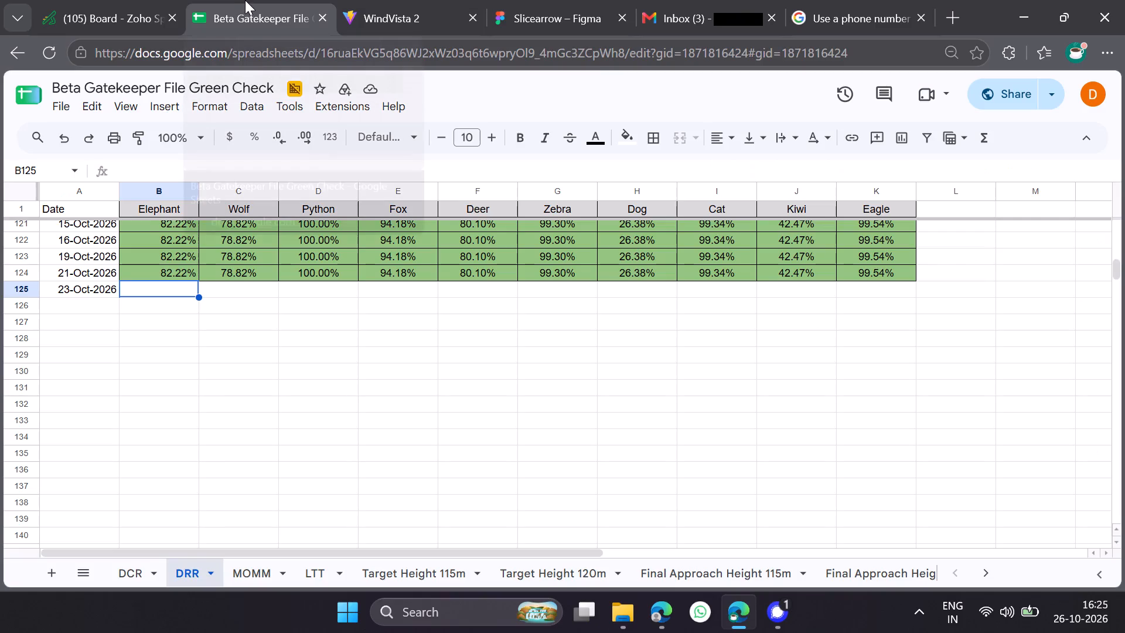
click(379, 0)
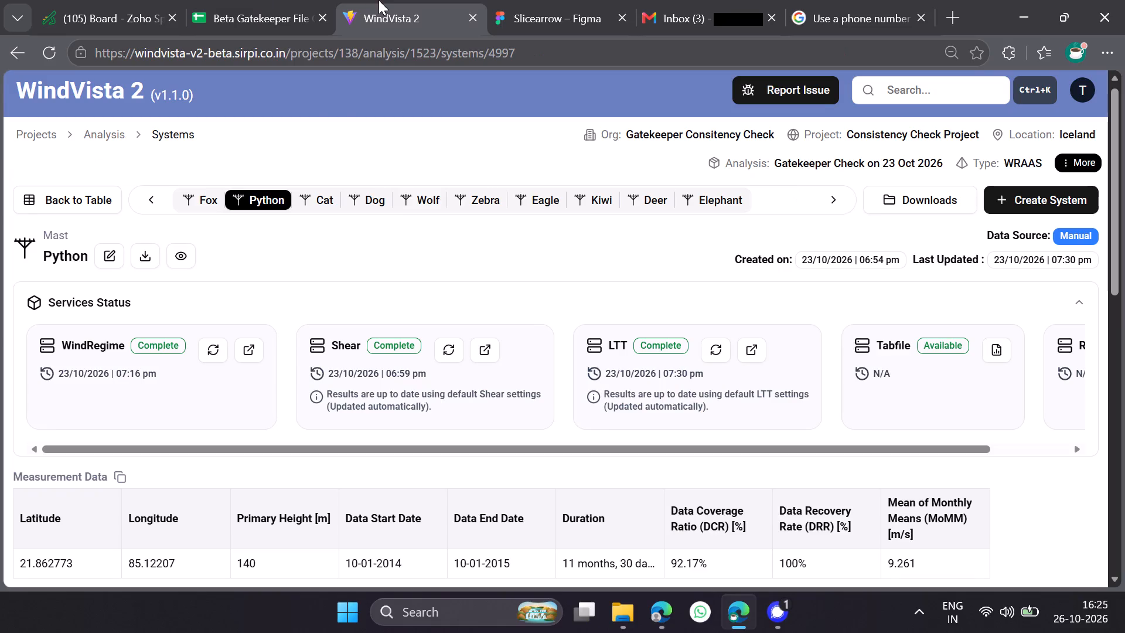
click(234, 0)
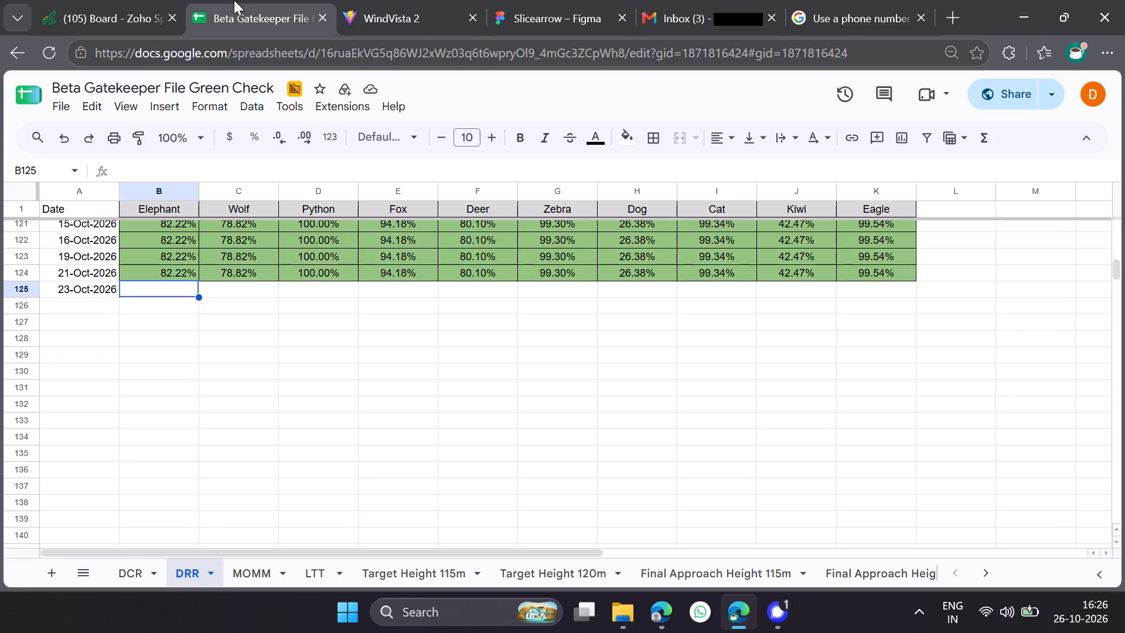
Compare the Cat mast's Data Recovery Rate in WindVista with the Cat column in the DRR sheet.
click(434, 0)
click(324, 205)
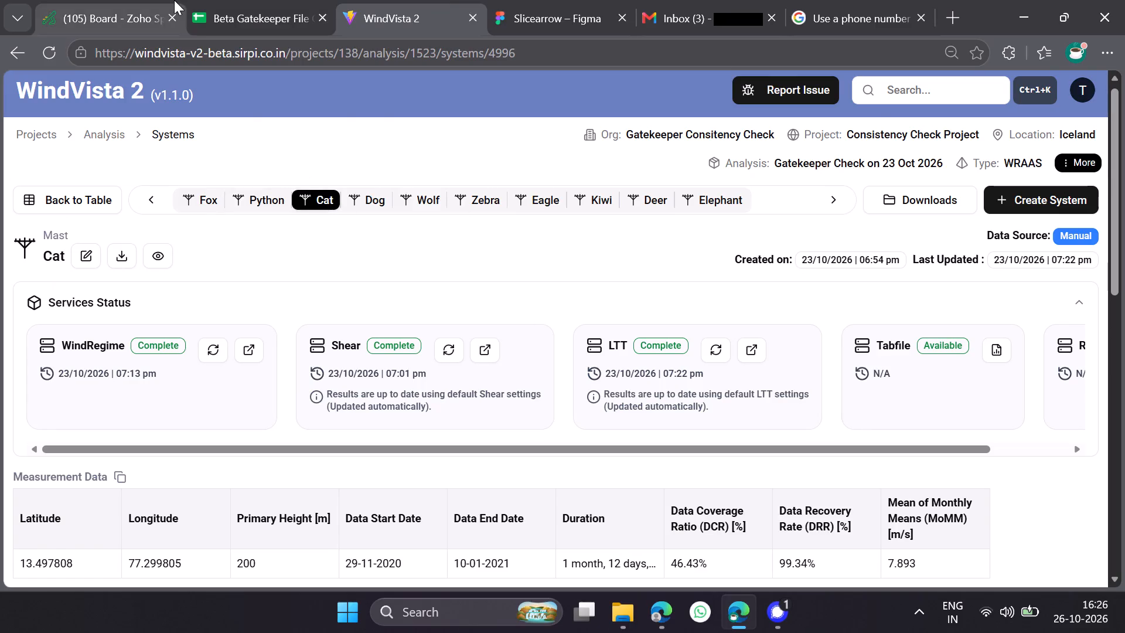
click(277, 0)
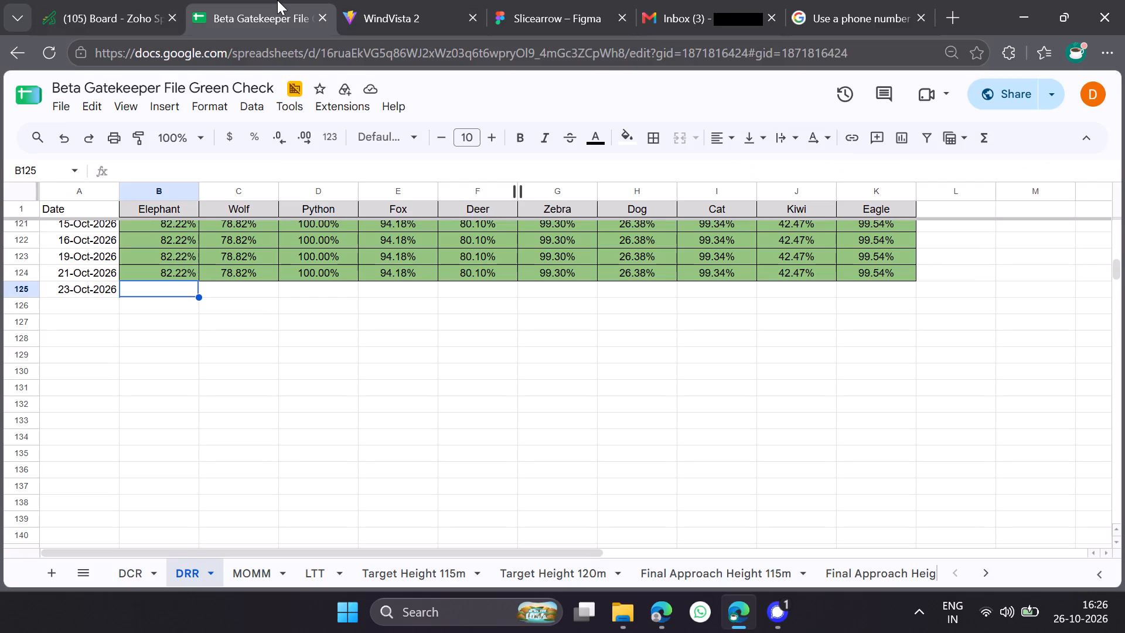
click(377, 0)
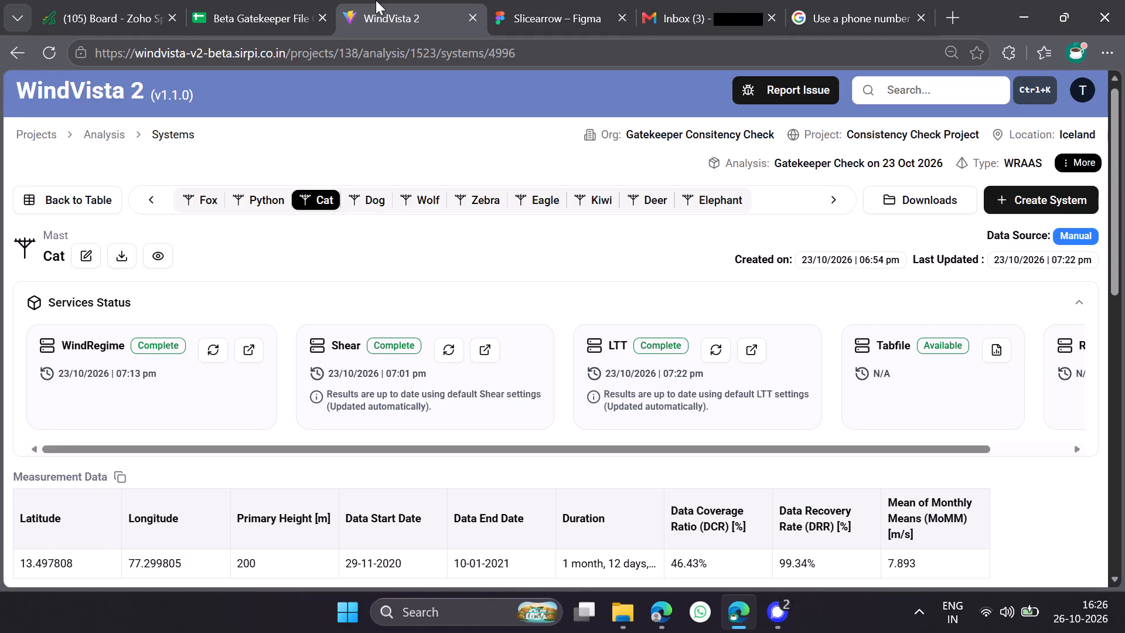
click(288, 0)
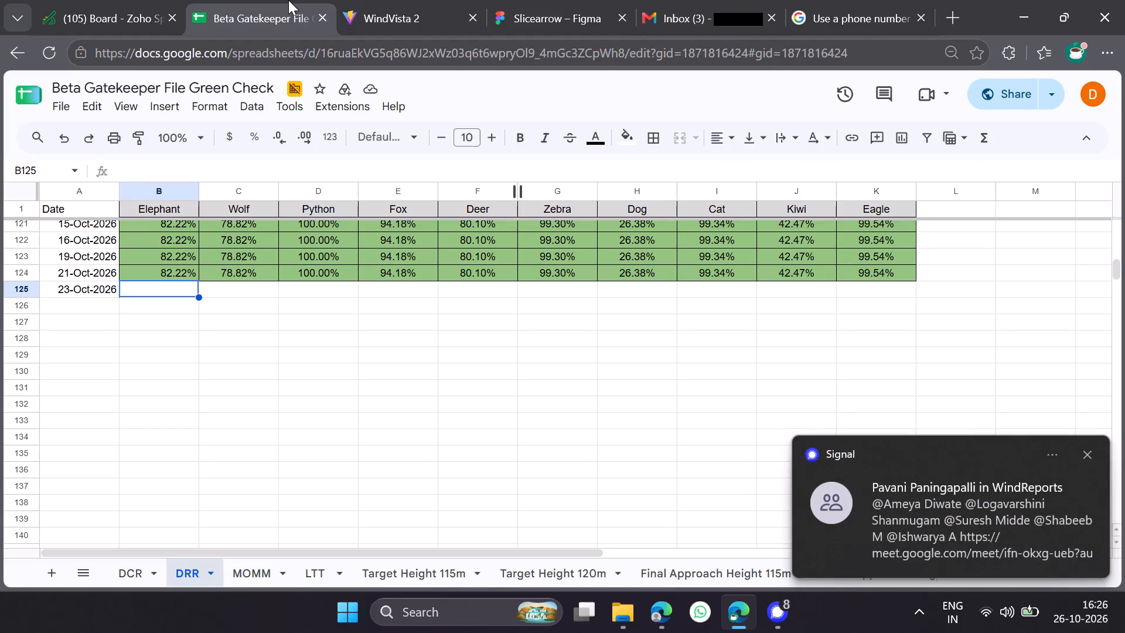
click(388, 0)
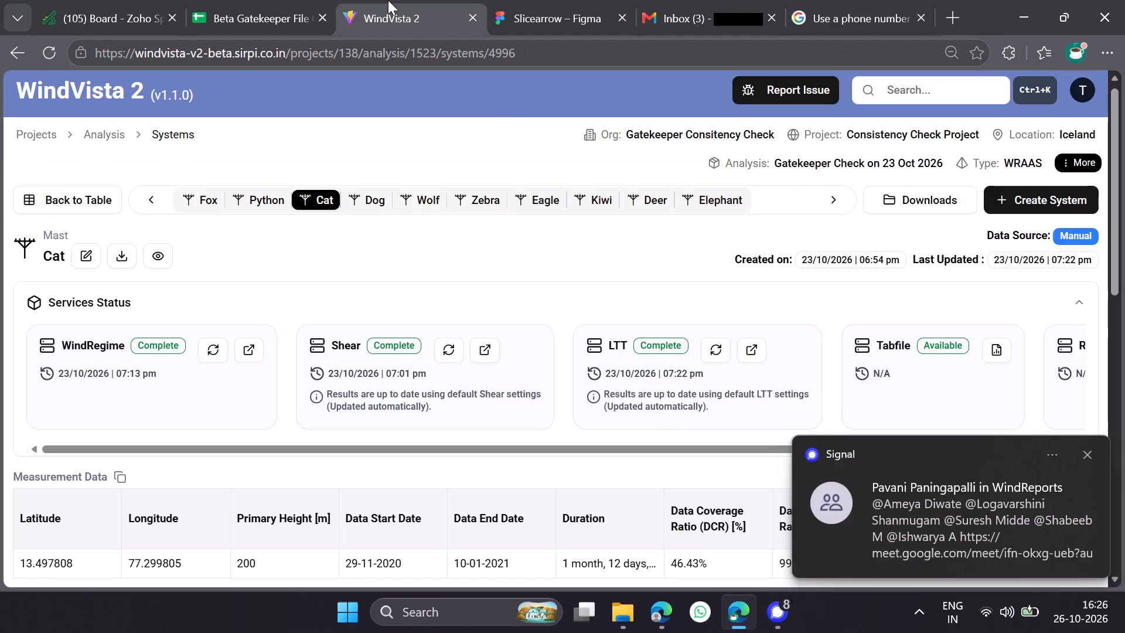
click(1085, 458)
click(216, 0)
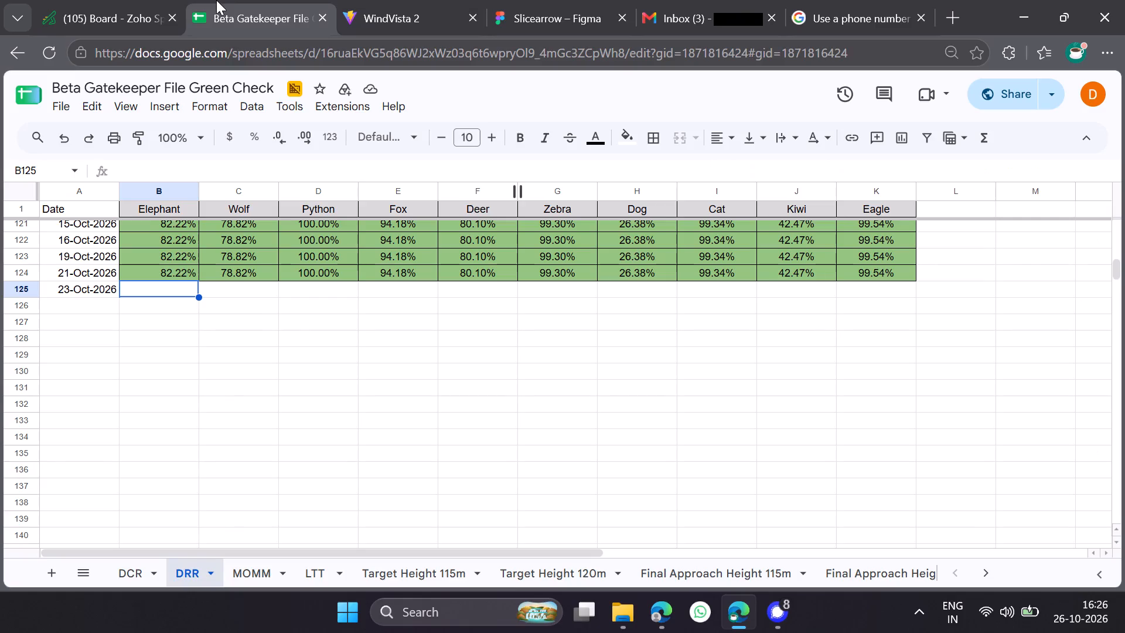
click(339, 0)
click(259, 0)
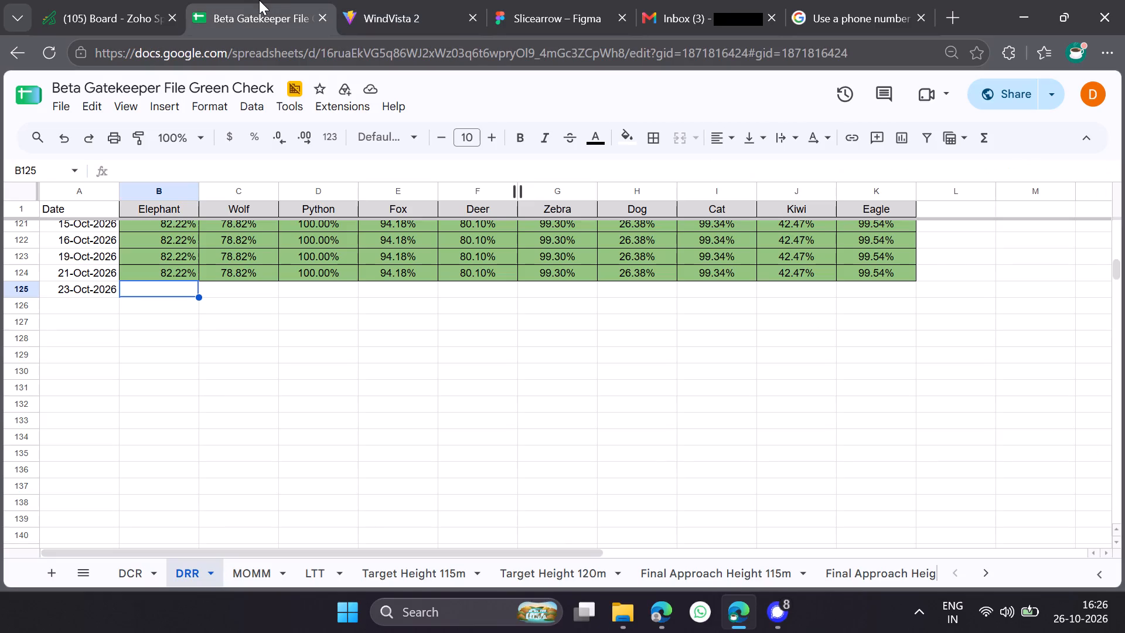
Compare the Data Recovery Rates of the Dog, Wolf and Zebra masts in WindVista with their columns in the DRR sheet.
click(411, 0)
click(370, 200)
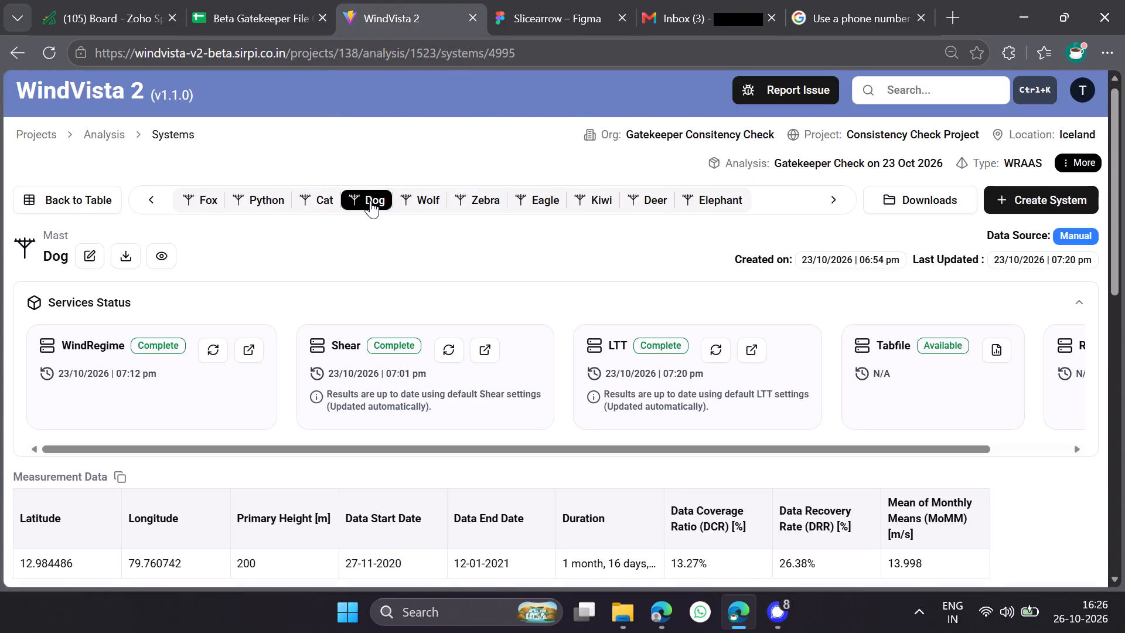
click(243, 25)
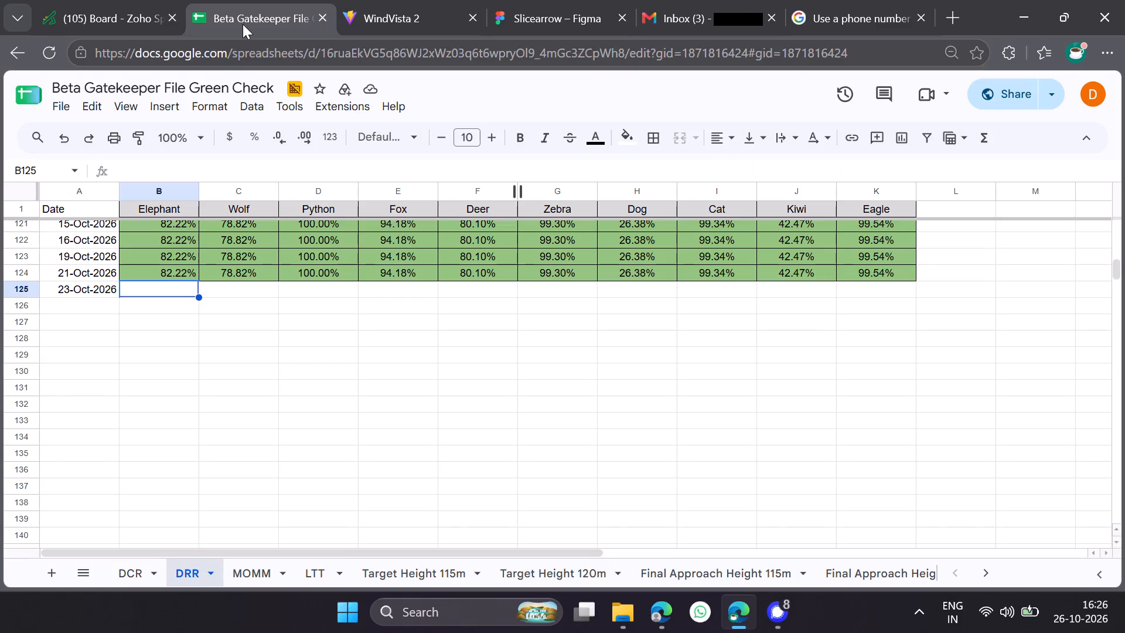
click(353, 0)
click(429, 192)
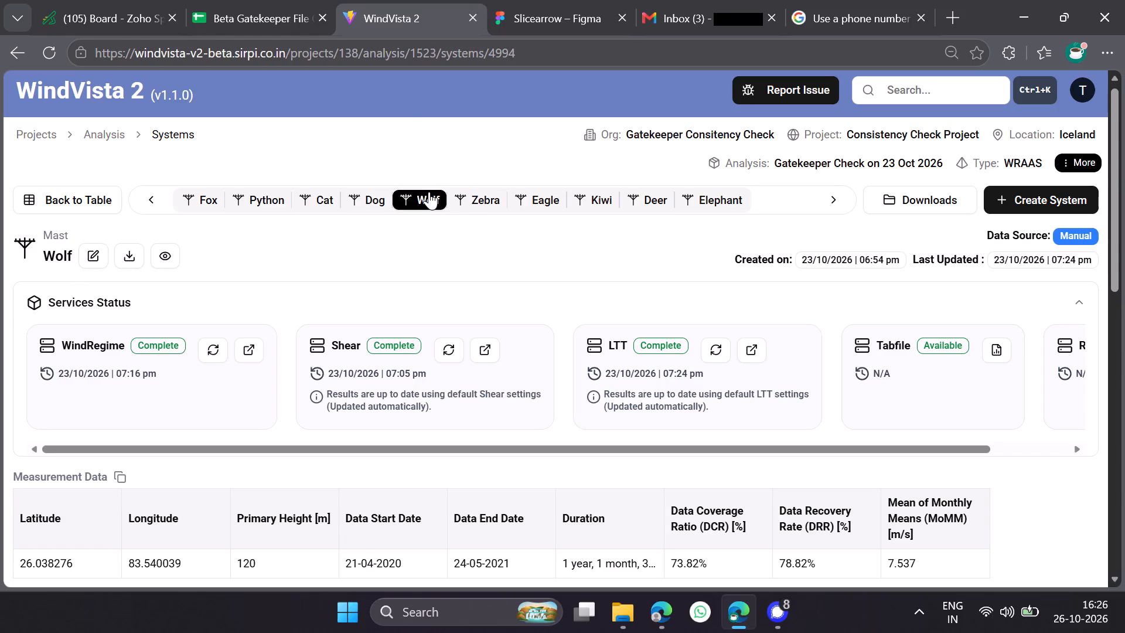
click(264, 0)
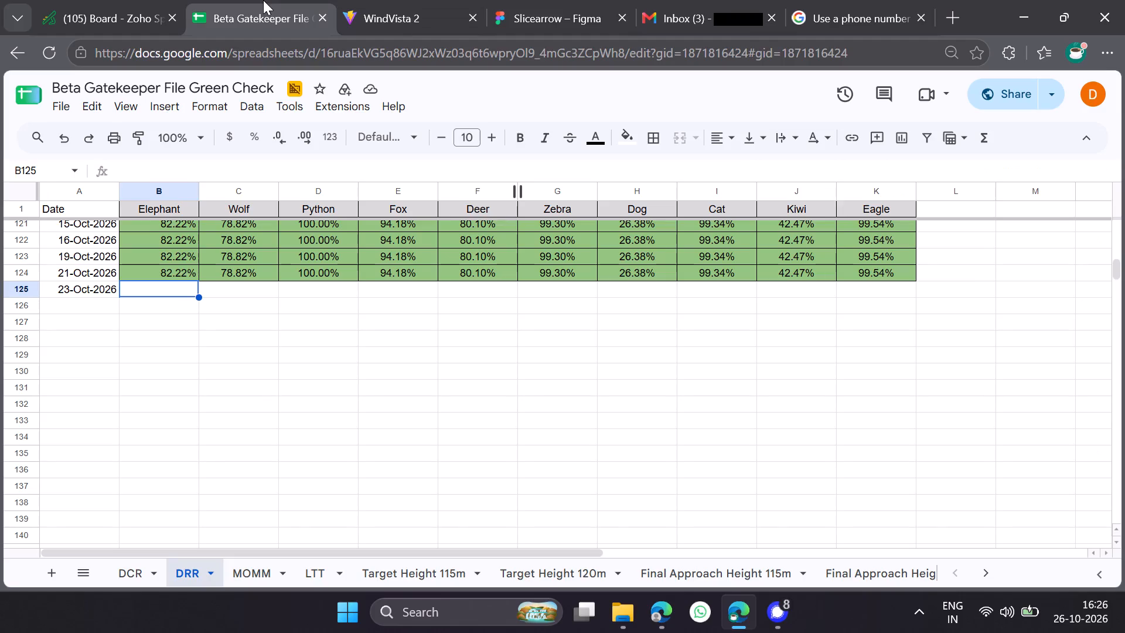
click(348, 0)
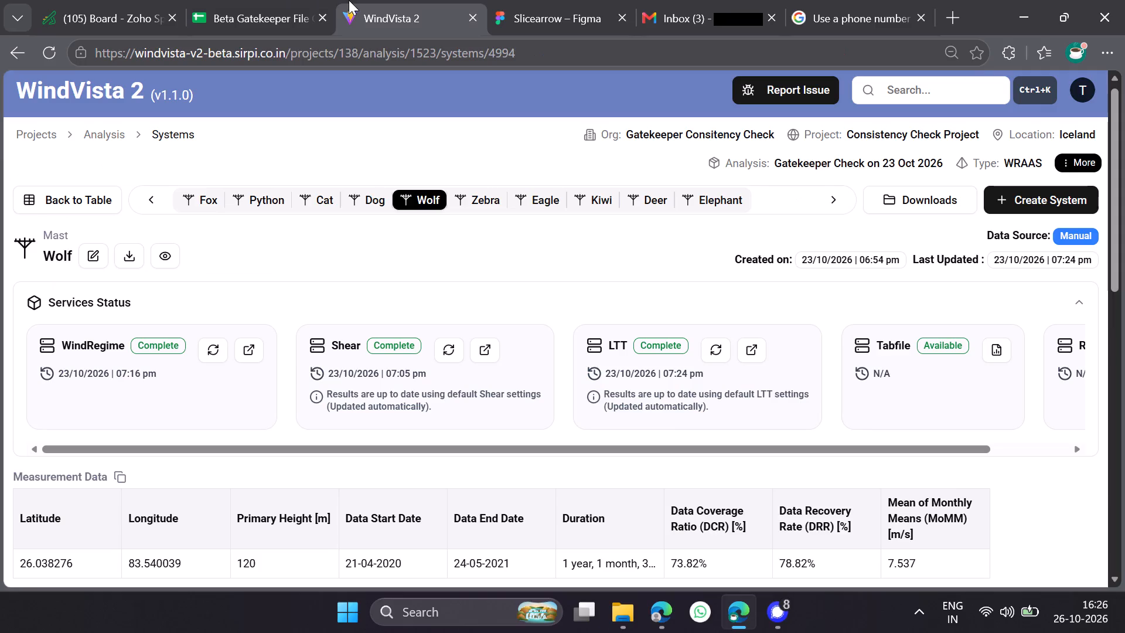
click(501, 188)
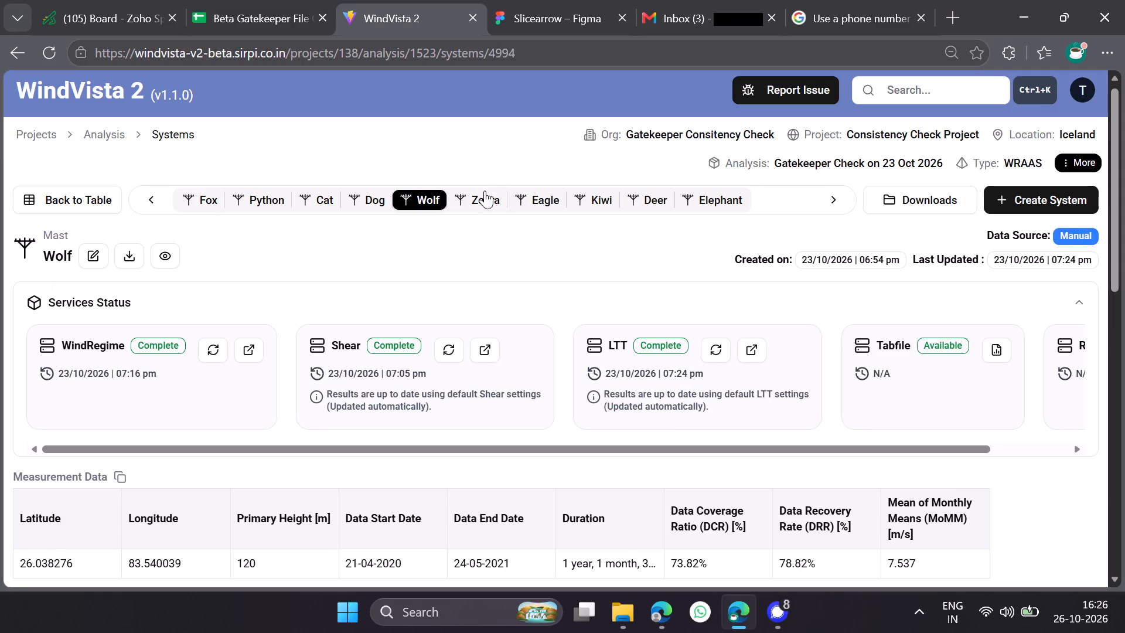
click(485, 190)
click(335, 0)
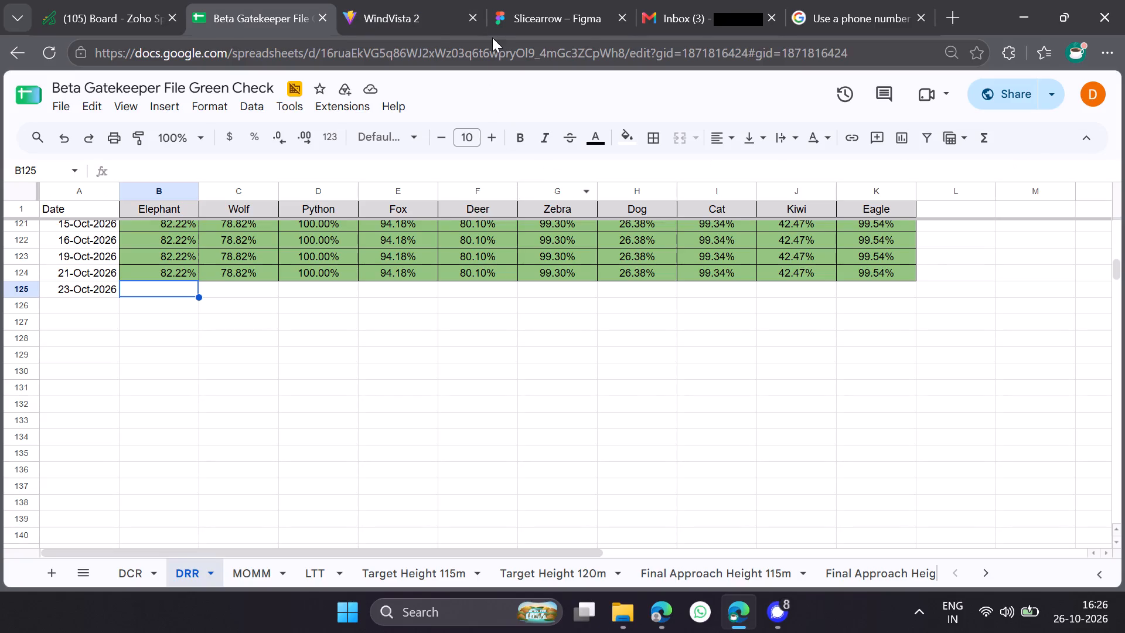
Compare the Data Recovery Rates of the Eagle and Kiwi masts in WindVista with their columns in the DRR sheet.
click(431, 0)
click(524, 198)
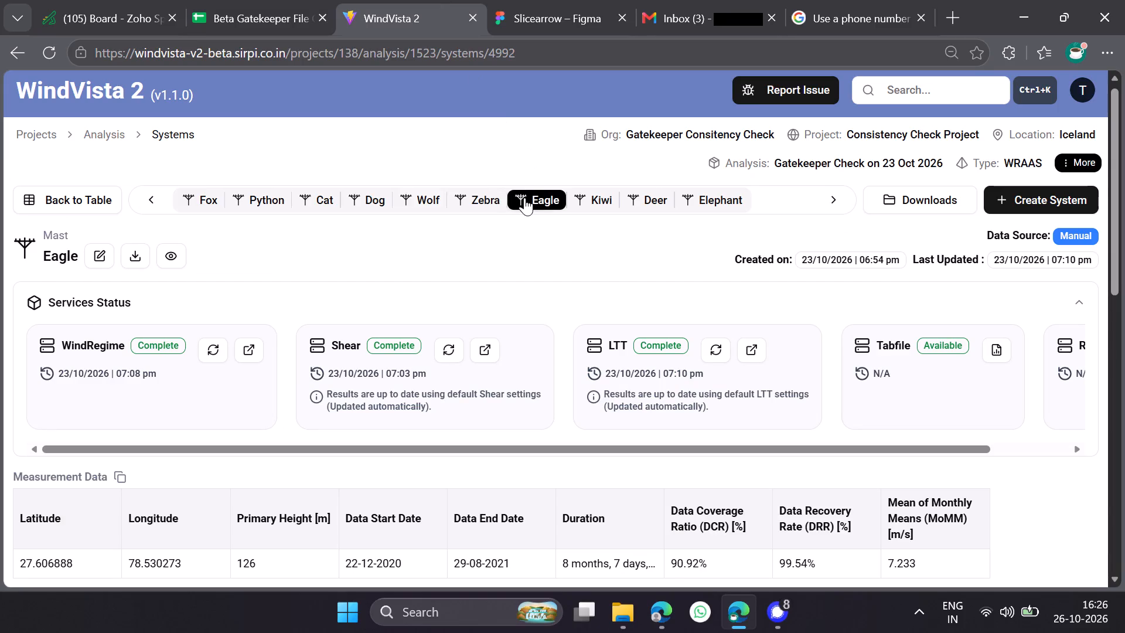
click(294, 0)
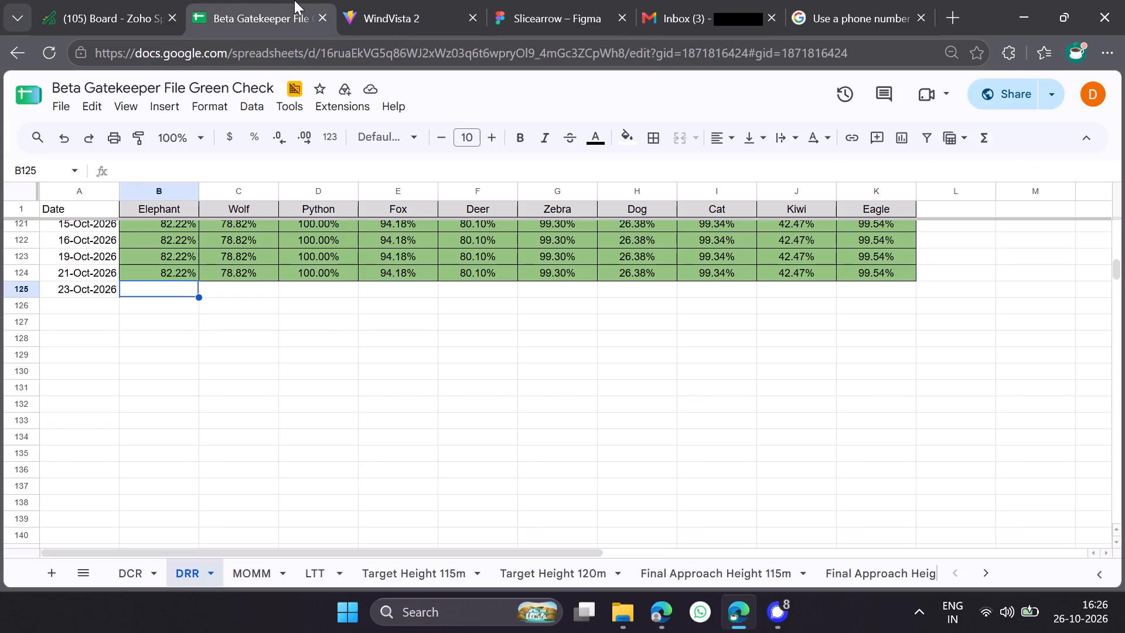
click(418, 0)
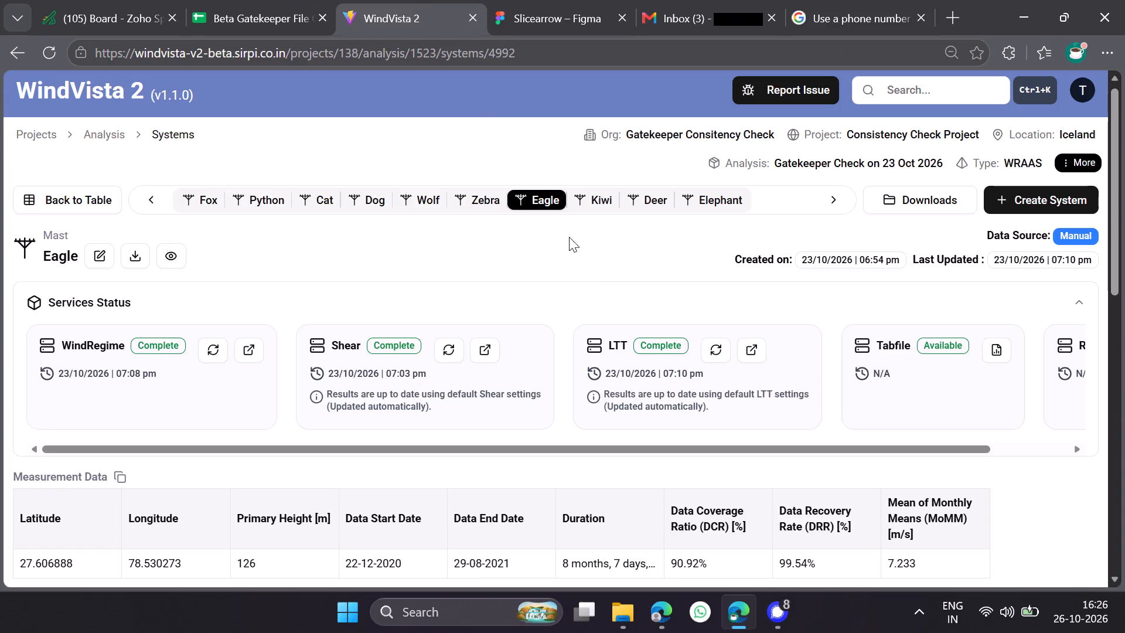
click(598, 202)
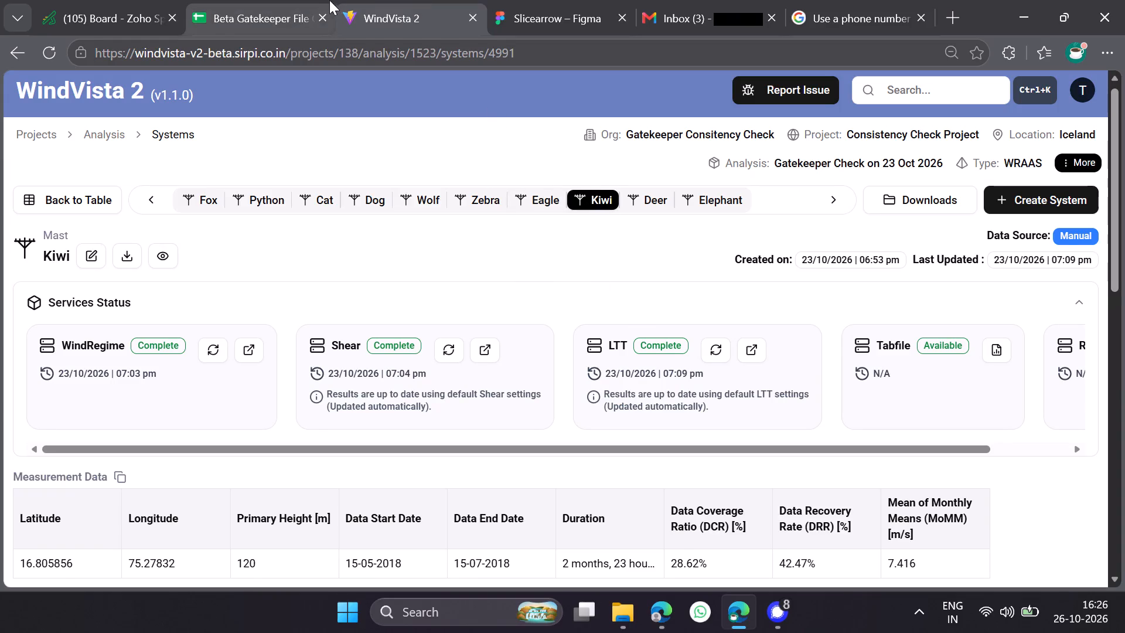
click(248, 0)
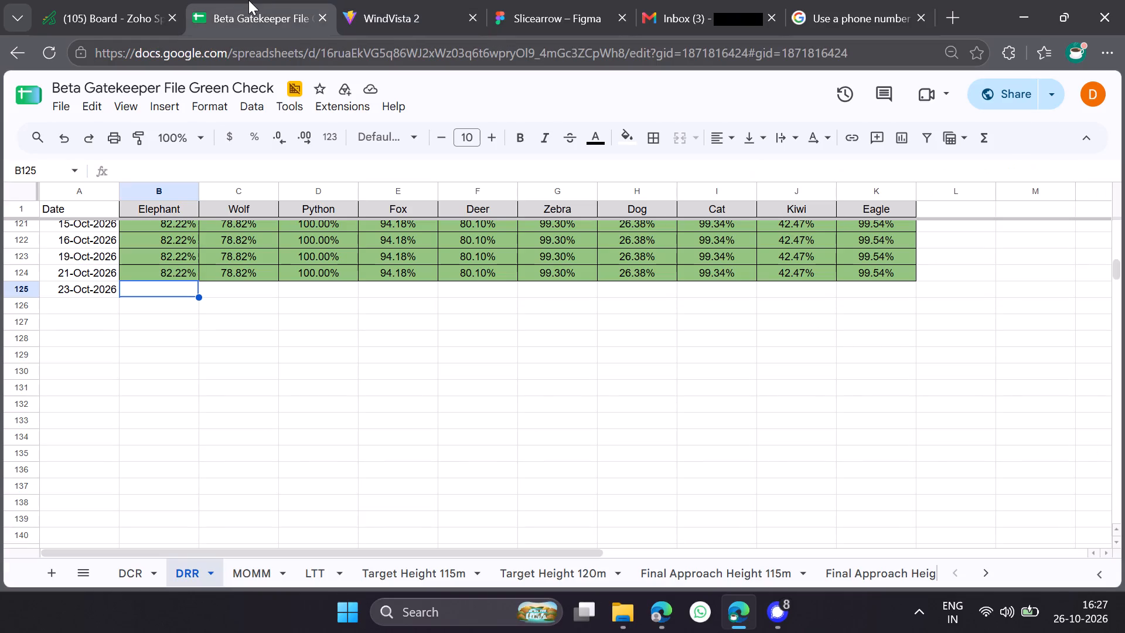
Compare the Data Recovery Rates of the Deer and Elephant masts in WindVista with their columns in the DRR sheet.
click(379, 0)
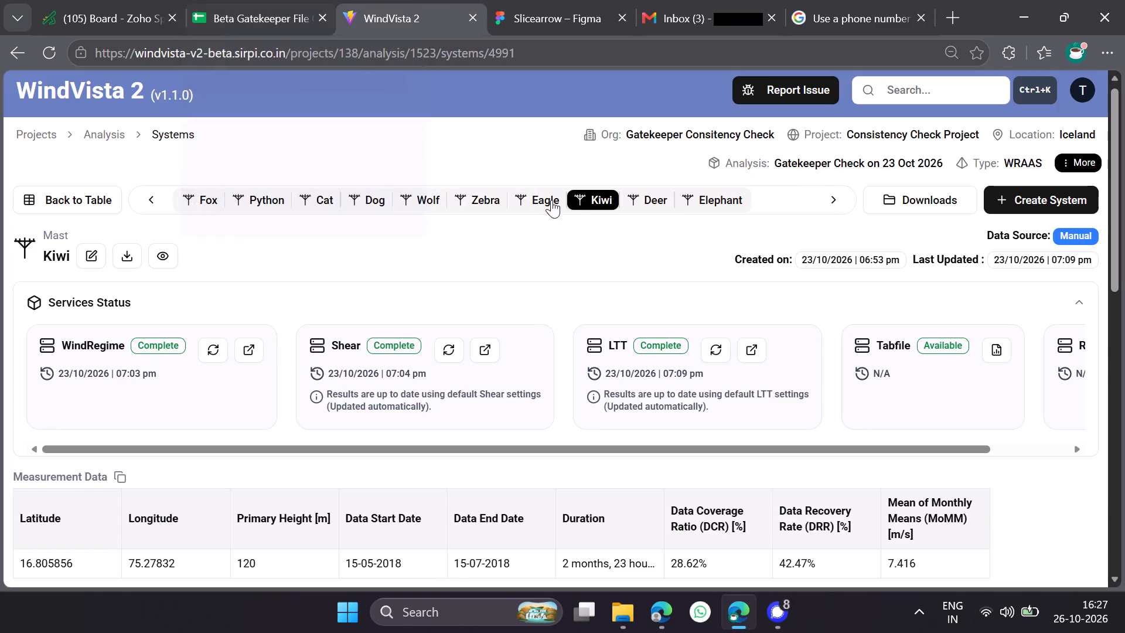
click(646, 196)
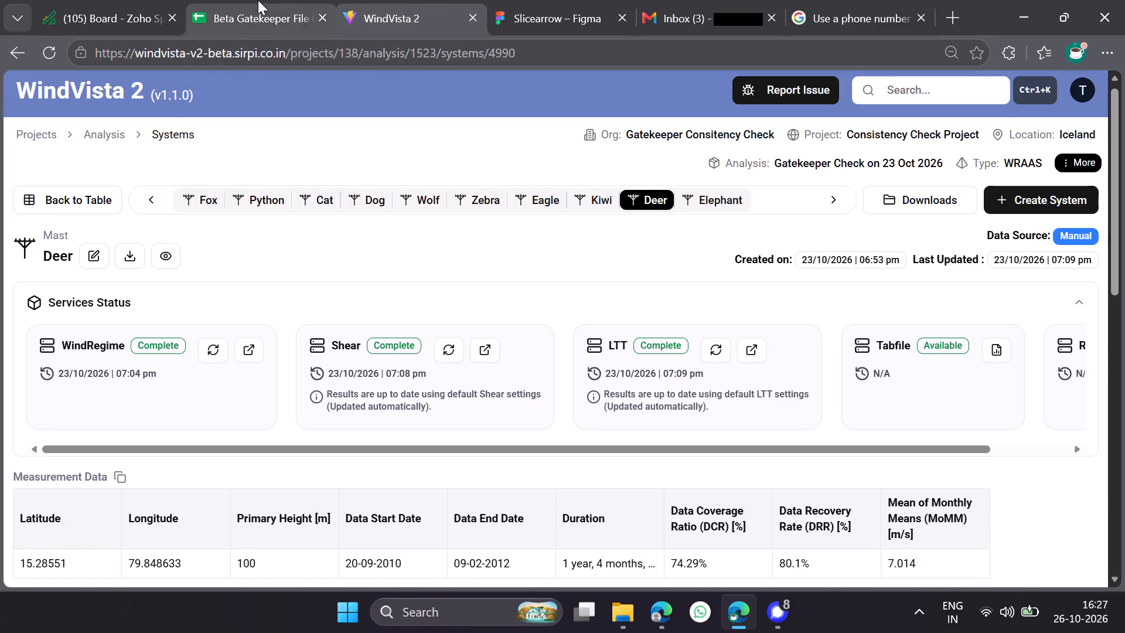
click(258, 0)
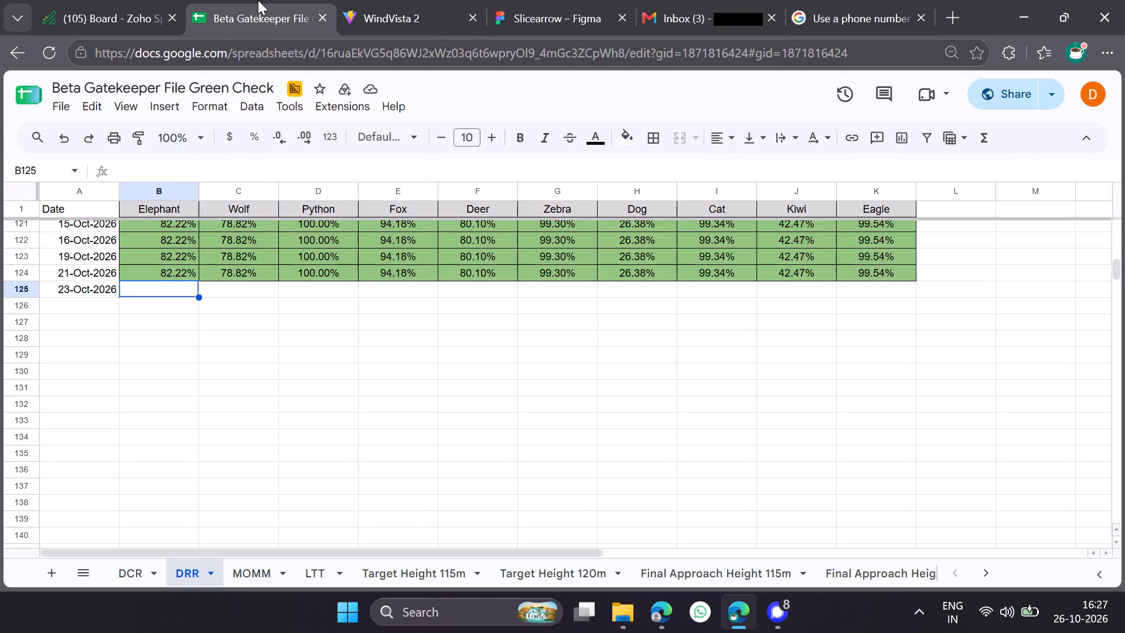
click(360, 0)
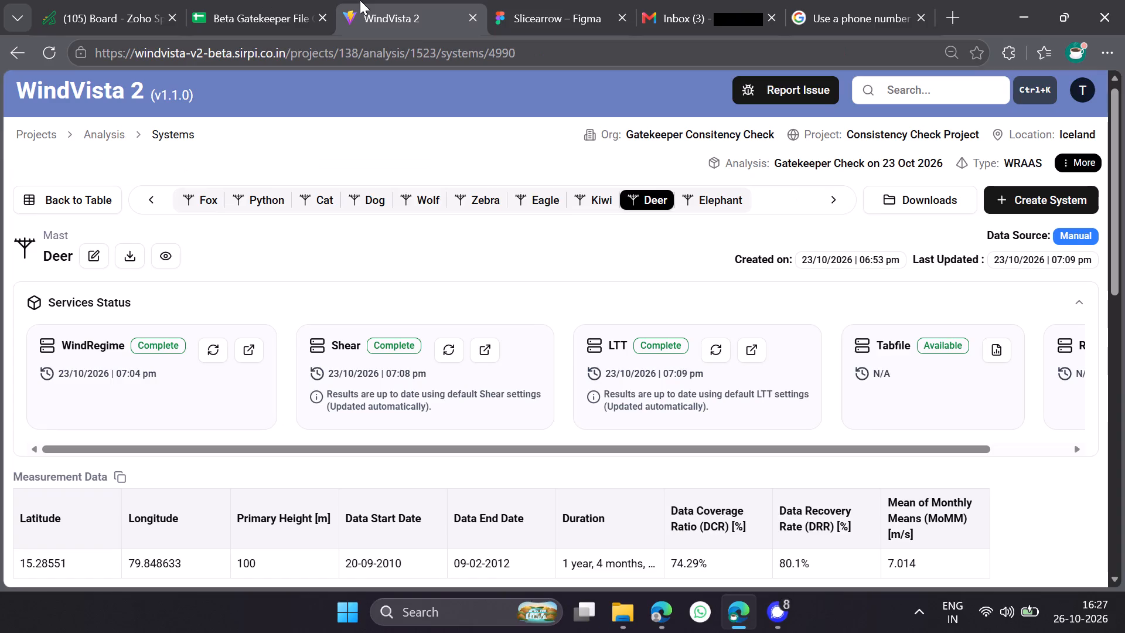
click(267, 0)
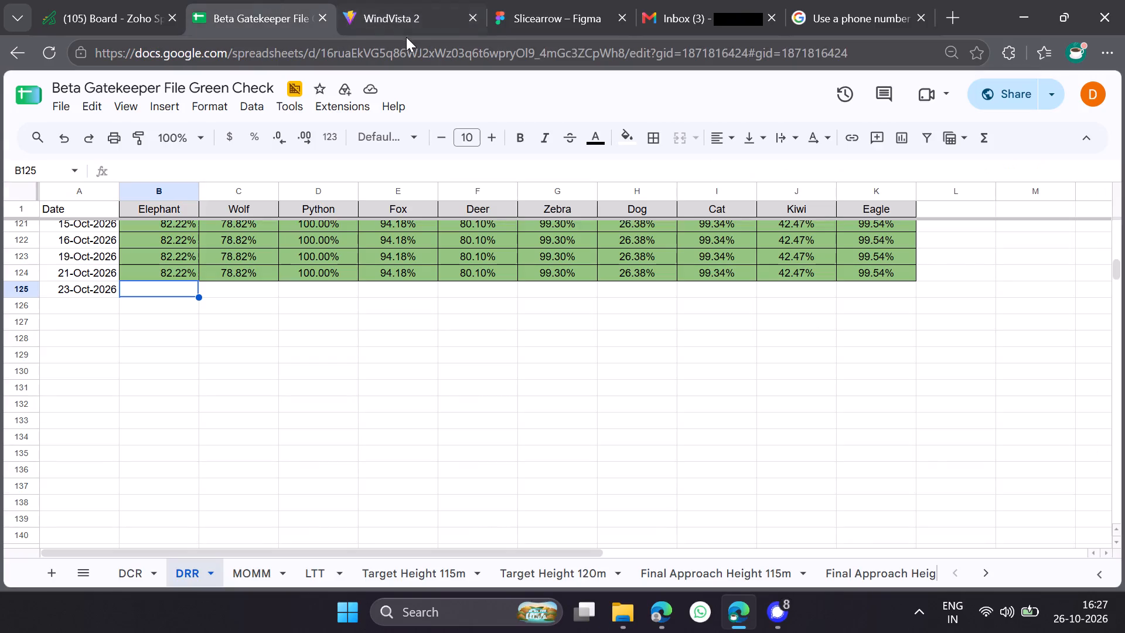
click(417, 22)
click(697, 195)
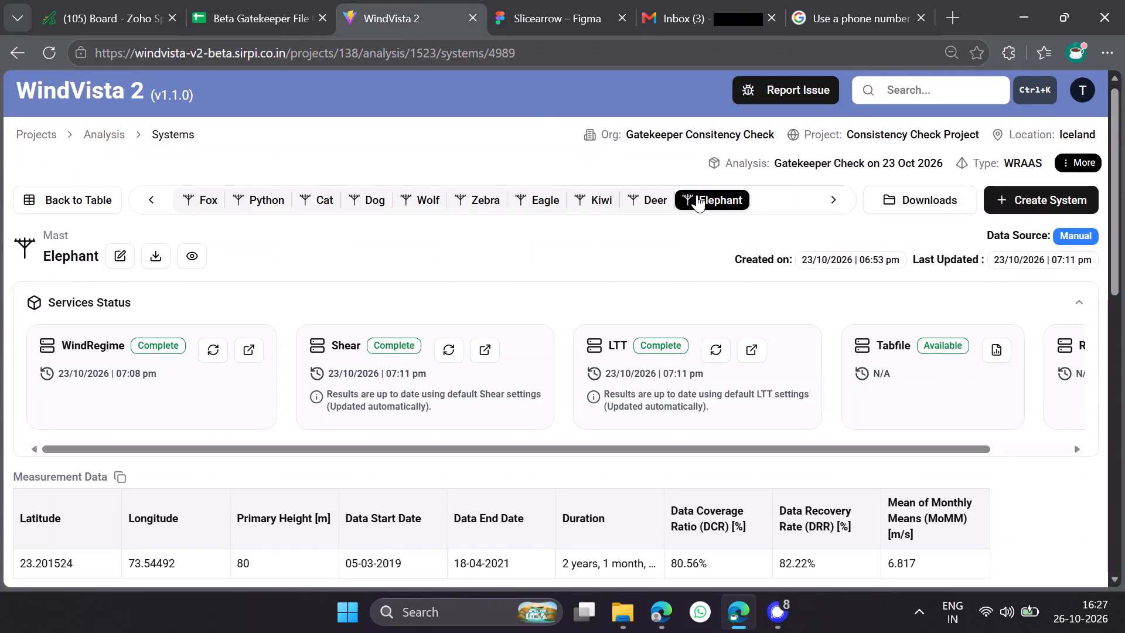
click(271, 0)
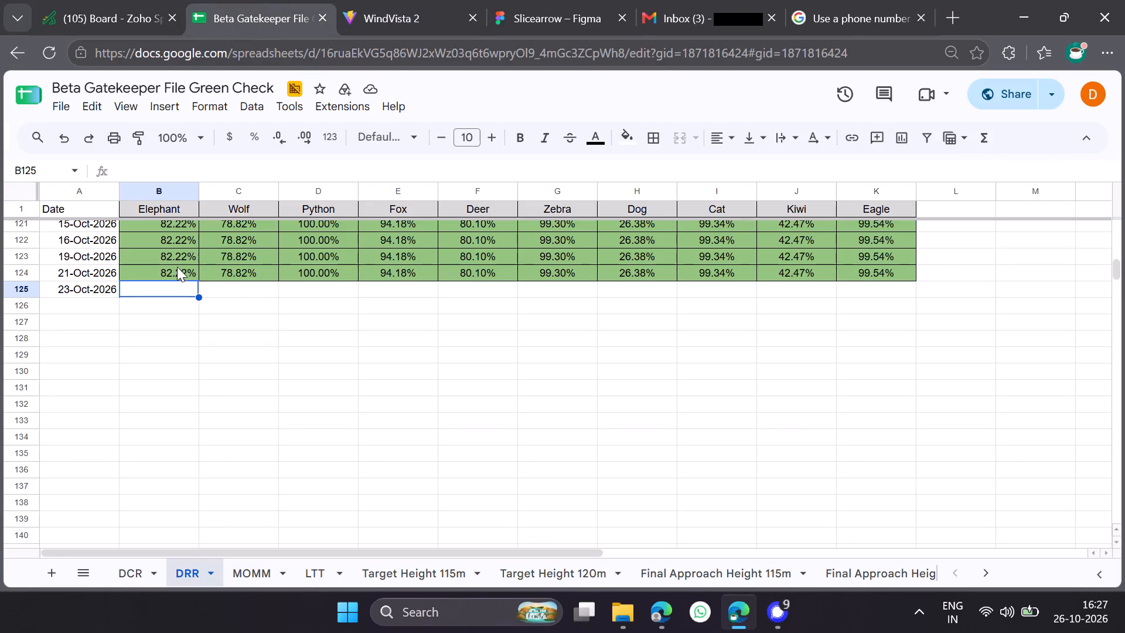
Copy the Elephant-to-Eagle values of the 21-Oct-2026 row into the 23-Oct-2026 row of the DRR sheet.
drag(177, 267, 841, 271)
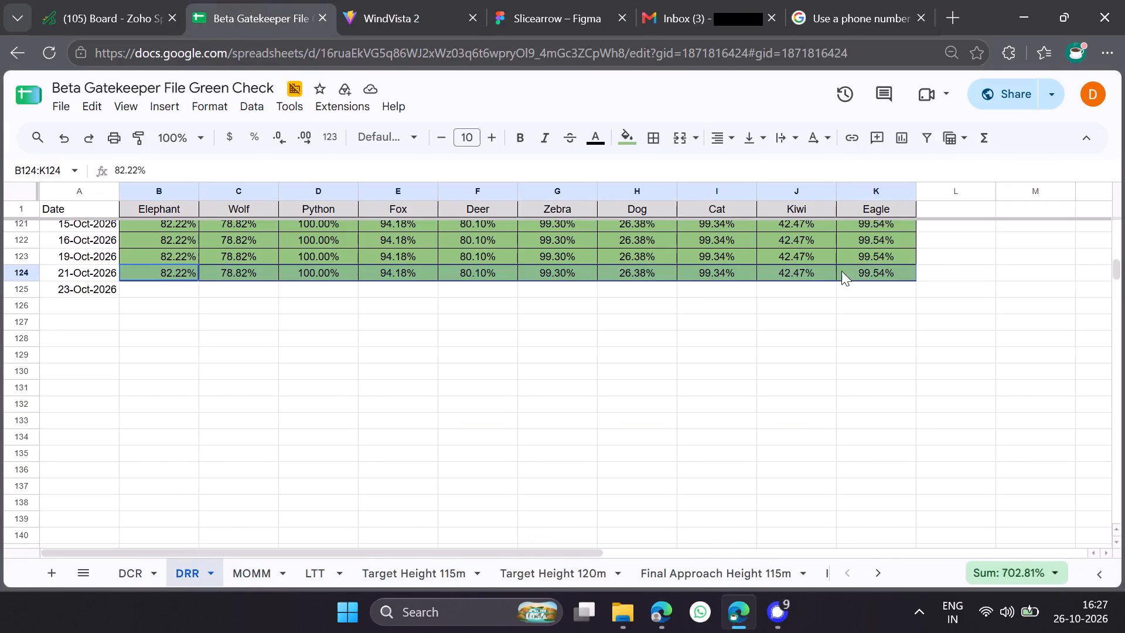
drag(841, 271, 864, 267)
key(ctrl+c)
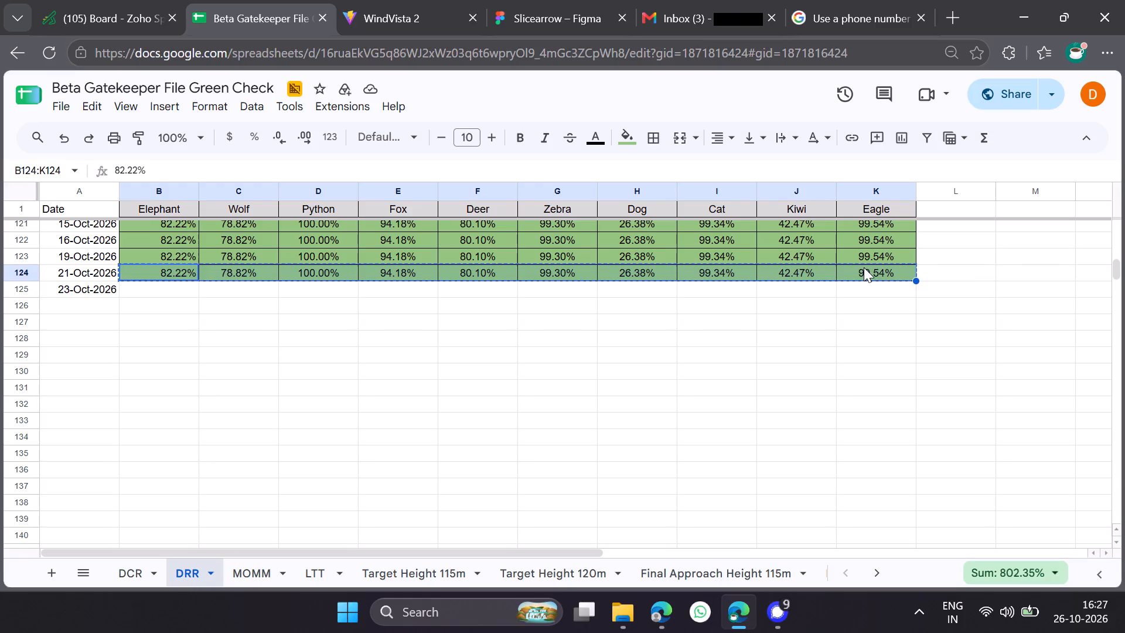
drag(168, 296, 595, 314)
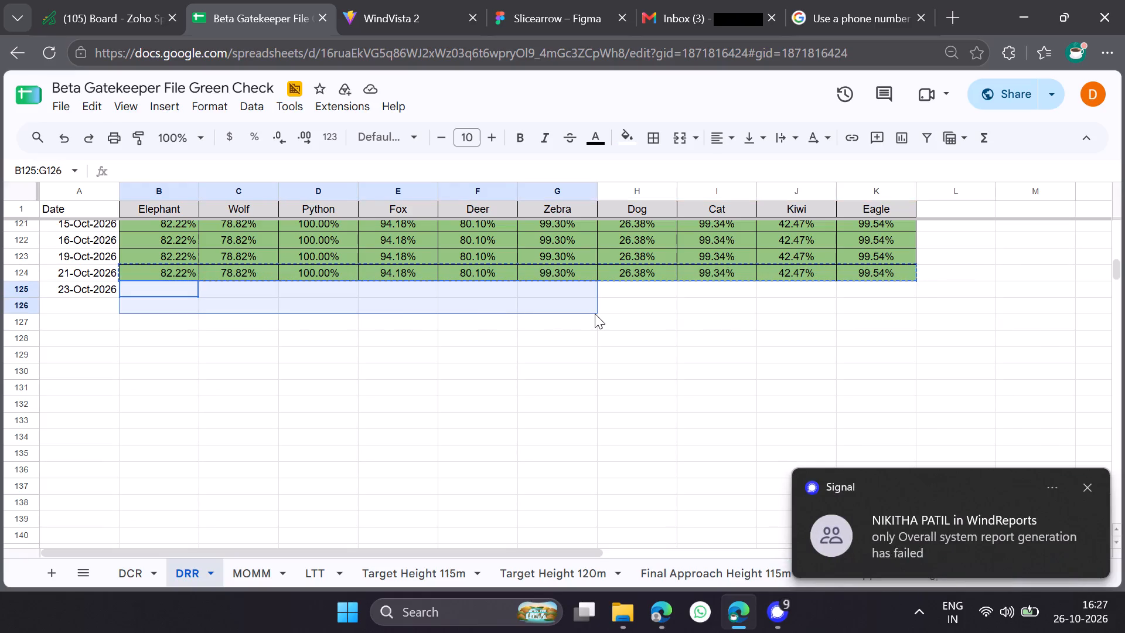
drag(595, 314, 873, 290)
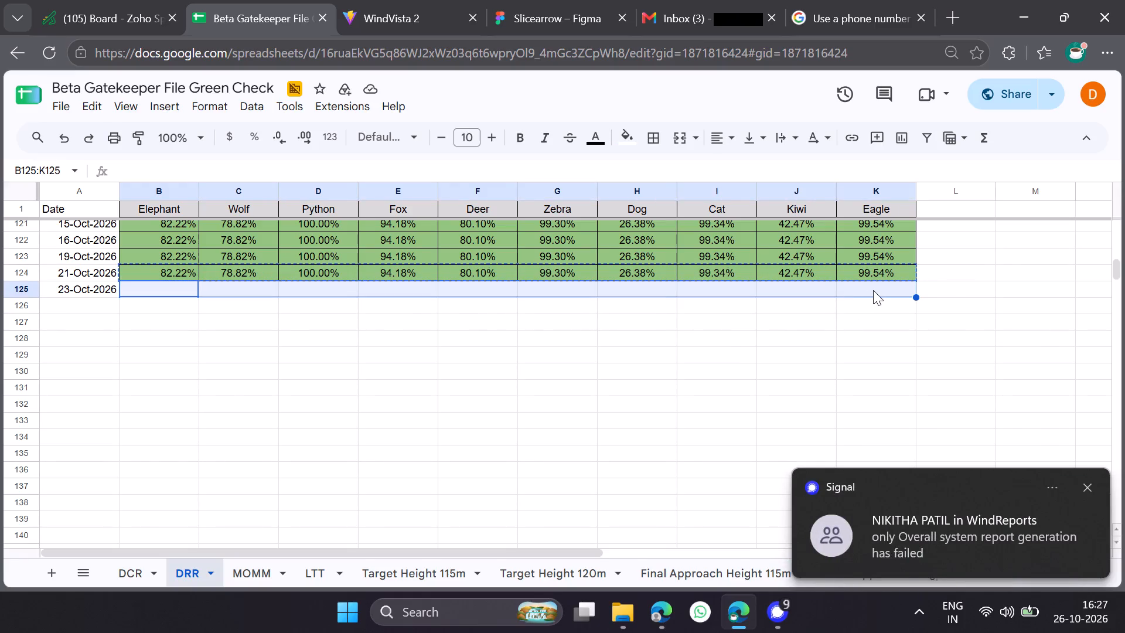
key(ctrl+v)
click(514, 314)
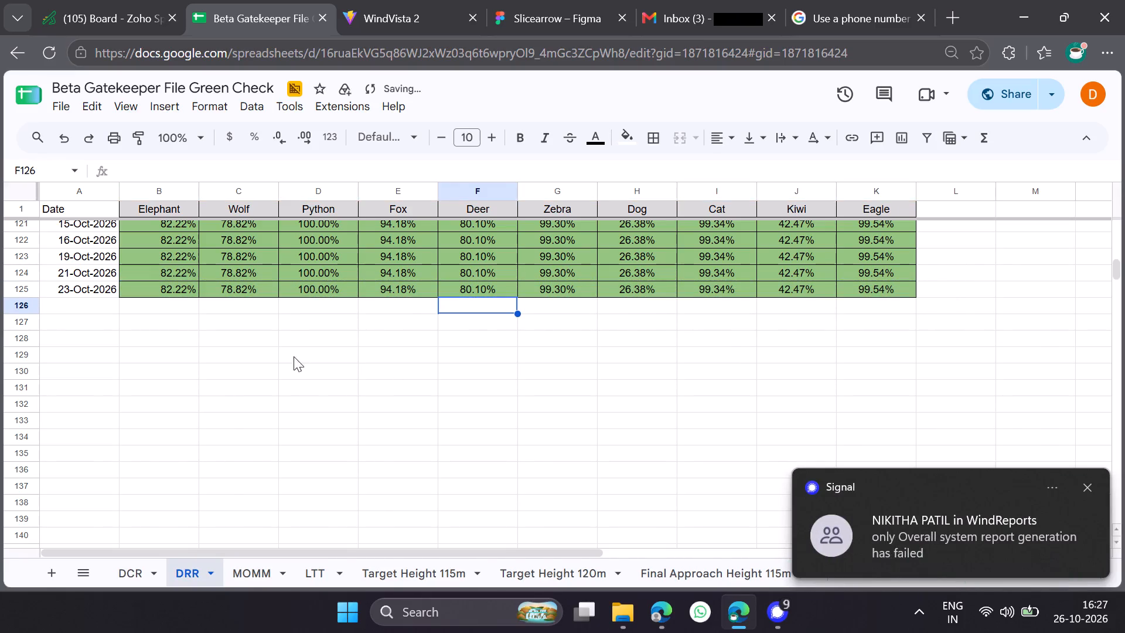
Add the date 26-Oct-2026 below the 23-Oct-2026 row in the DCR sheet.
click(127, 571)
click(90, 364)
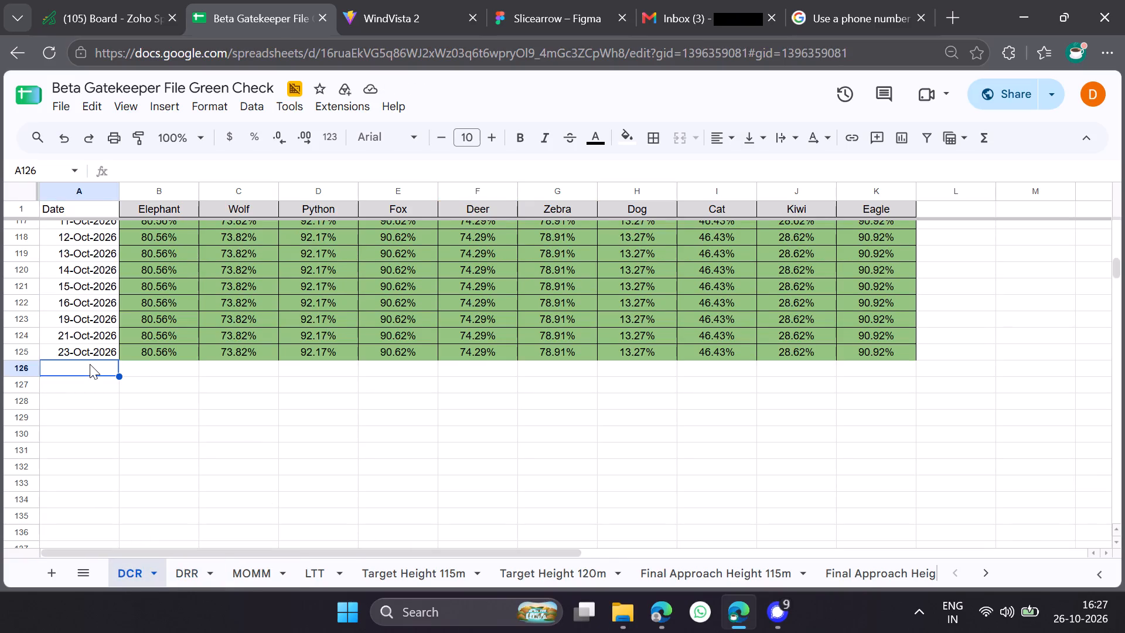
text(26-10)
key(BackSpace)
key(BackSpace)
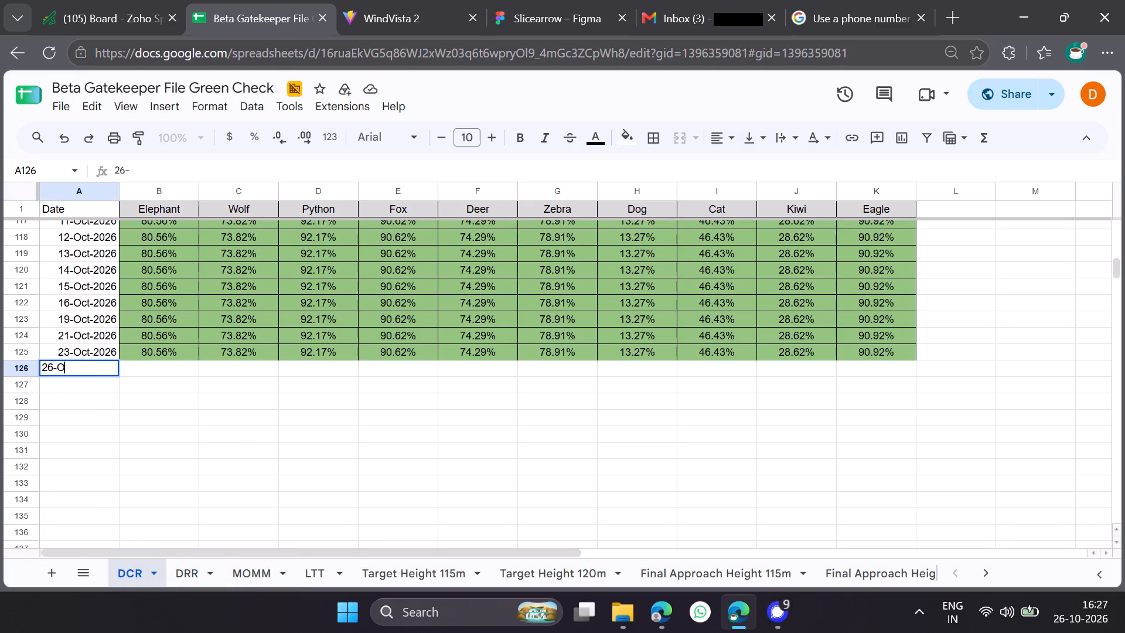
text(ct)
key(minus)
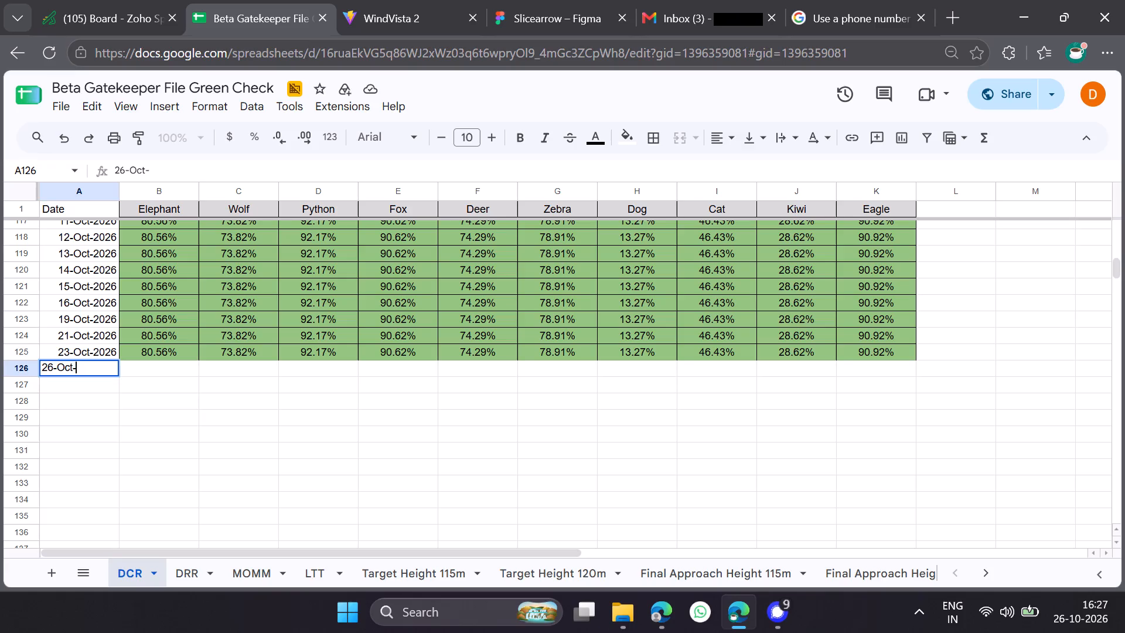
text(262)
key(BackSpace)
key(BackSpace)
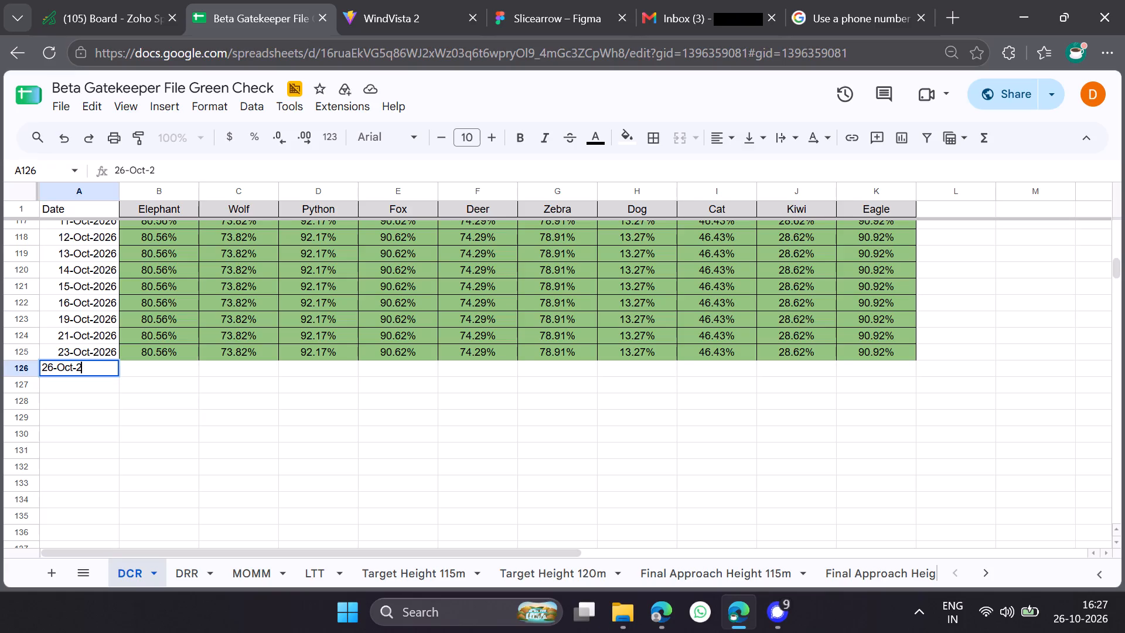
text(026)
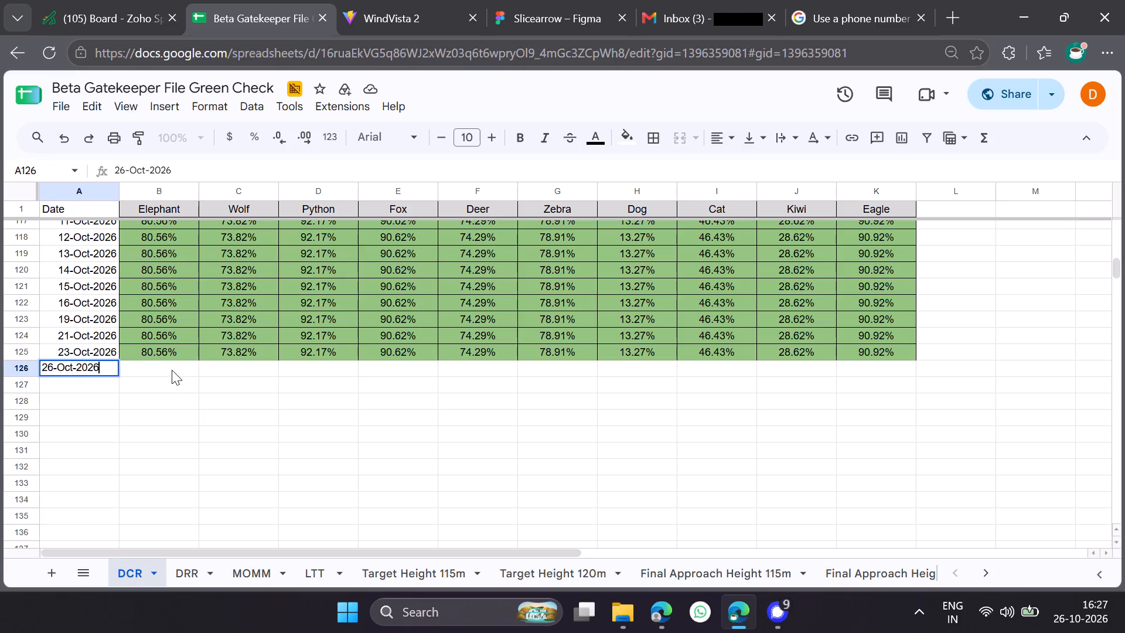
click(171, 370)
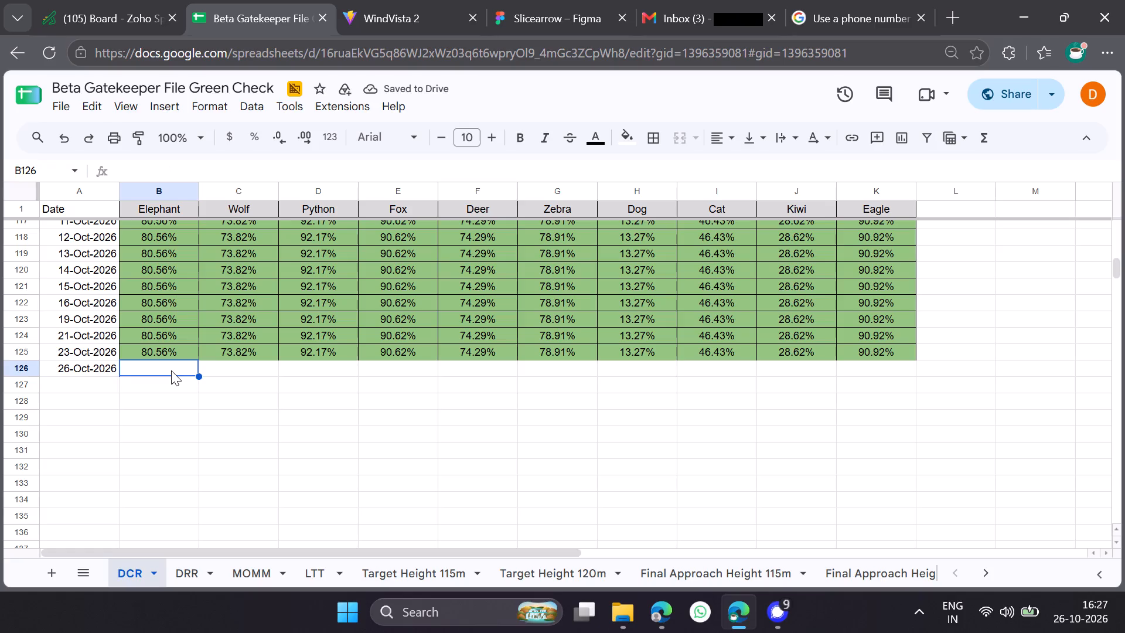
Add the date 26-Oct-2026 below the 23-Oct-2026 row in the DRR sheet.
click(179, 567)
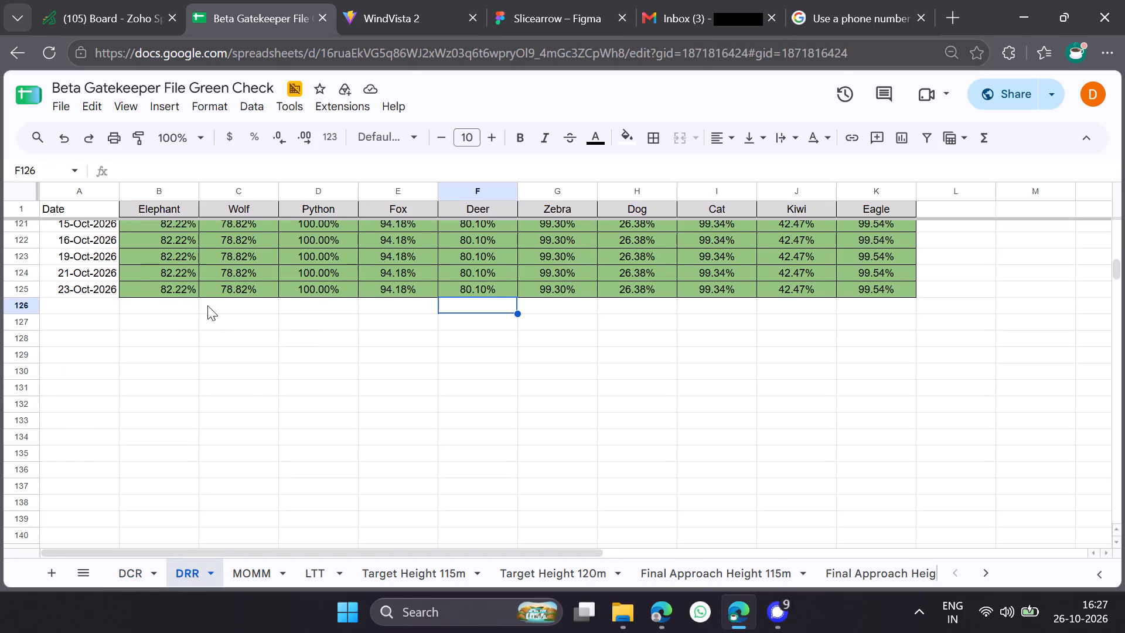
click(189, 311)
click(69, 301)
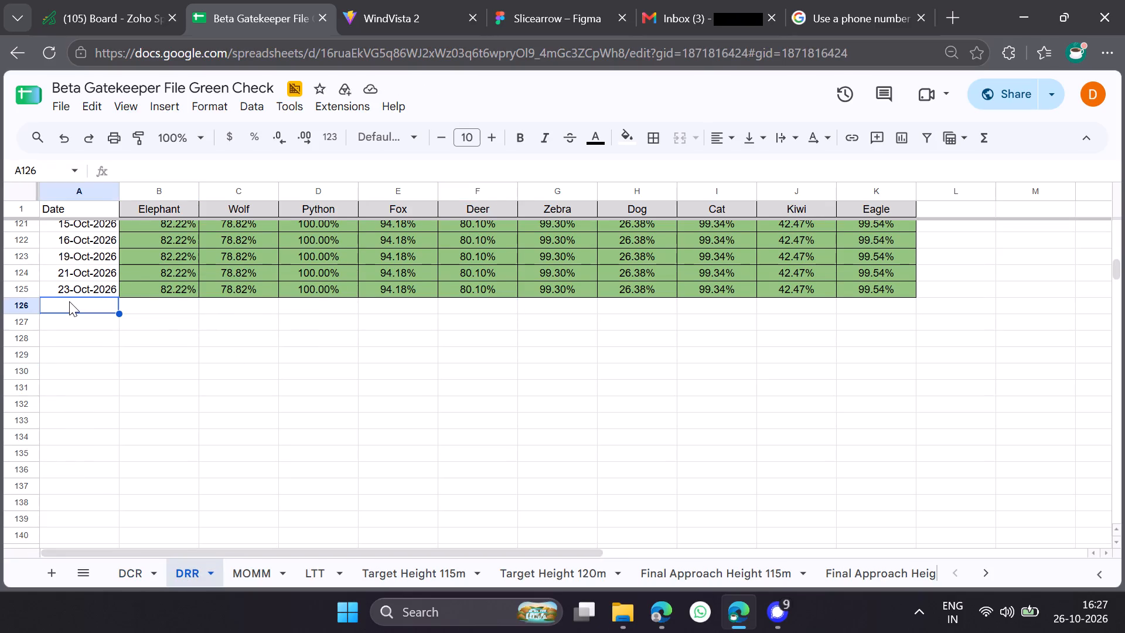
text(26-)
text(ct-2)
text(026)
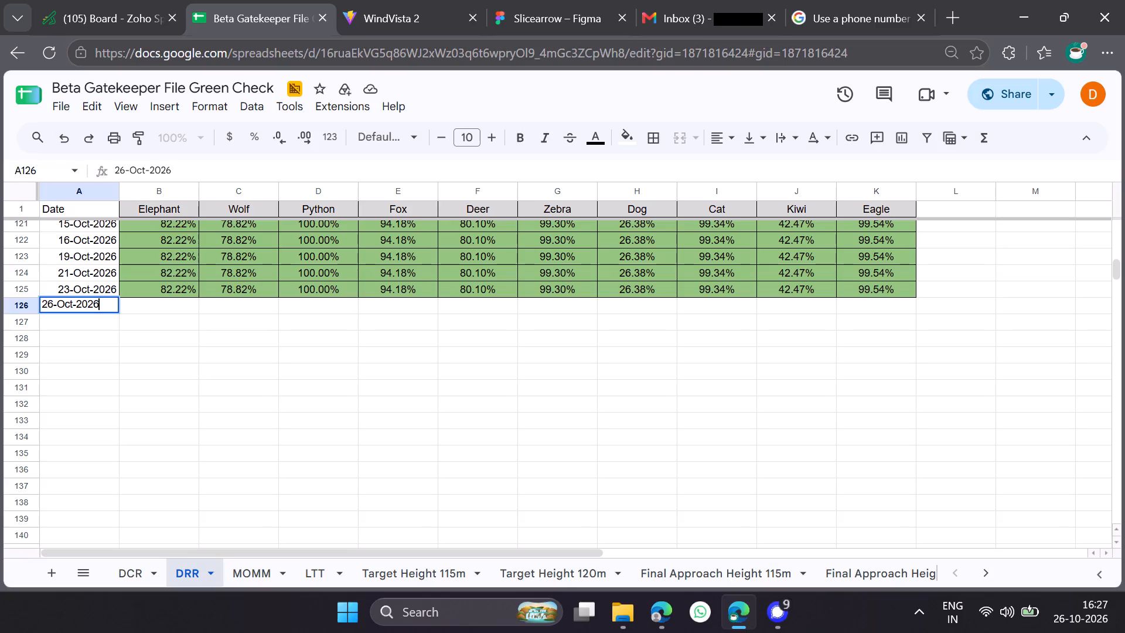
click(184, 331)
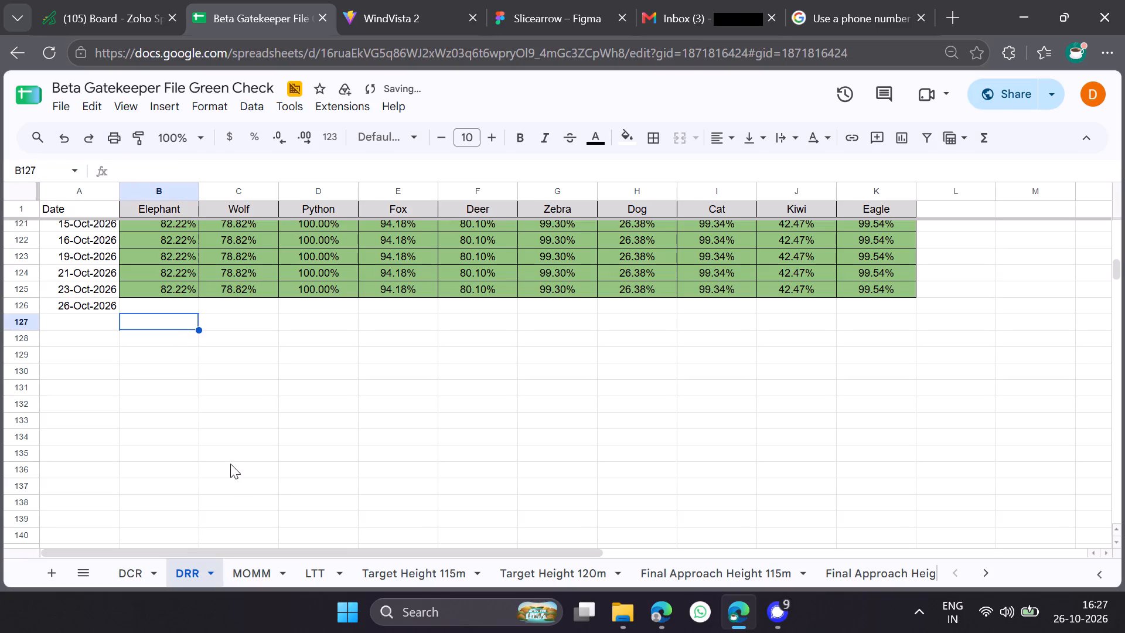
Add the date 23-Oct-2026 below the 21-Oct-2026 row in the MOMM sheet.
click(262, 583)
scroll(227, 390, down, 6)
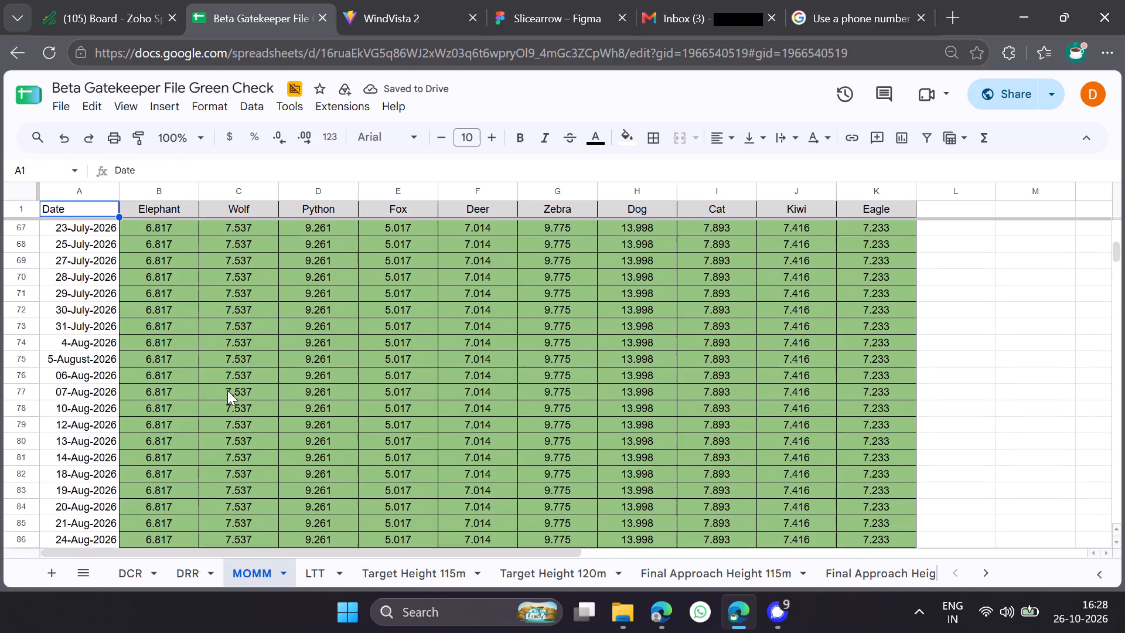
scroll(227, 390, down, 7)
scroll(227, 390, up, 3)
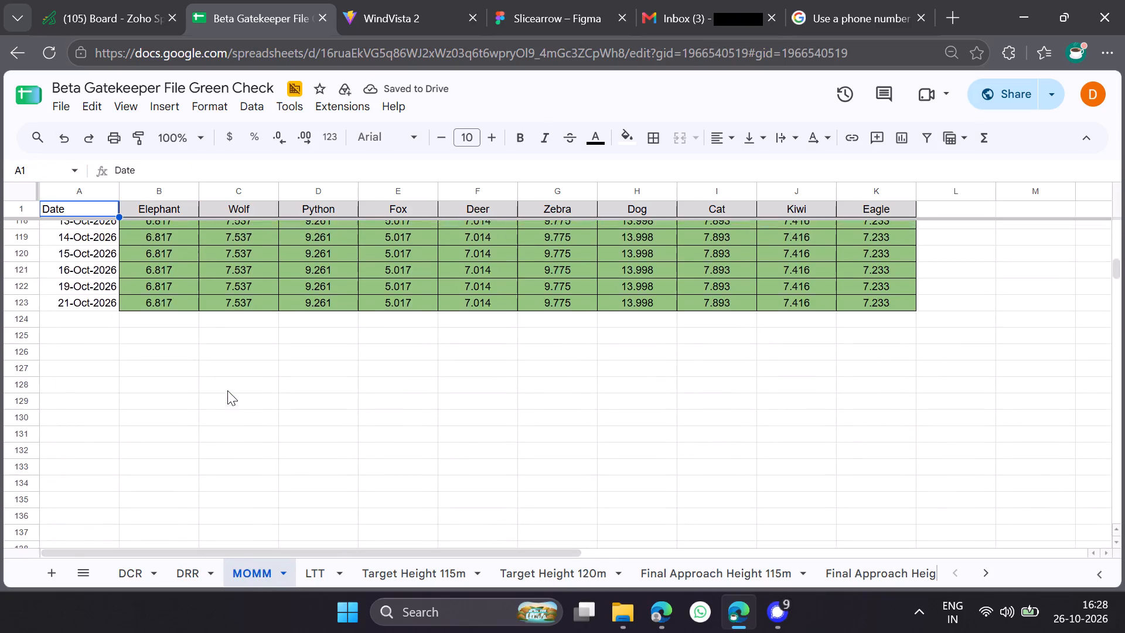
click(84, 311)
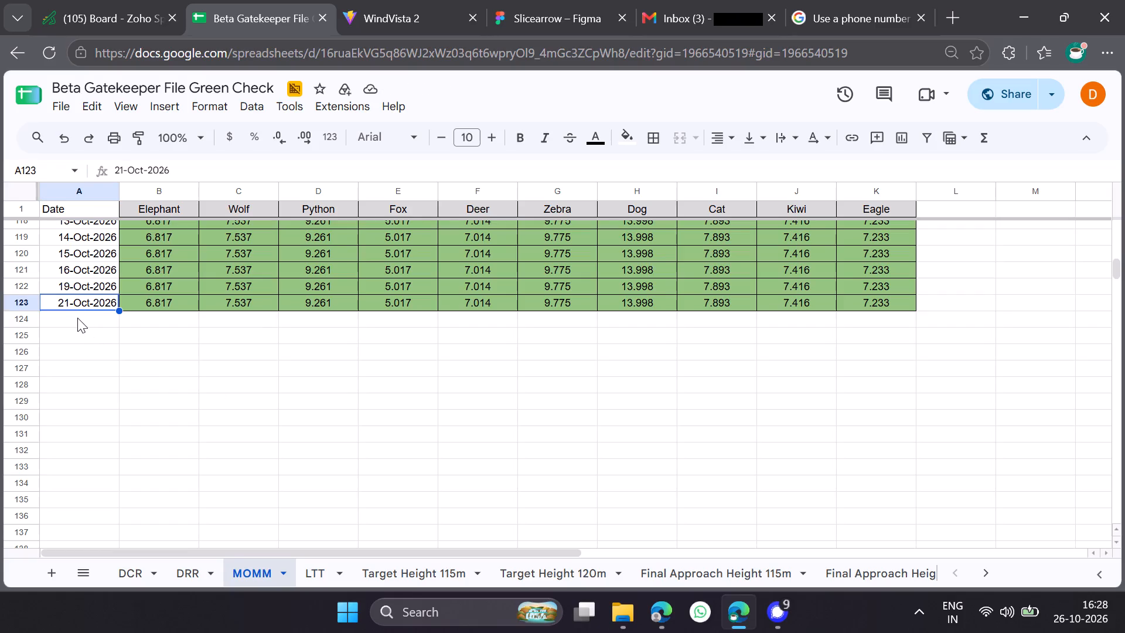
click(77, 318)
text(23-)
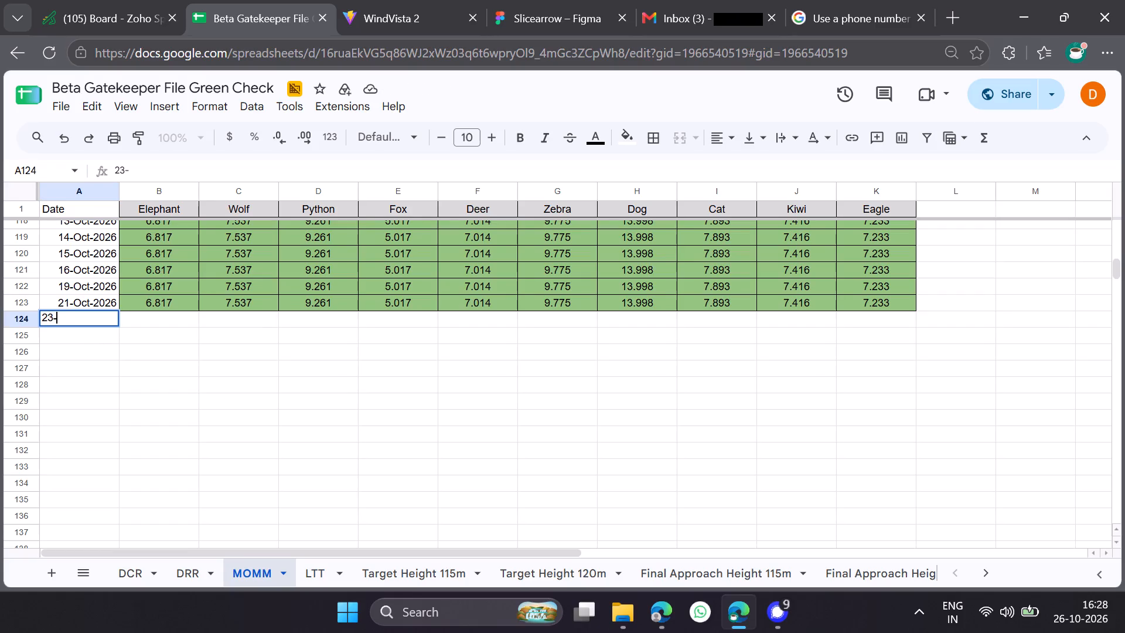
text(ct)
text(-2026)
click(145, 325)
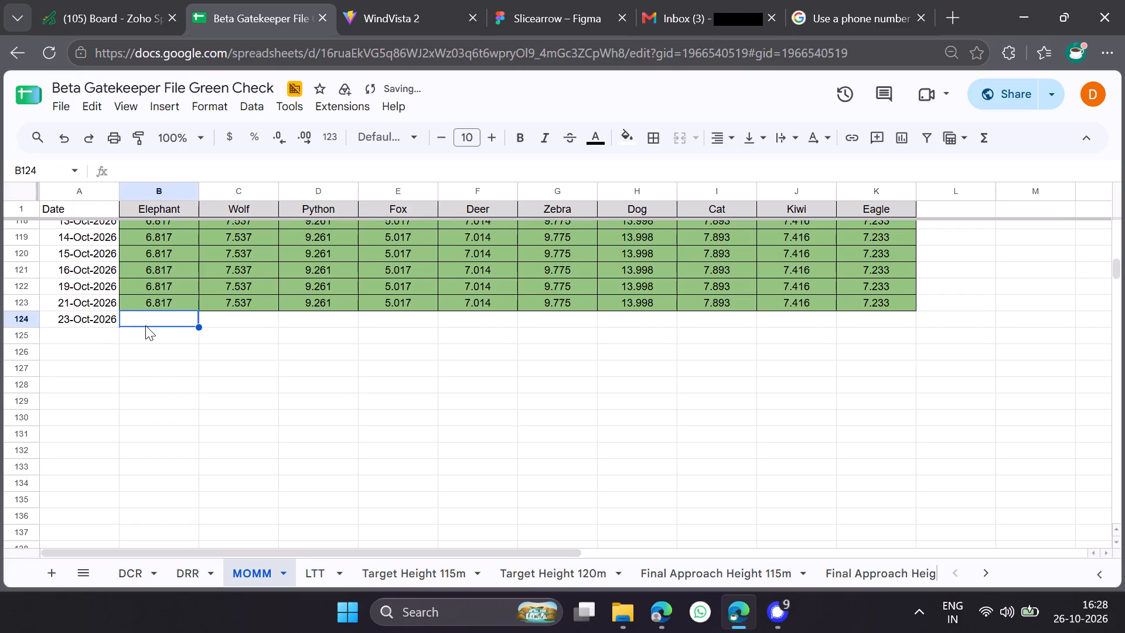
Add the date 26-Oct-2026 below the 23-Oct-2026 row in the MOMM sheet.
click(90, 336)
text(26-)
text(ct)
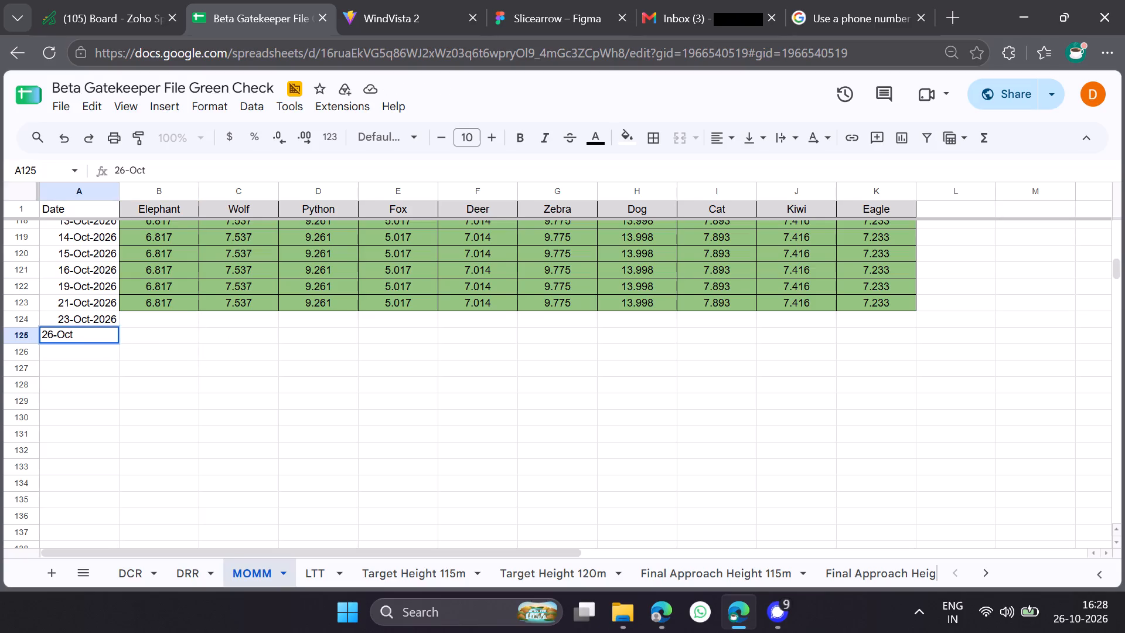
text(-2026)
click(163, 324)
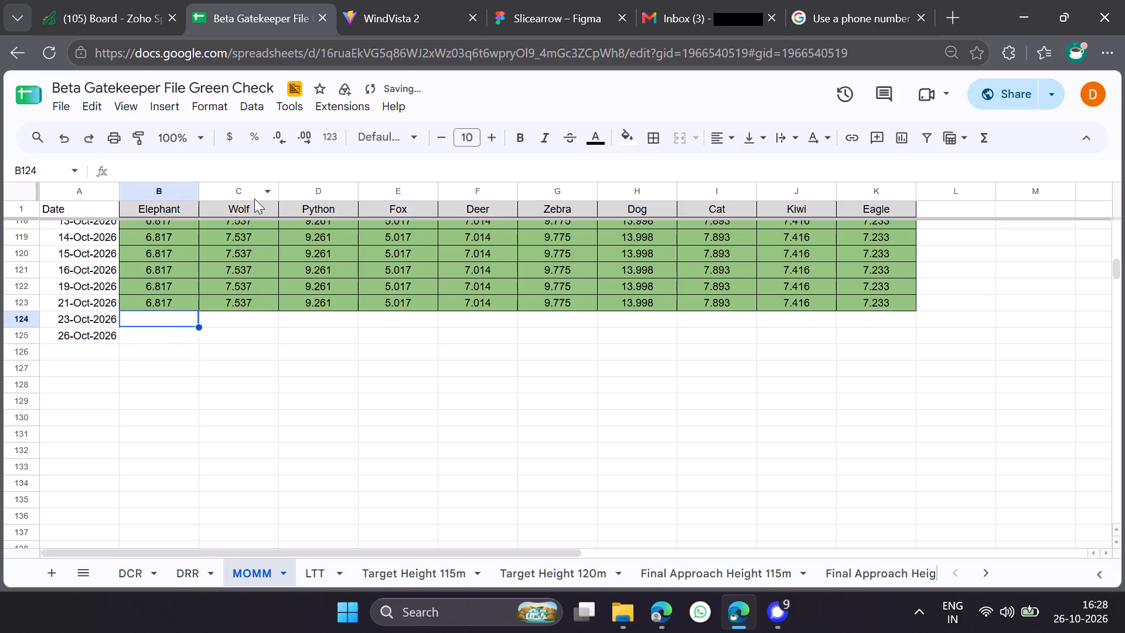
Switch to WindVista 2 and look up Elephant's Mean of Monthly Means in its measurement data.
click(383, 0)
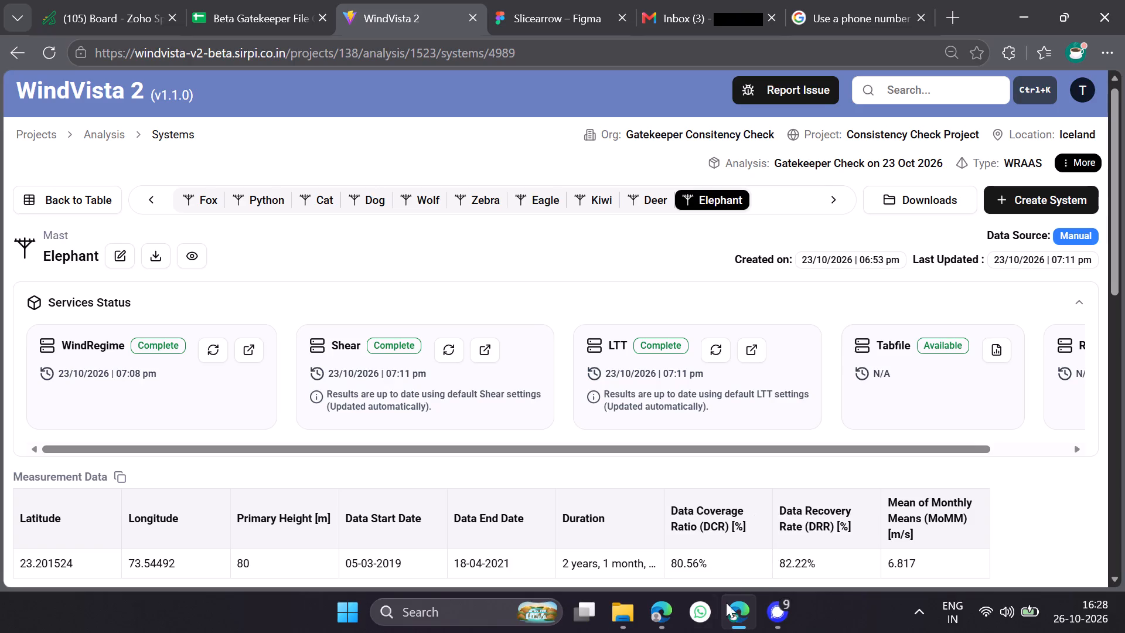
Switch to the YouTube window and play "Ashke (Music Video)" from the I REALLY DO mix.
click(763, 511)
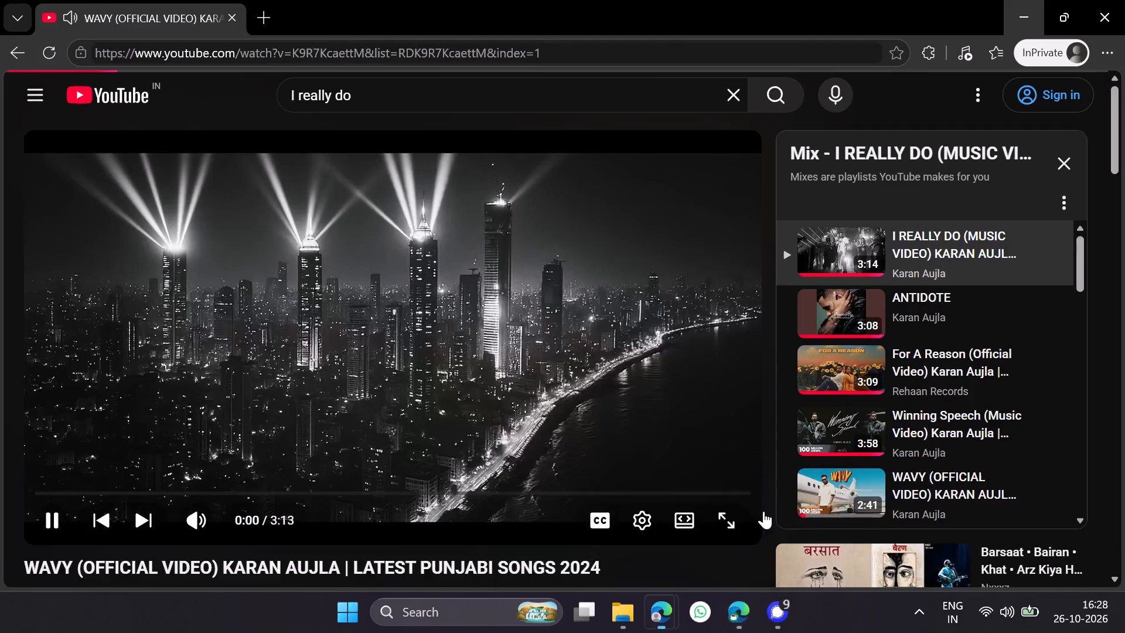
scroll(821, 410, down, 2)
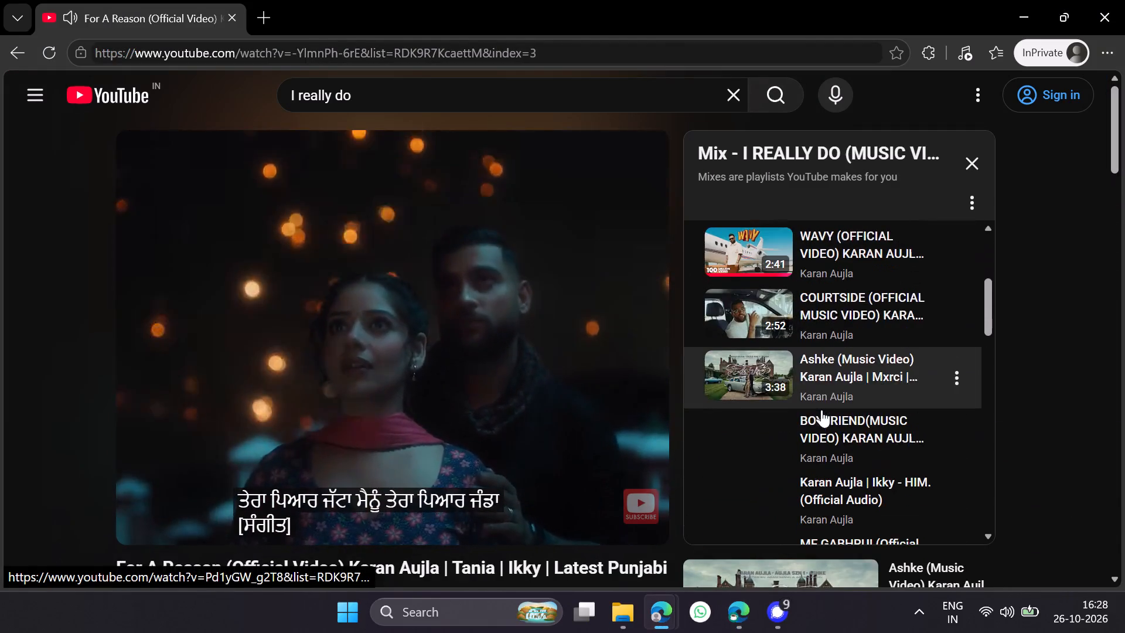
scroll(821, 410, down, 1)
click(827, 361)
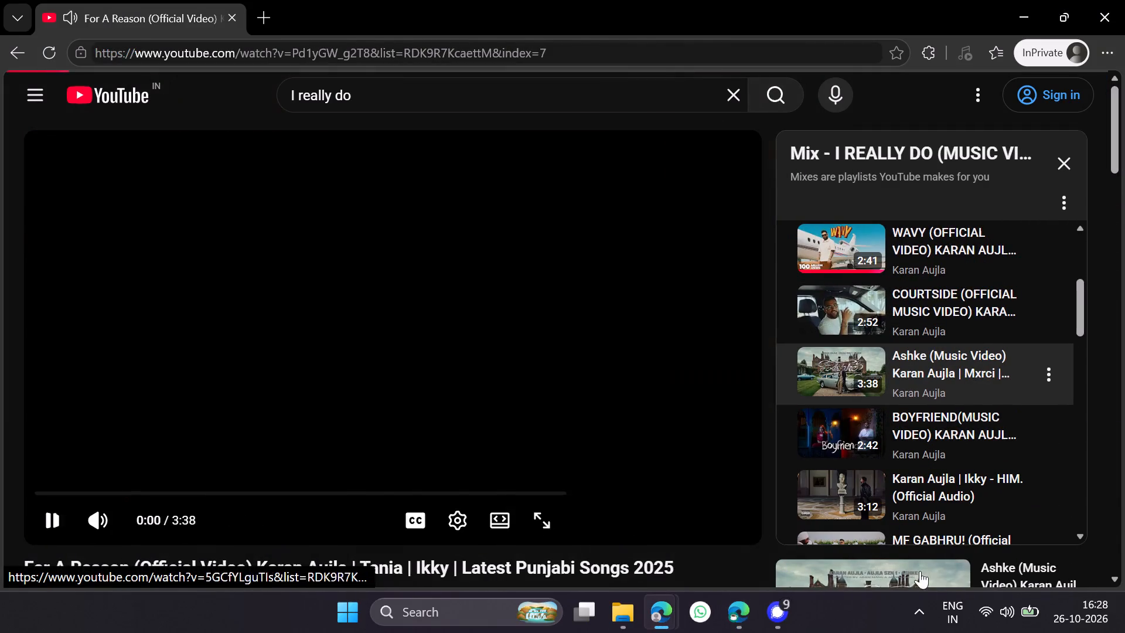
Set the system volume to 62 and return to WindVista 2, minimizing the YouTube window.
click(981, 632)
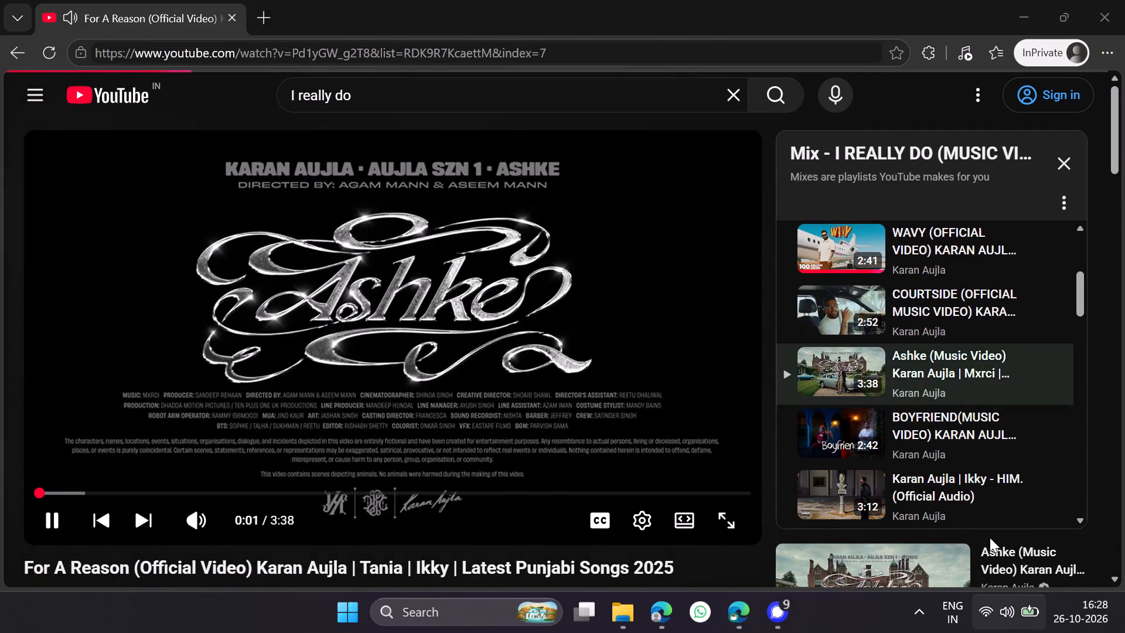
click(980, 513)
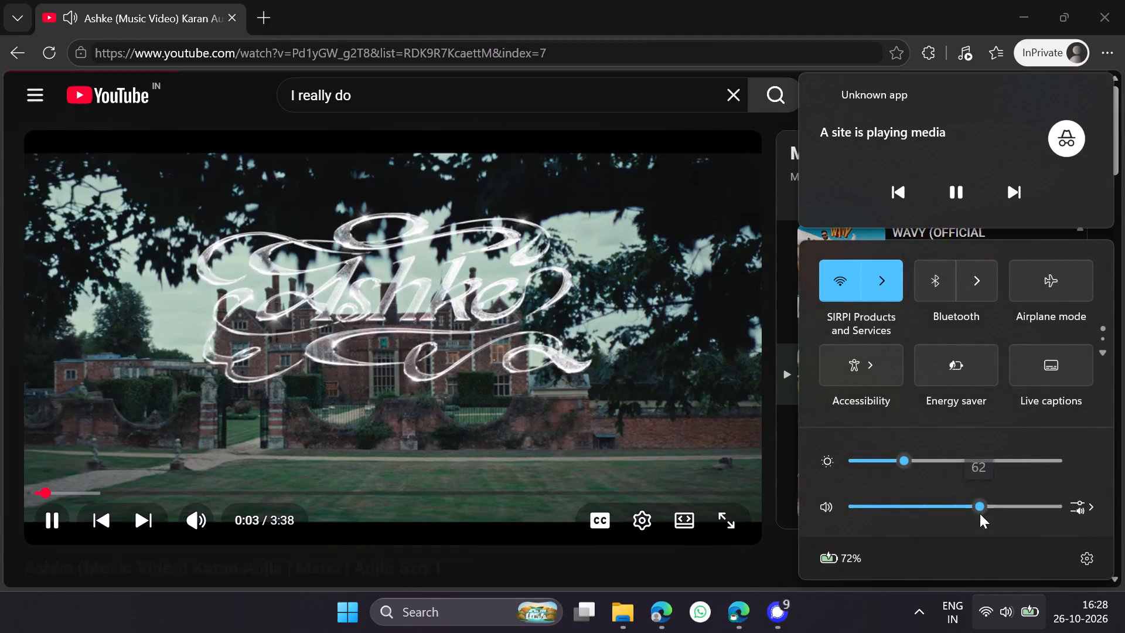
click(894, 0)
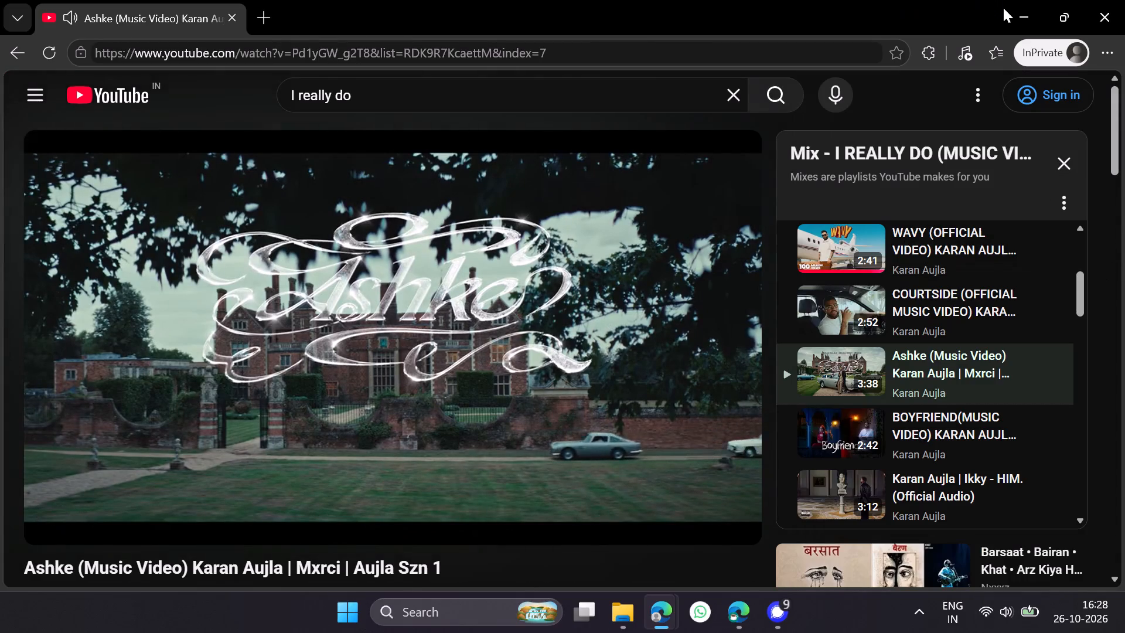
click(1018, 12)
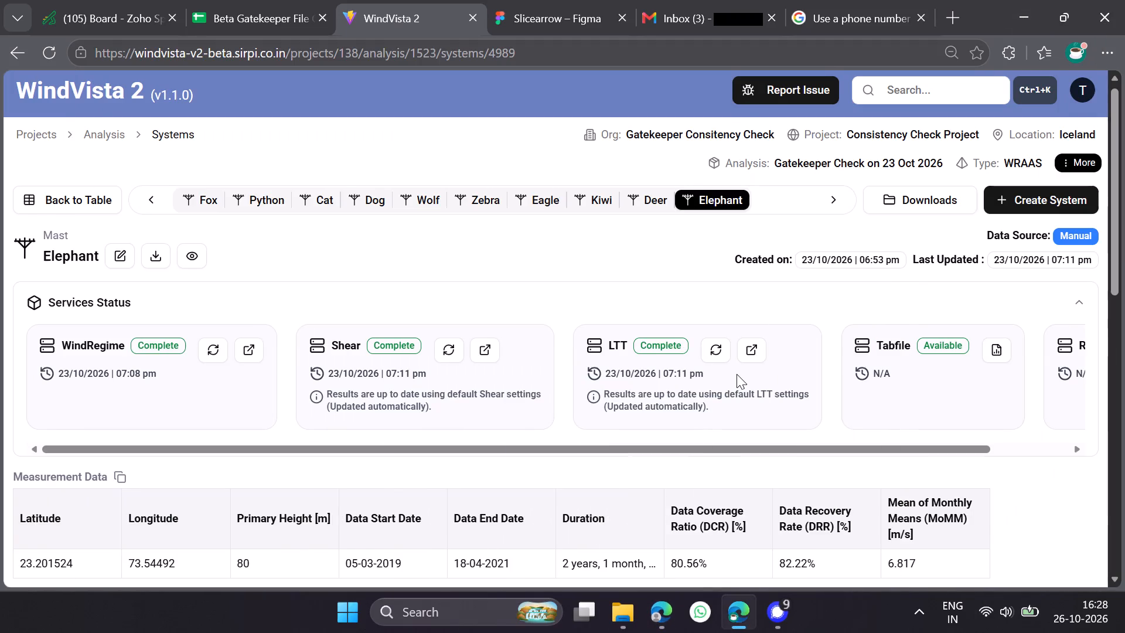
Compare the MoMM values of Elephant, Deer, Kiwi and Eagle in WindVista 2 with the 21-Oct-2026 row of the MOMM sheet.
click(244, 0)
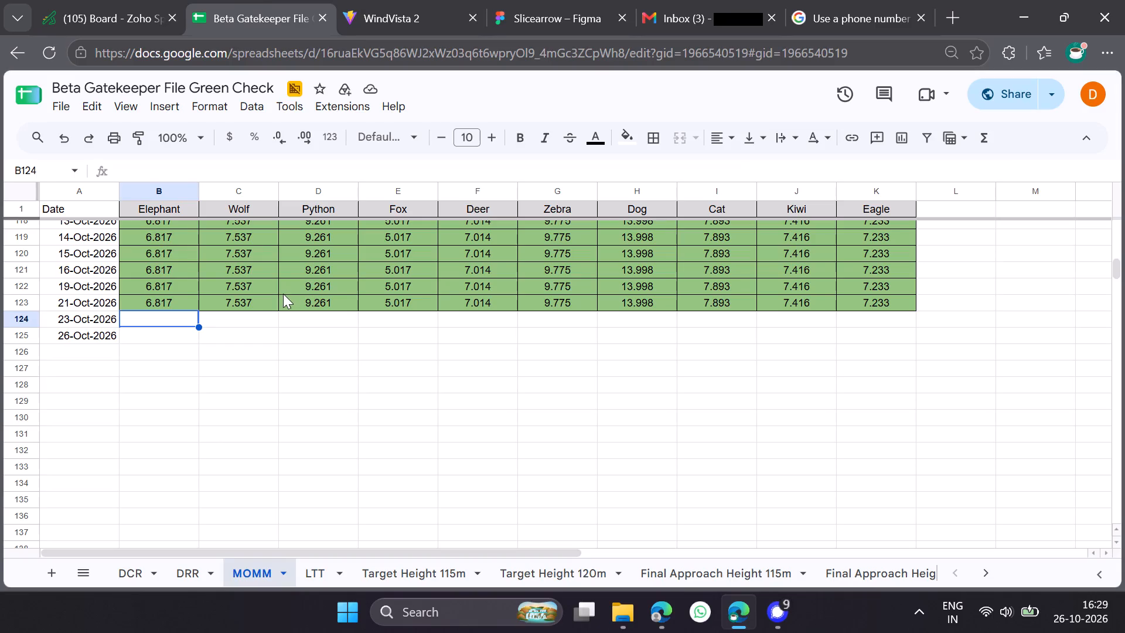
click(364, 30)
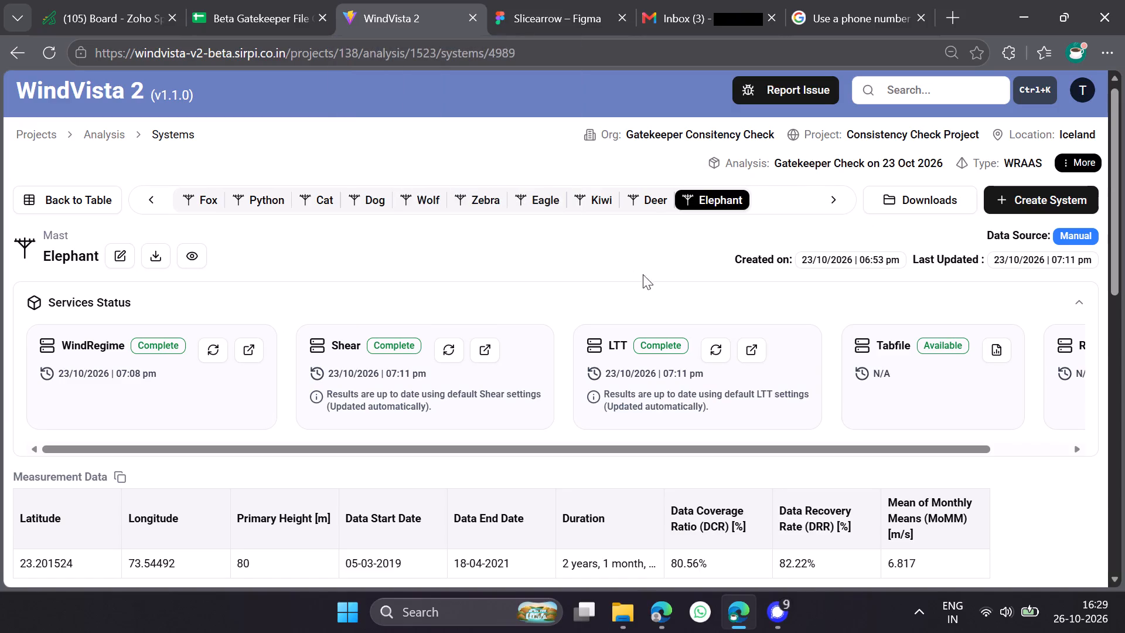
click(647, 204)
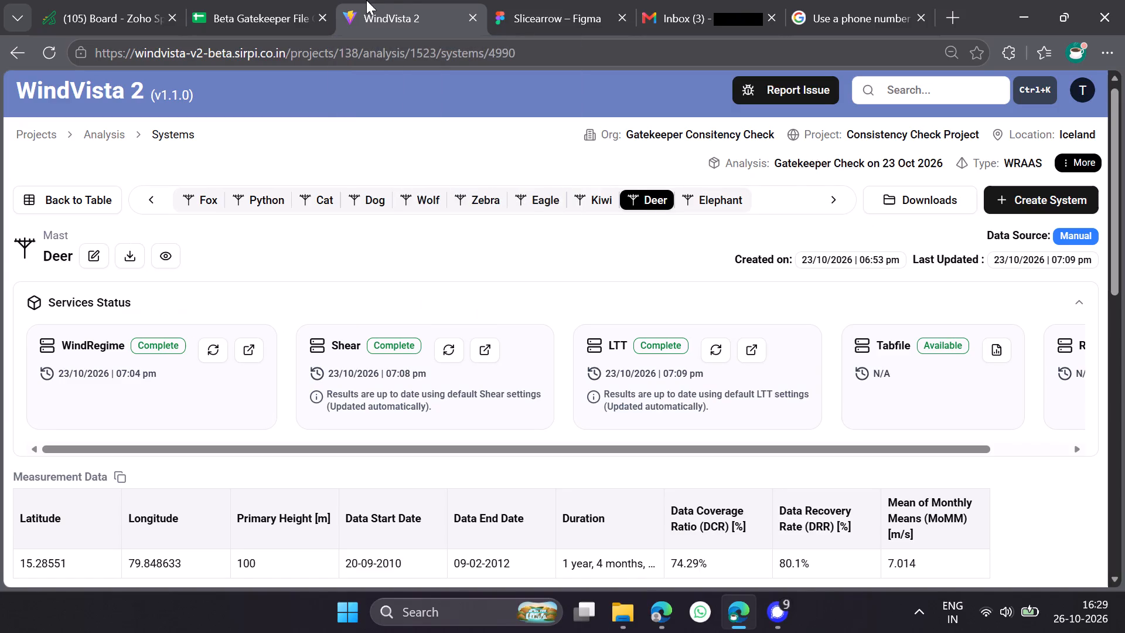
click(298, 0)
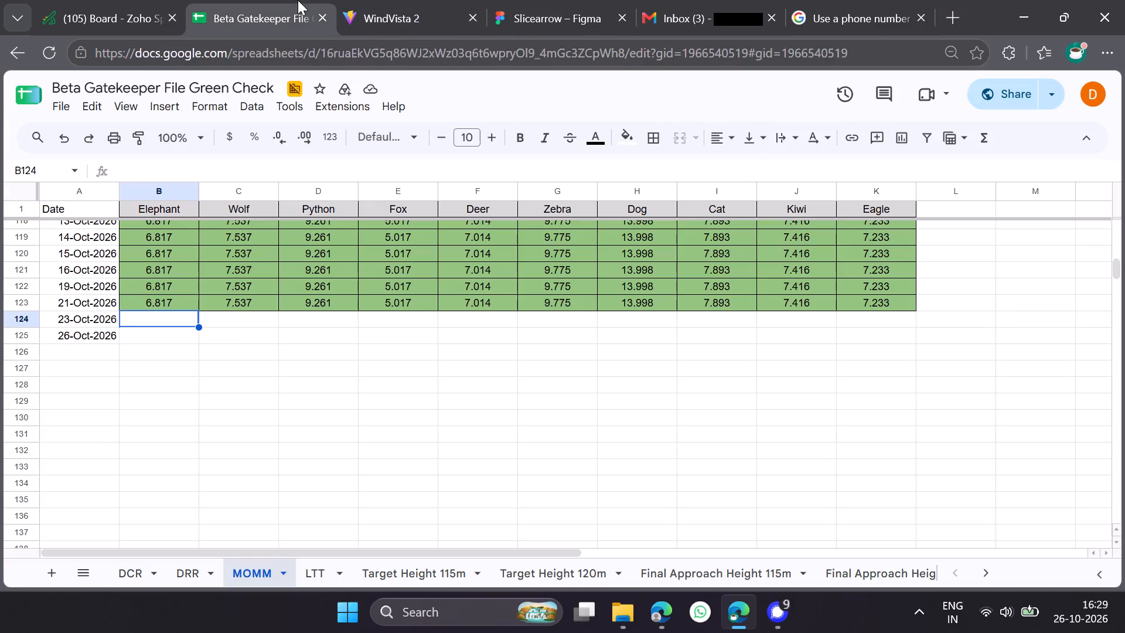
click(401, 0)
click(596, 184)
click(587, 200)
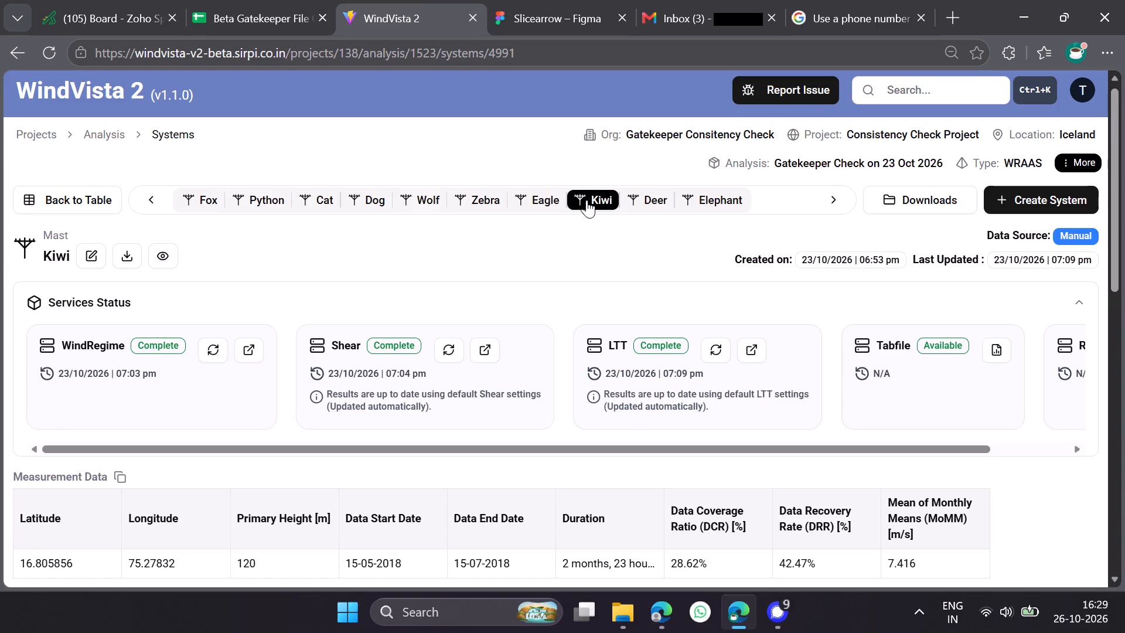
click(732, 531)
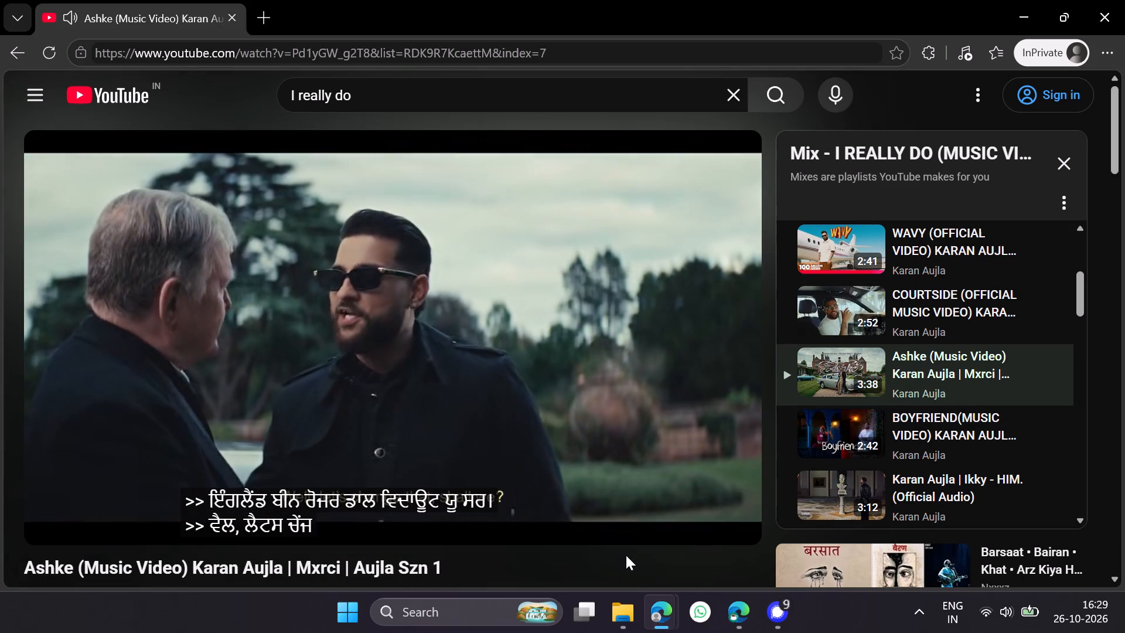
key(alt+Tab)
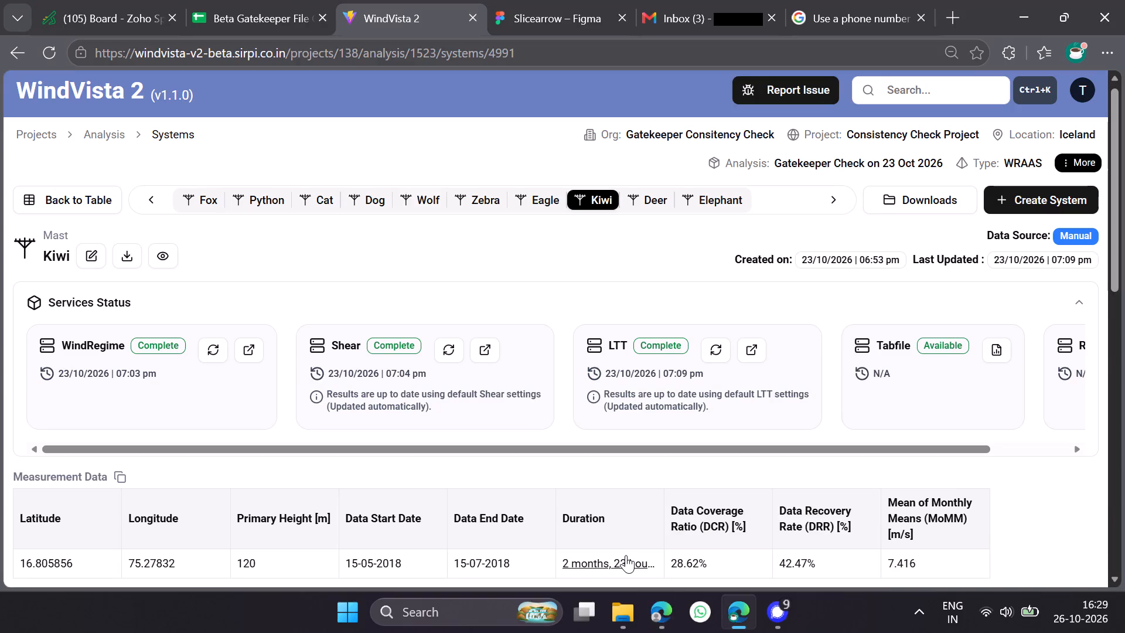
click(317, 0)
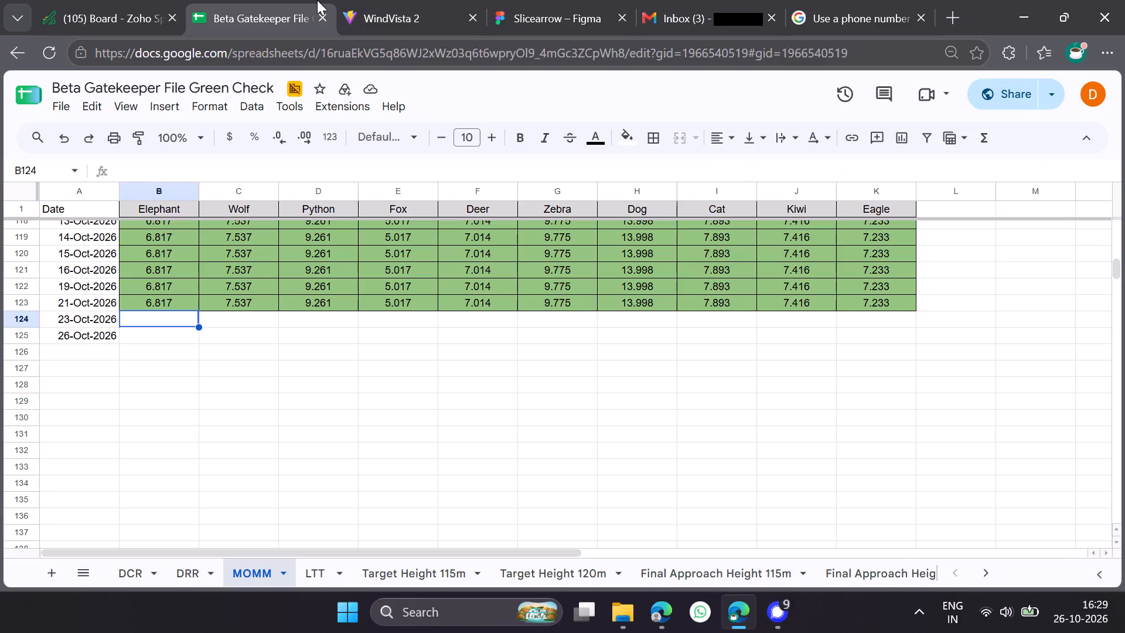
click(394, 0)
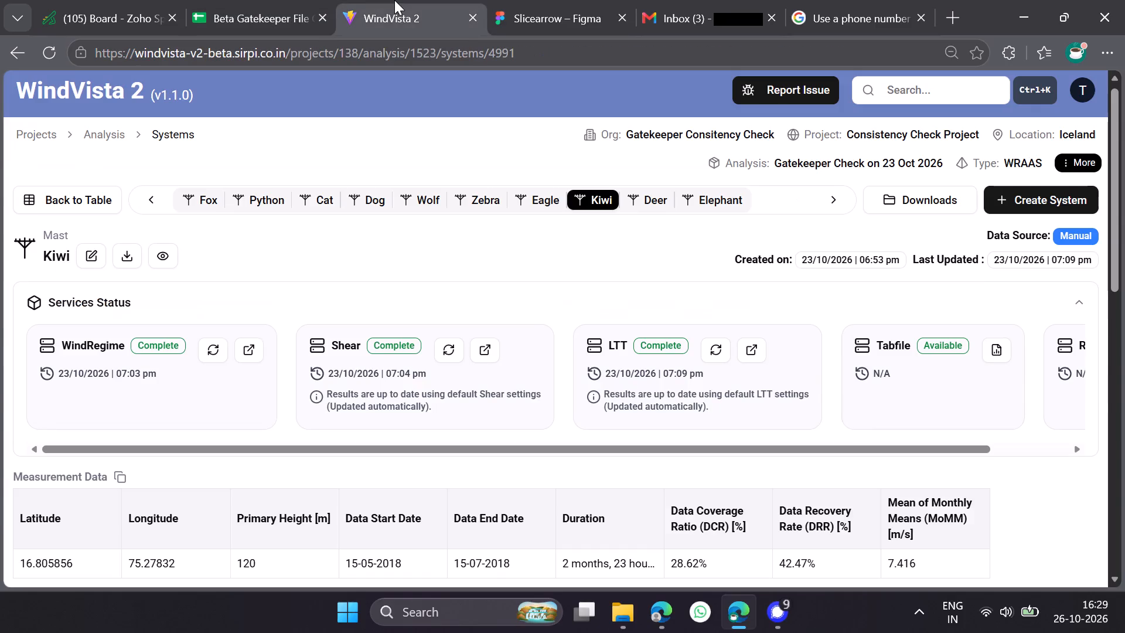
click(540, 199)
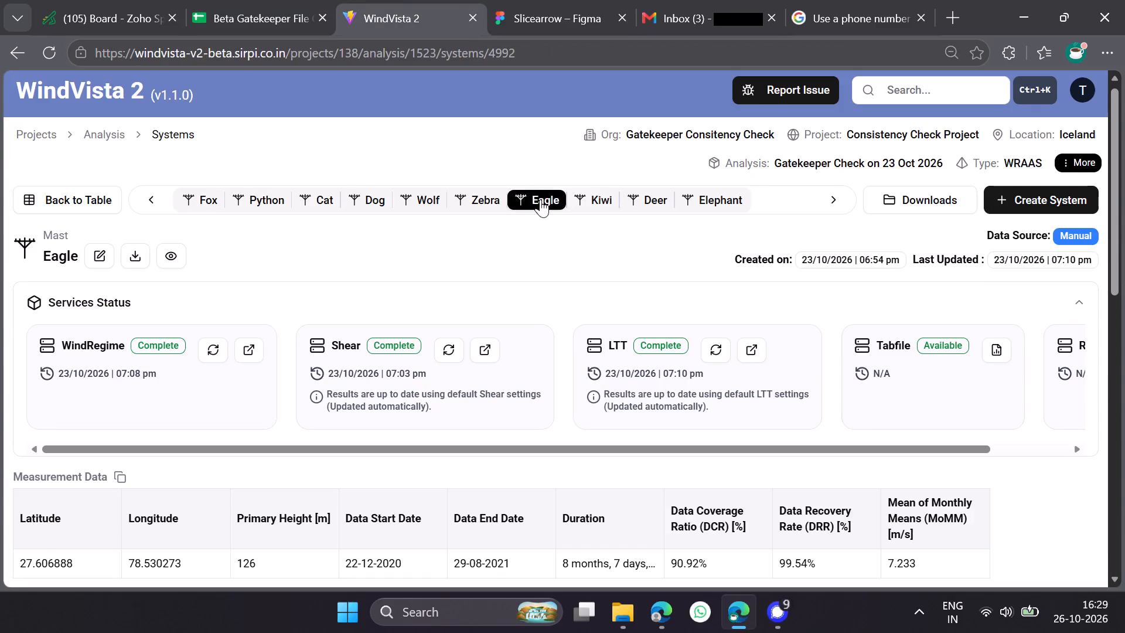
click(246, 0)
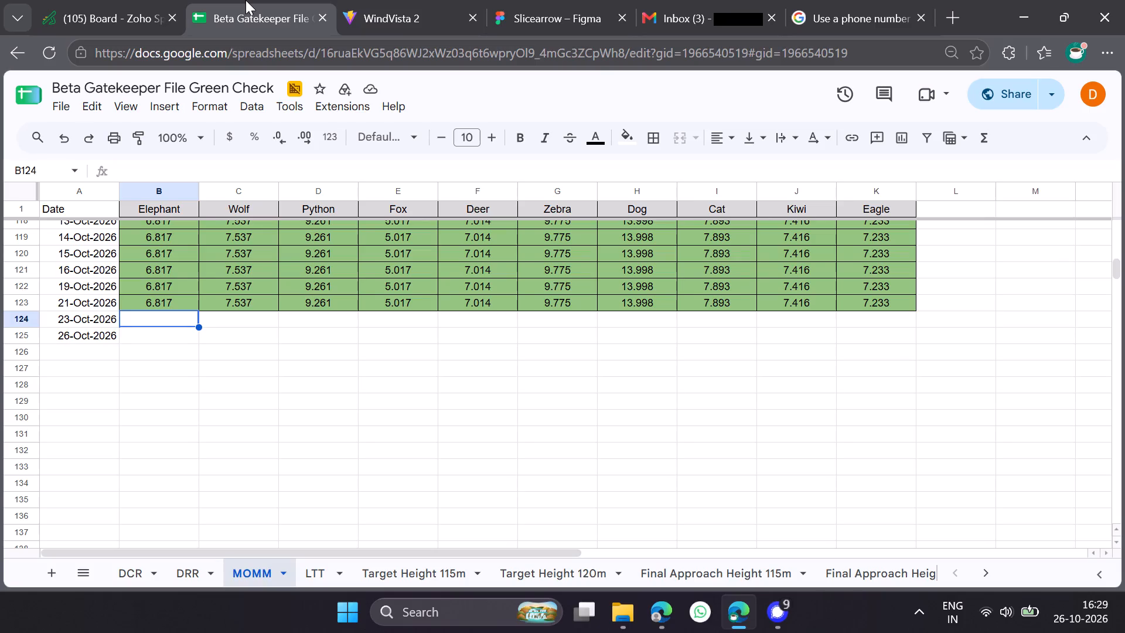
click(384, 0)
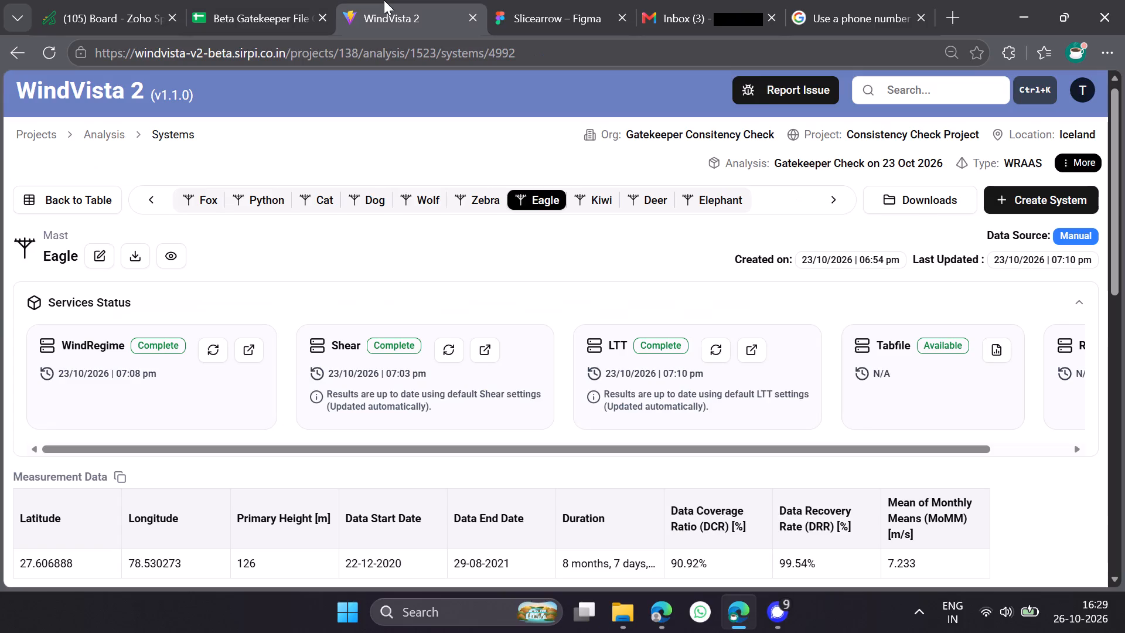
Compare the Mean of Monthly Means of the Zebra and Wolf masts in WindVista with their columns in the MOMM sheet.
click(480, 192)
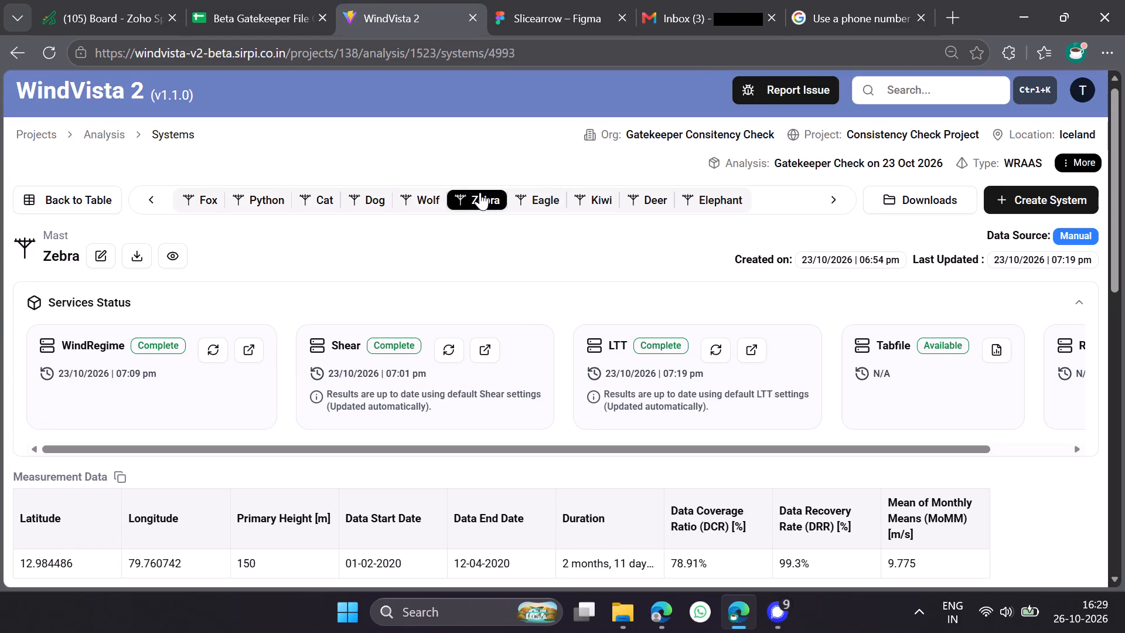
click(279, 0)
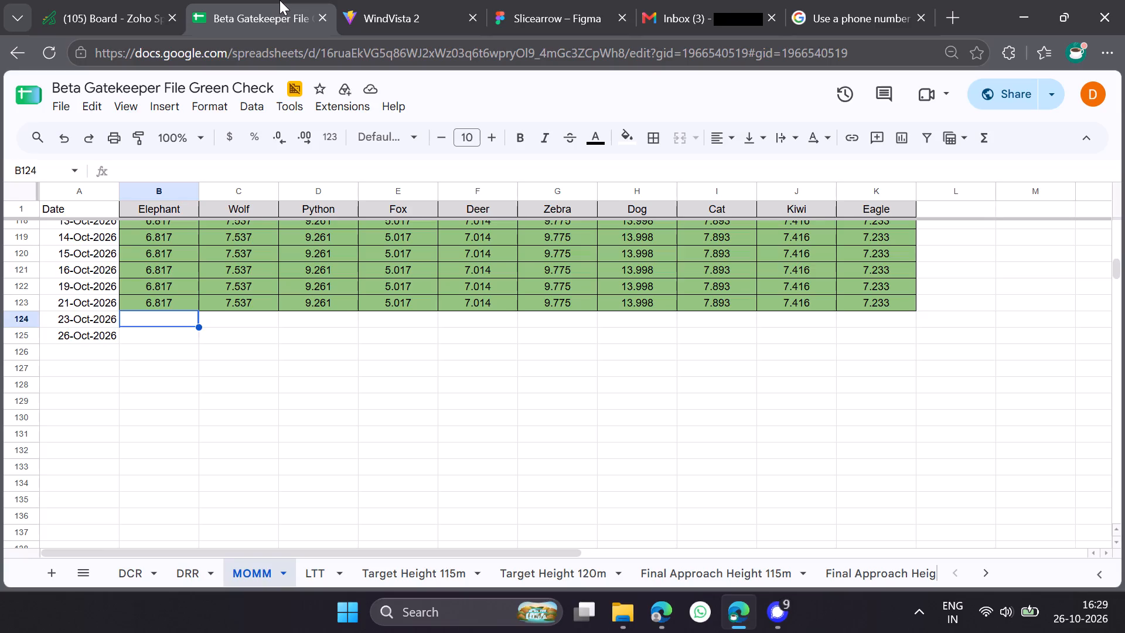
click(412, 0)
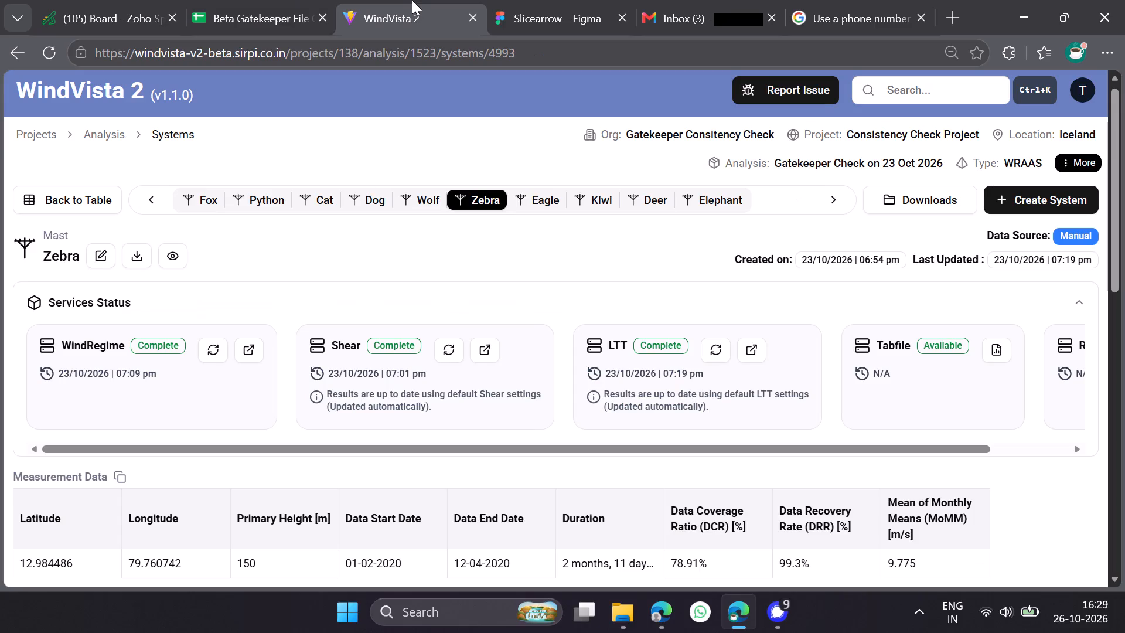
click(282, 0)
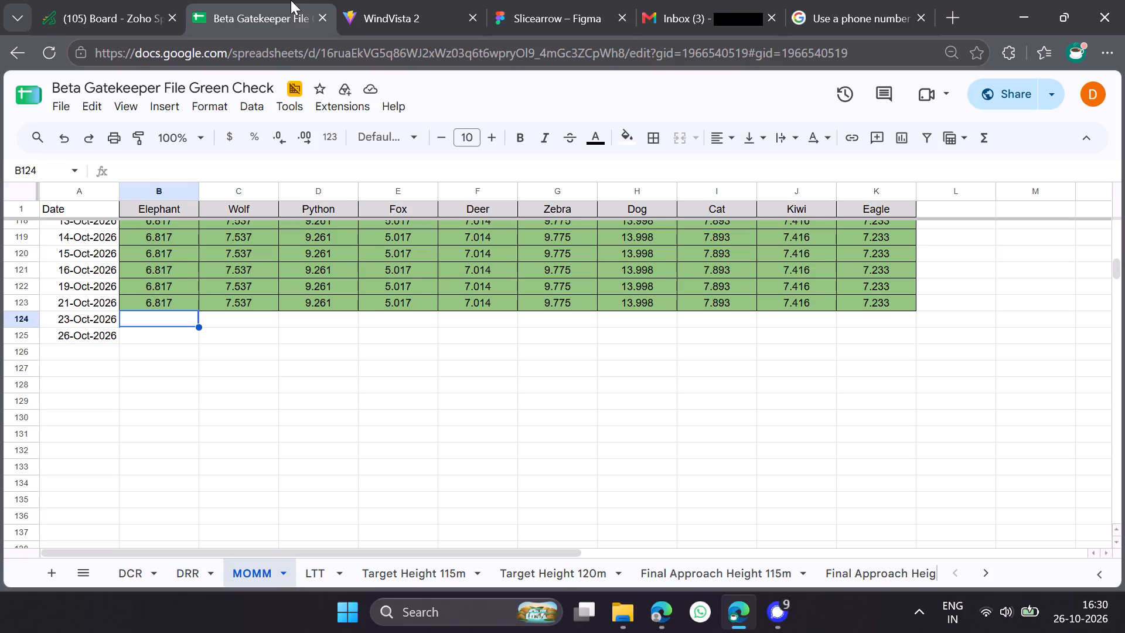
click(396, 0)
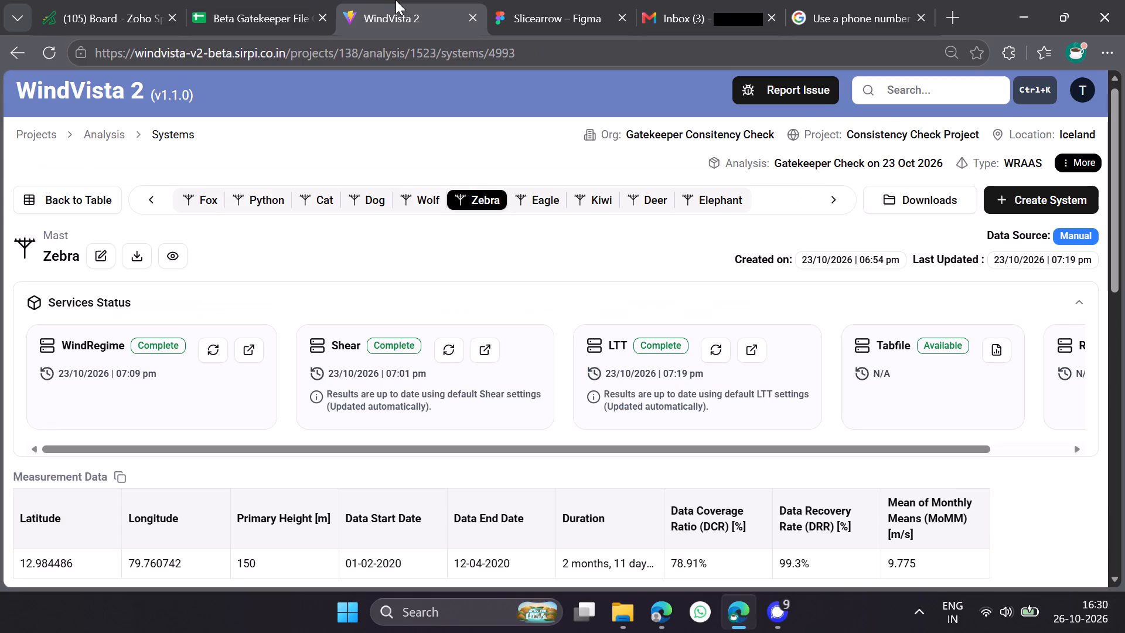
click(211, 0)
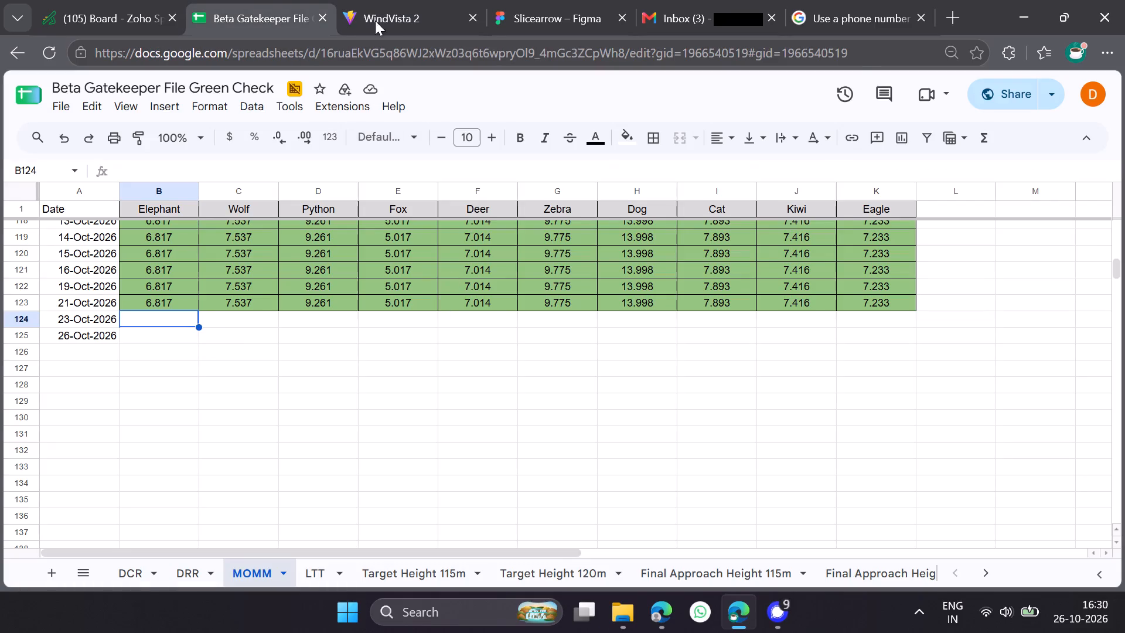
click(377, 0)
click(412, 203)
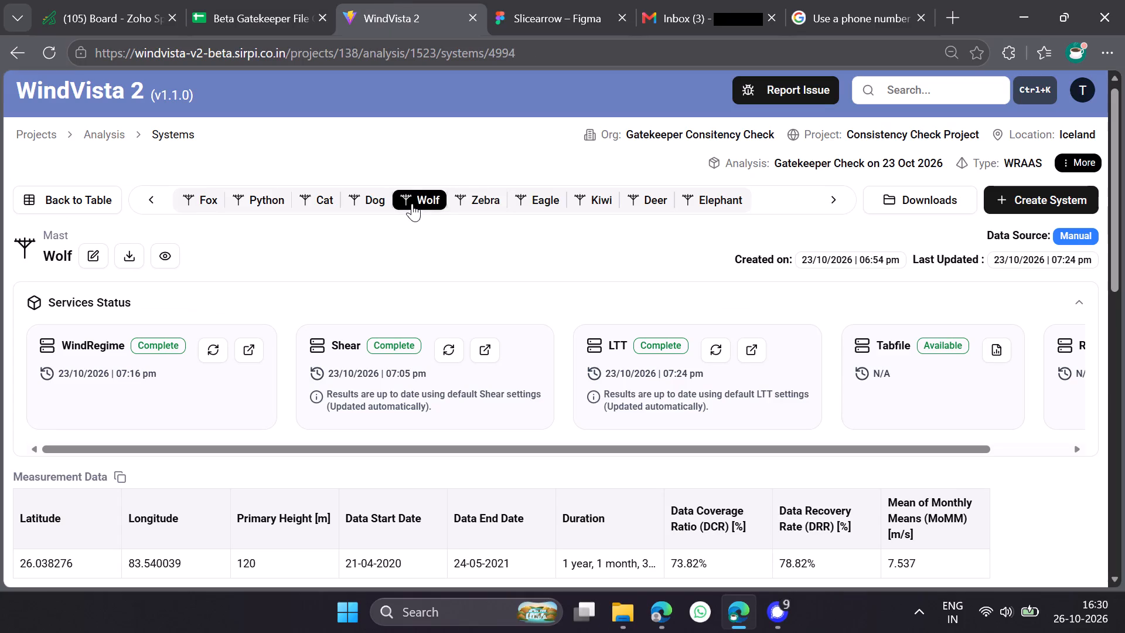
click(272, 0)
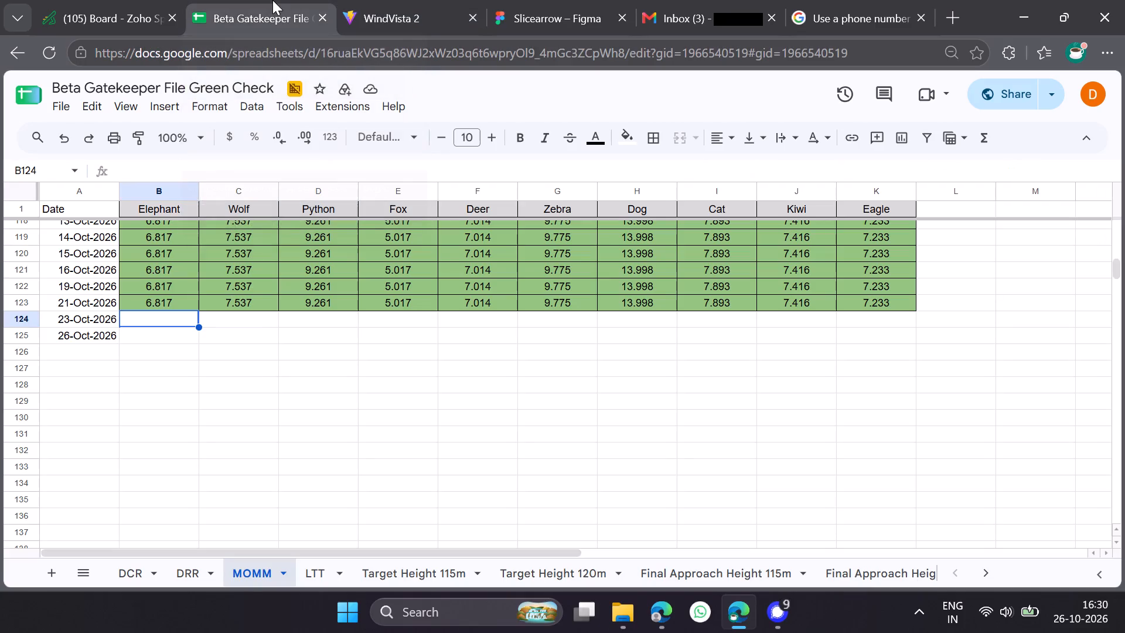
click(364, 0)
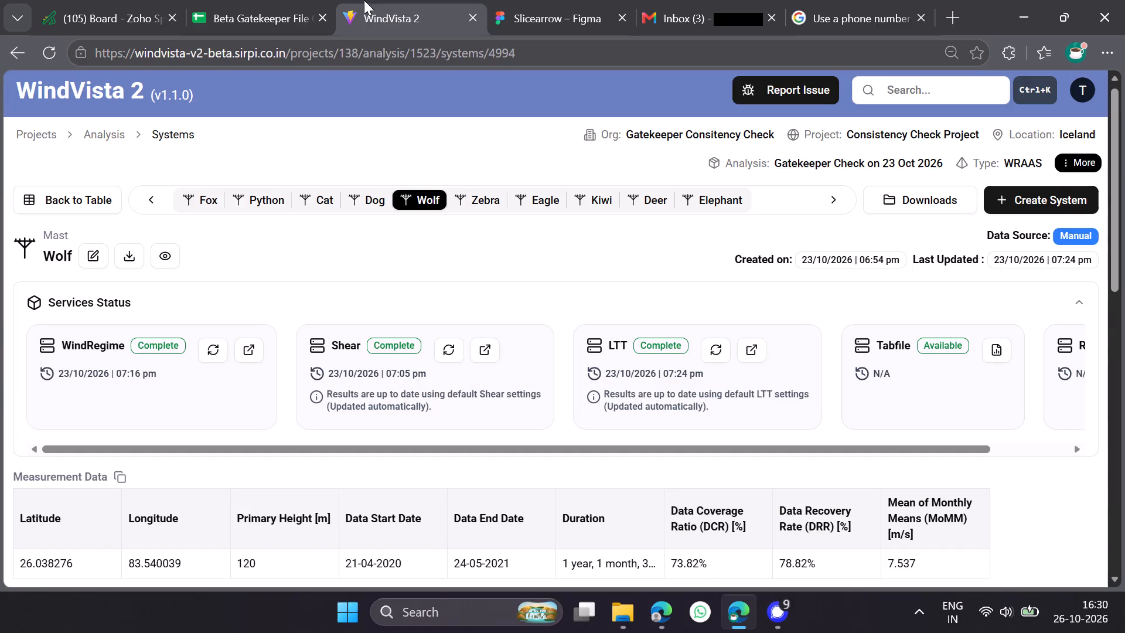
Compare the Mean of Monthly Means of the Dog and Cat masts in WindVista with their columns in the MOMM sheet.
click(379, 202)
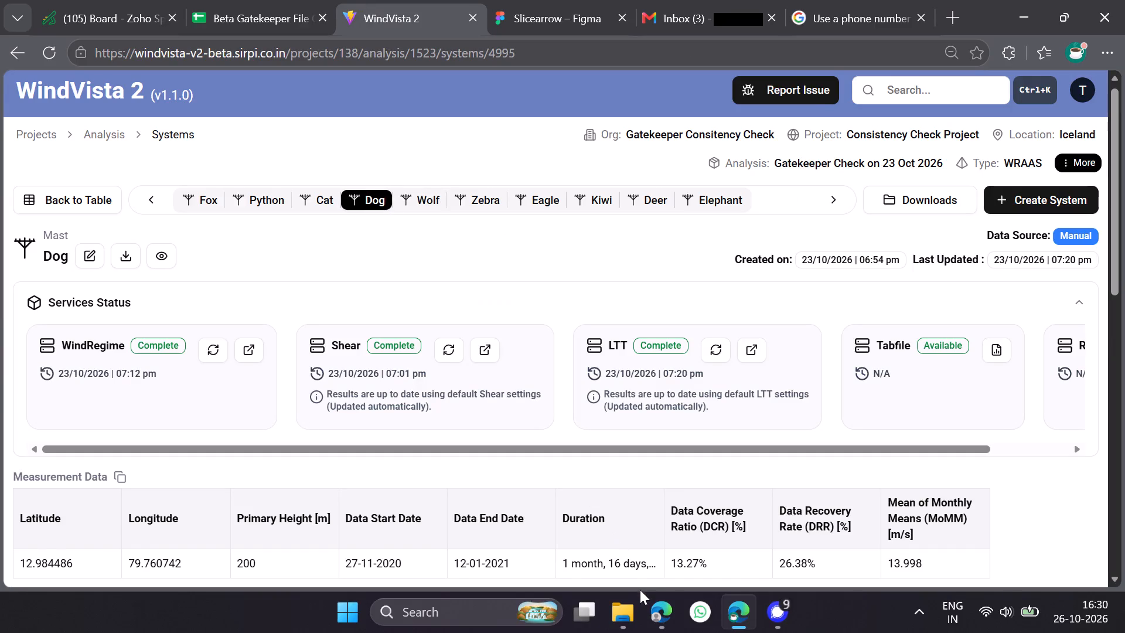
click(717, 546)
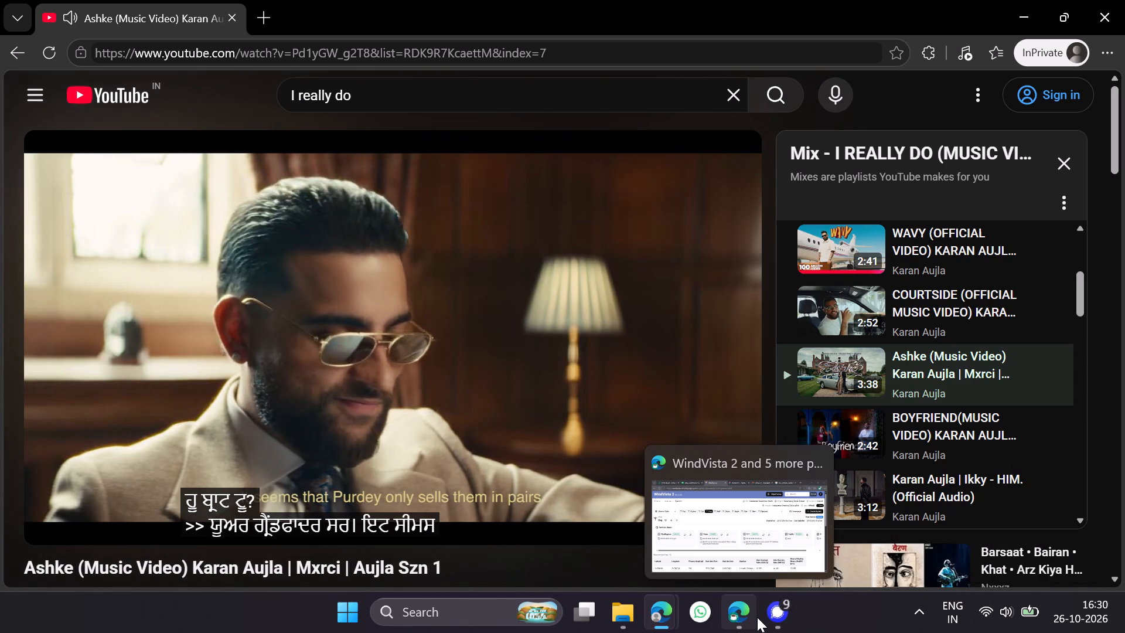
click(755, 542)
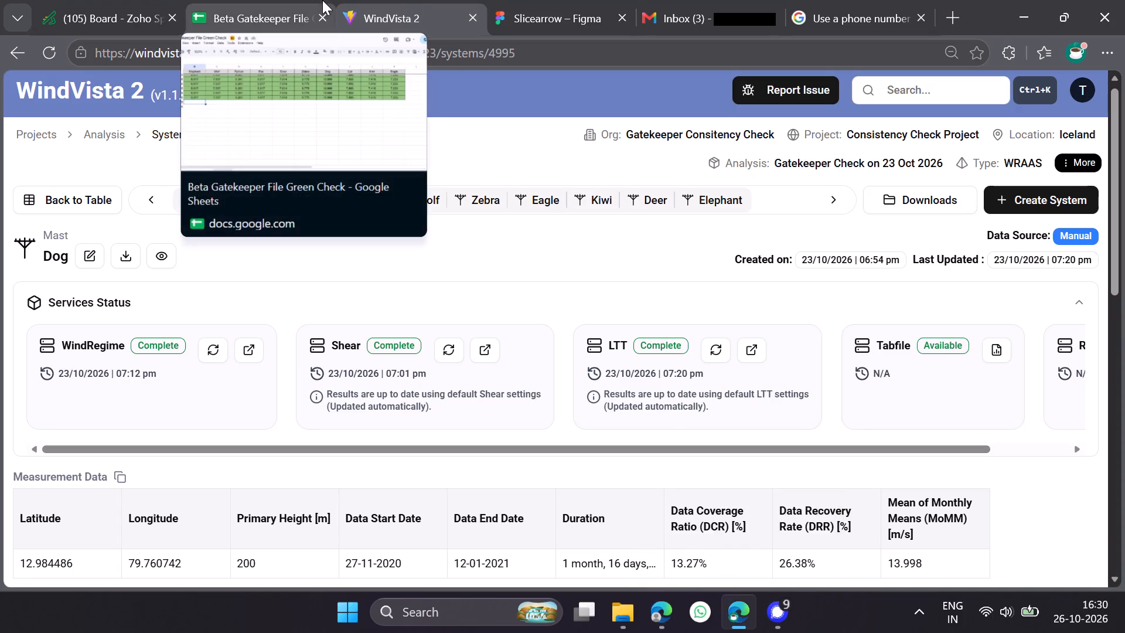
click(272, 0)
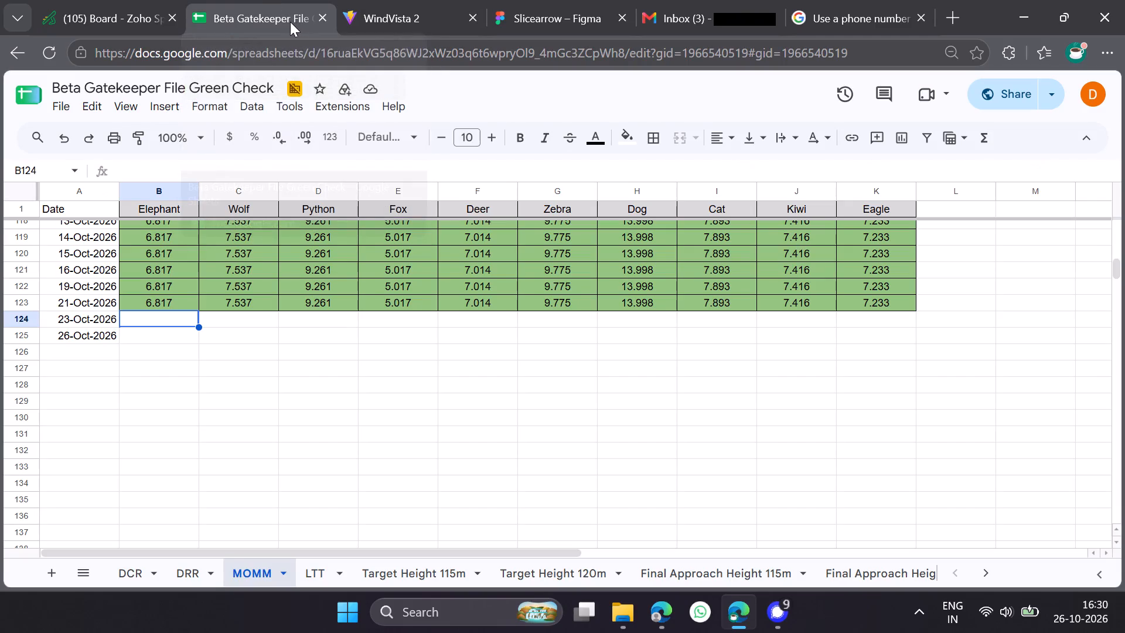
click(381, 2)
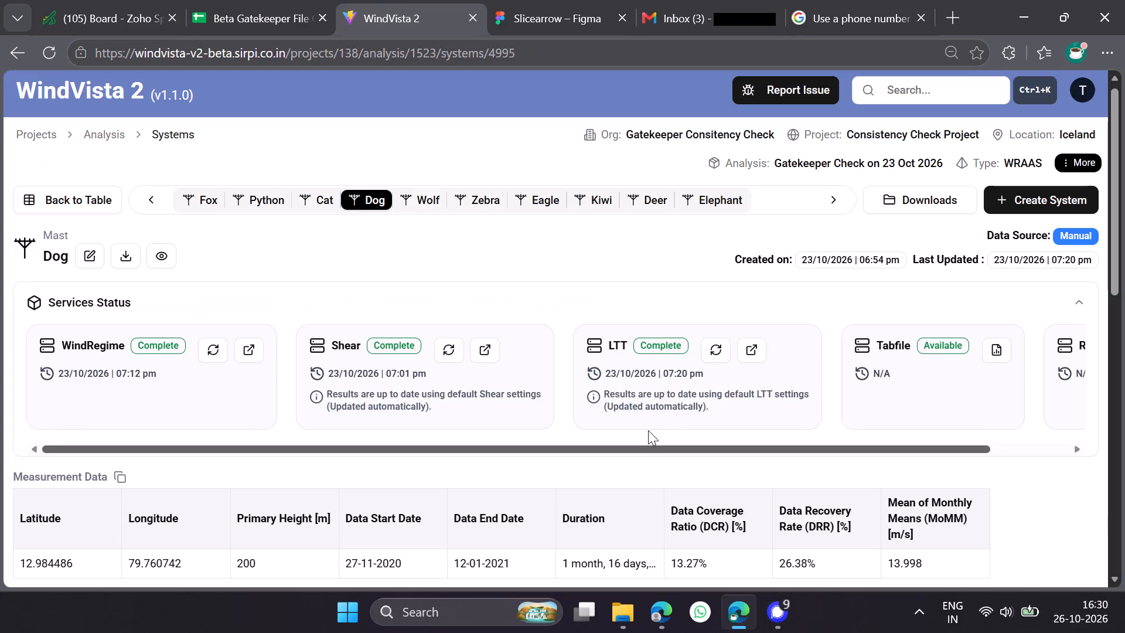
click(308, 201)
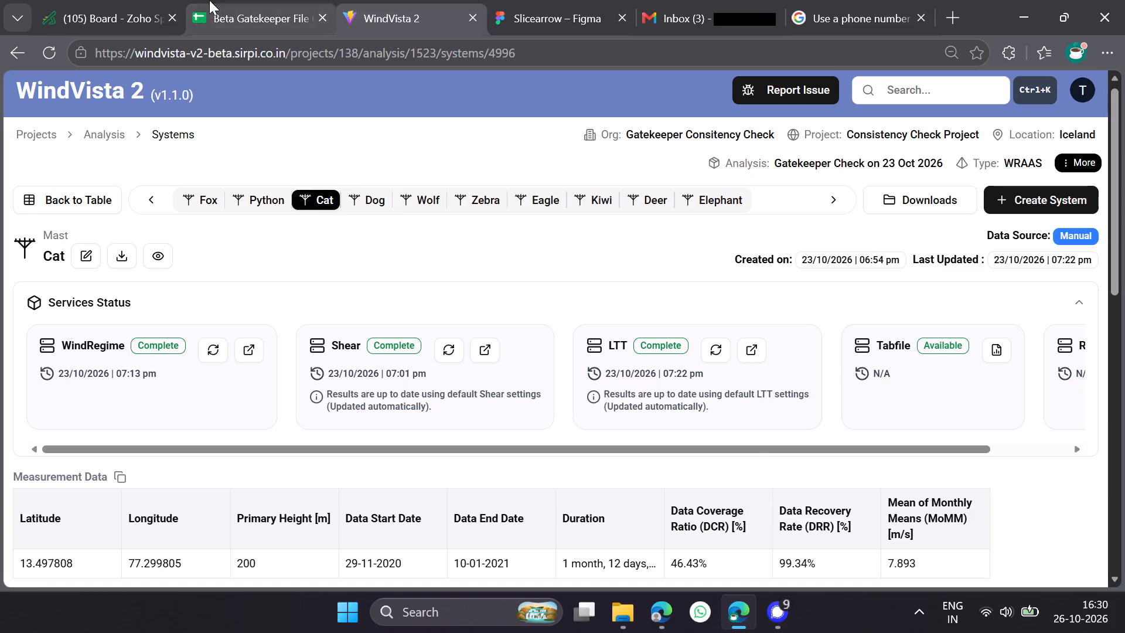
click(182, 0)
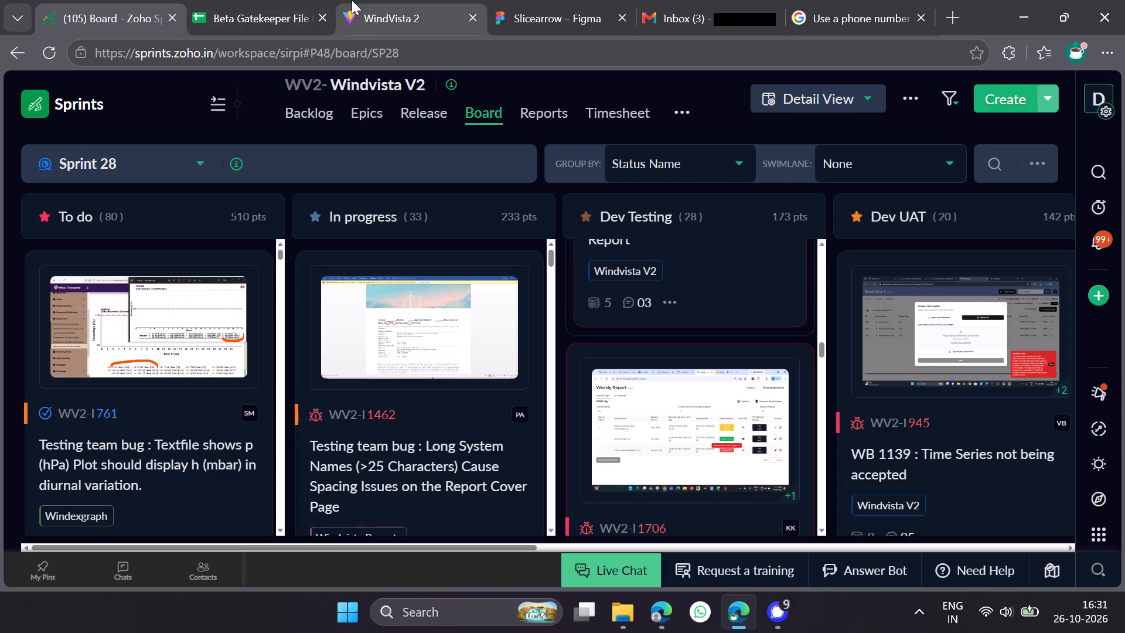
click(266, 0)
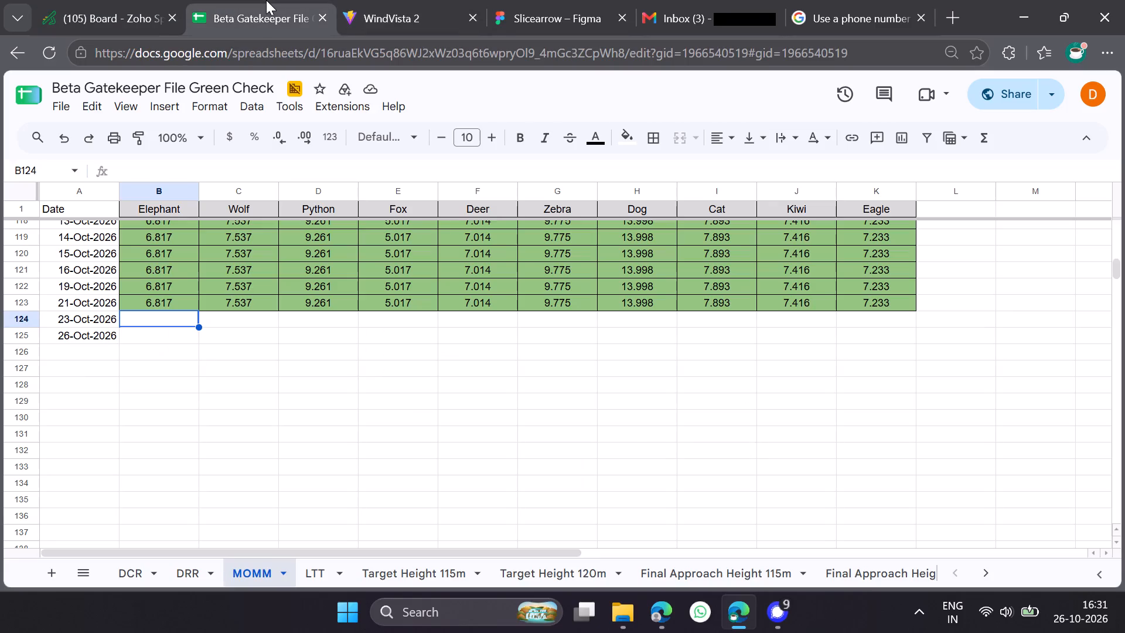
click(360, 0)
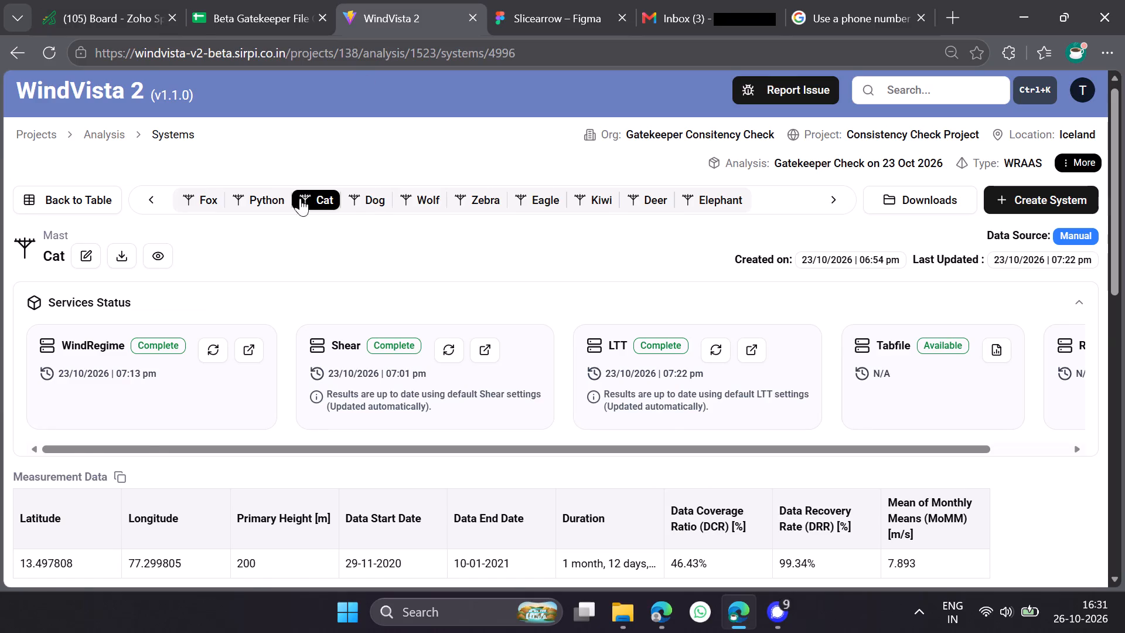
Compare the Mean of Monthly Means of the Python and Fox masts in WindVista with their columns in the MOMM sheet.
click(288, 200)
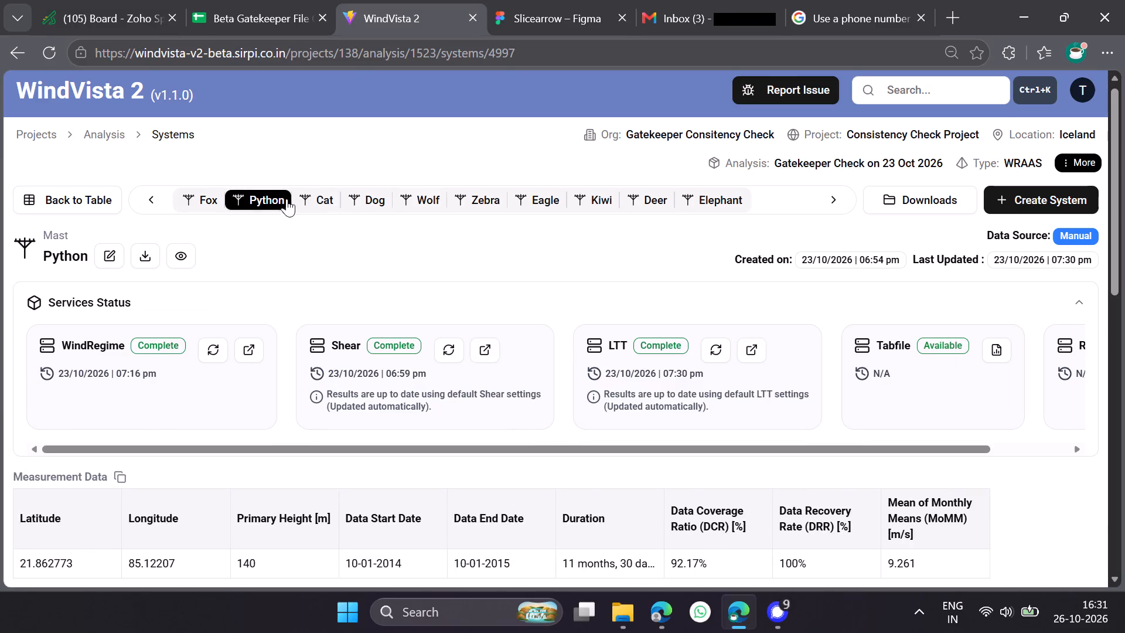
click(199, 3)
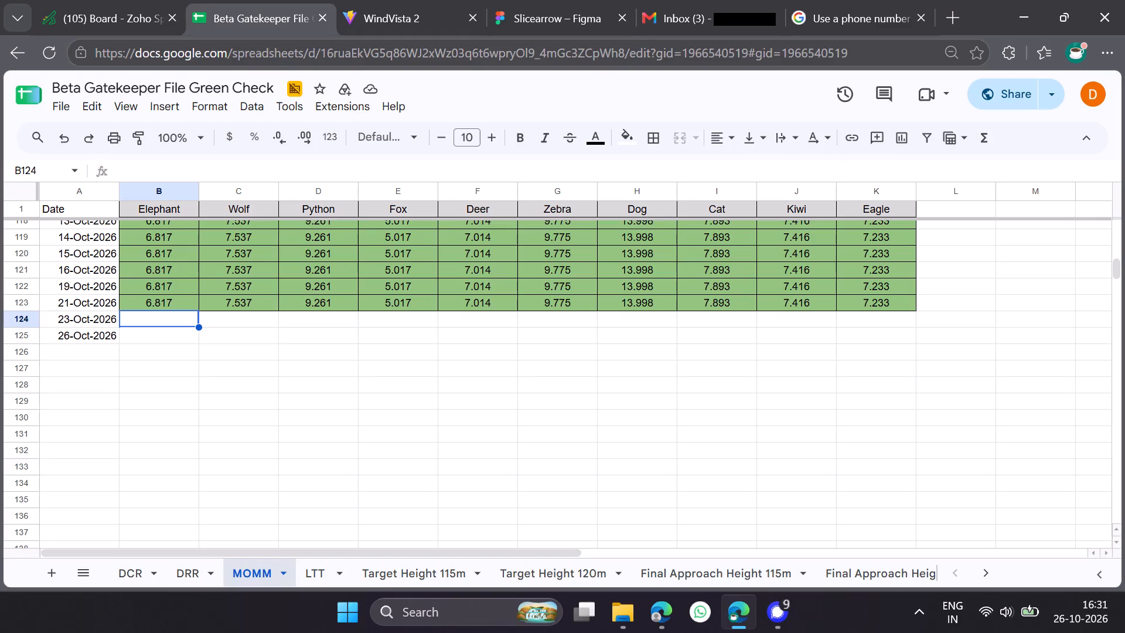
click(394, 0)
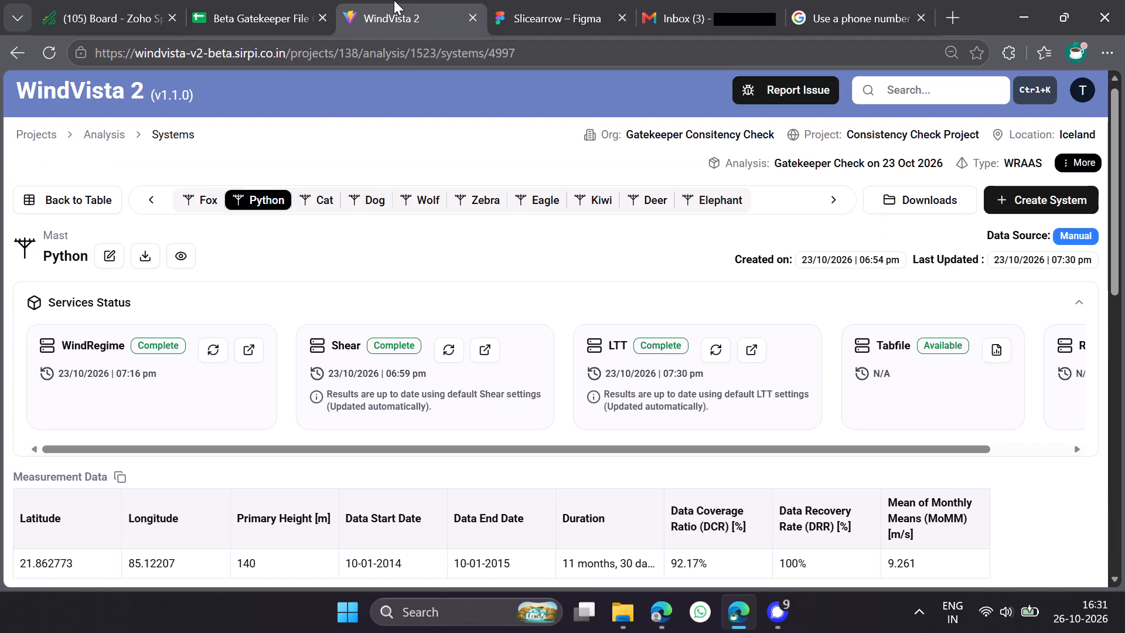
click(274, 0)
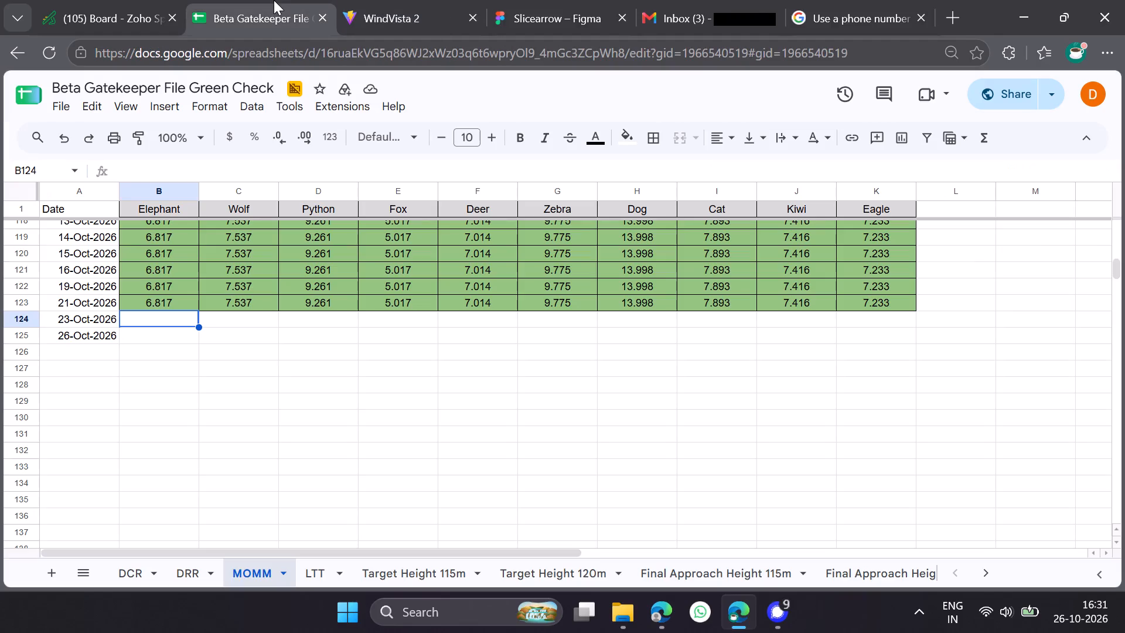
click(360, 0)
click(203, 211)
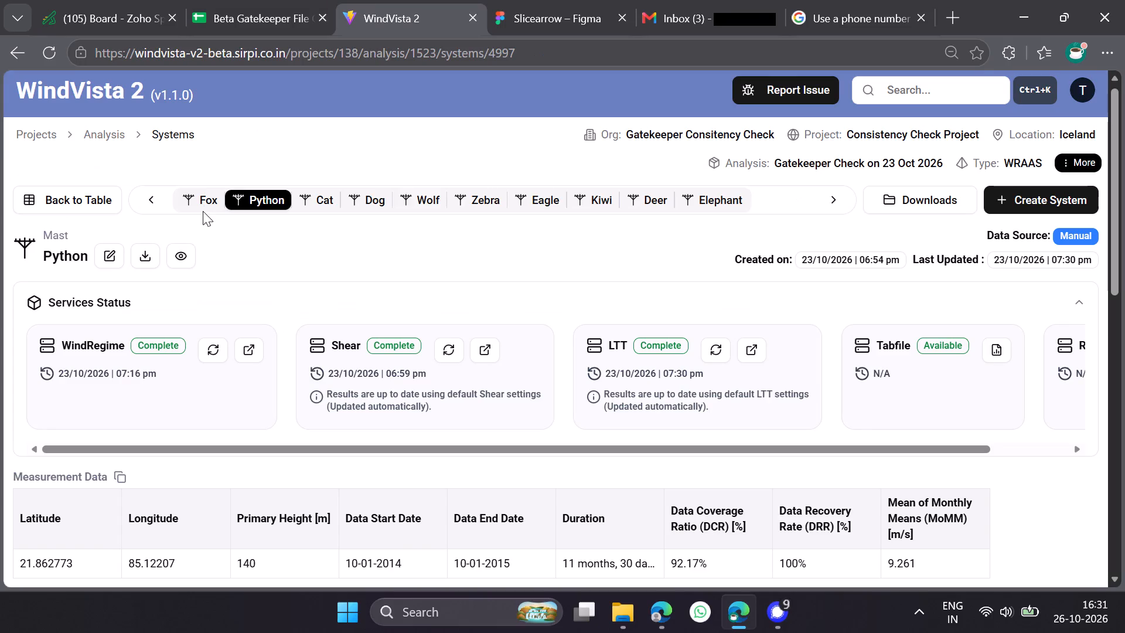
click(203, 198)
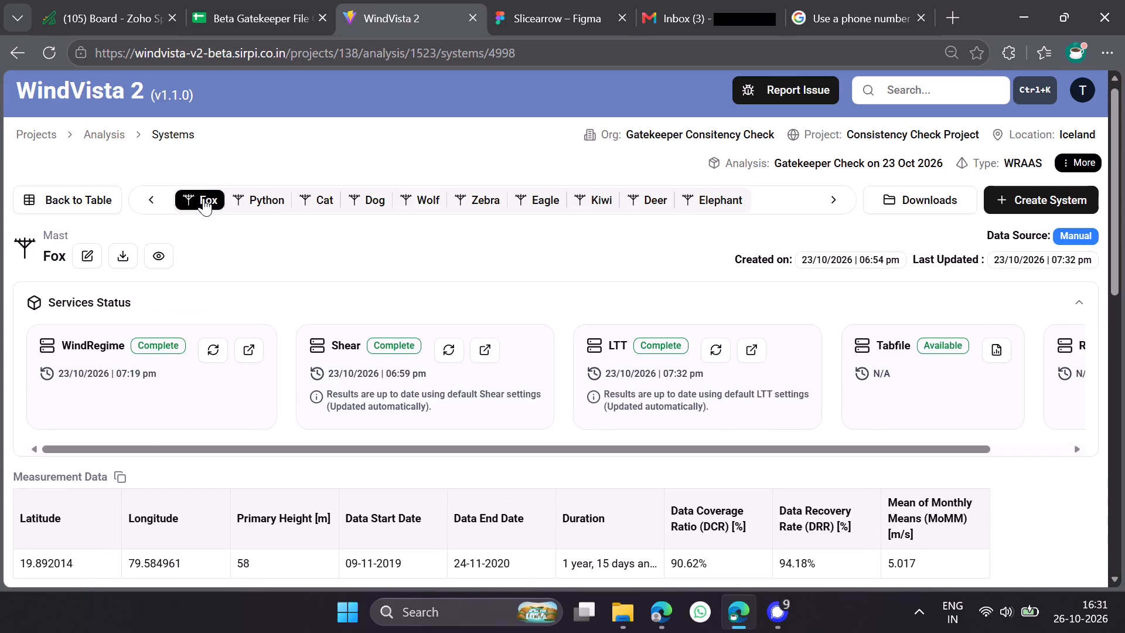
click(291, 0)
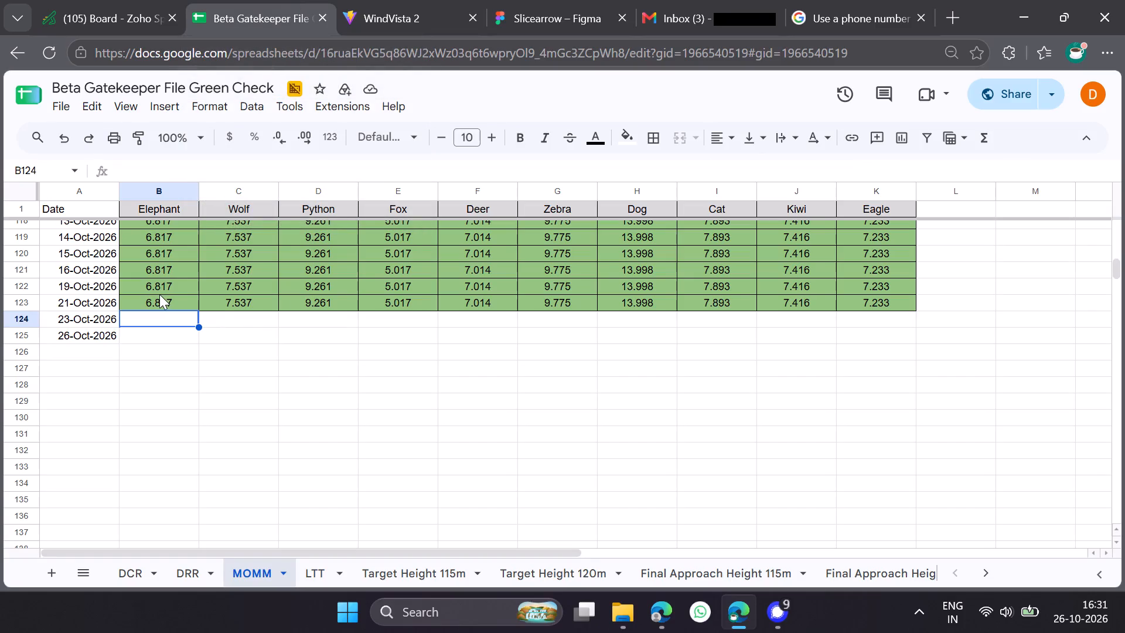
Copy the ten mast values, Elephant through Eagle, from the 21-Oct-2026 row into the 23-Oct-2026 row of the MOMM sheet.
drag(159, 294, 261, 304)
click(174, 341)
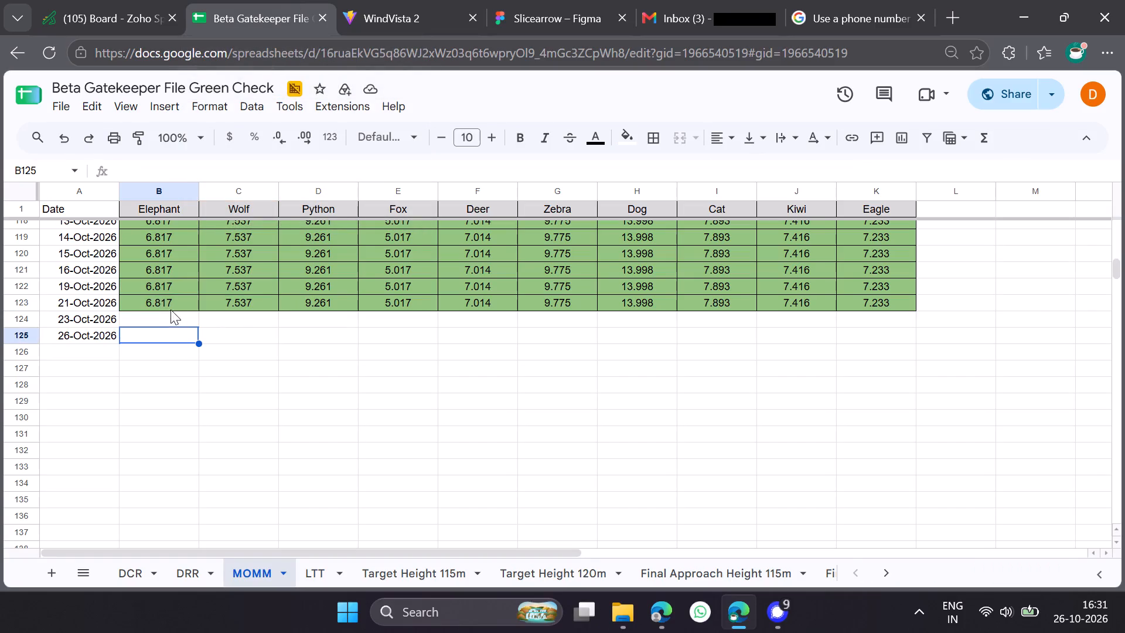
drag(171, 300, 725, 308)
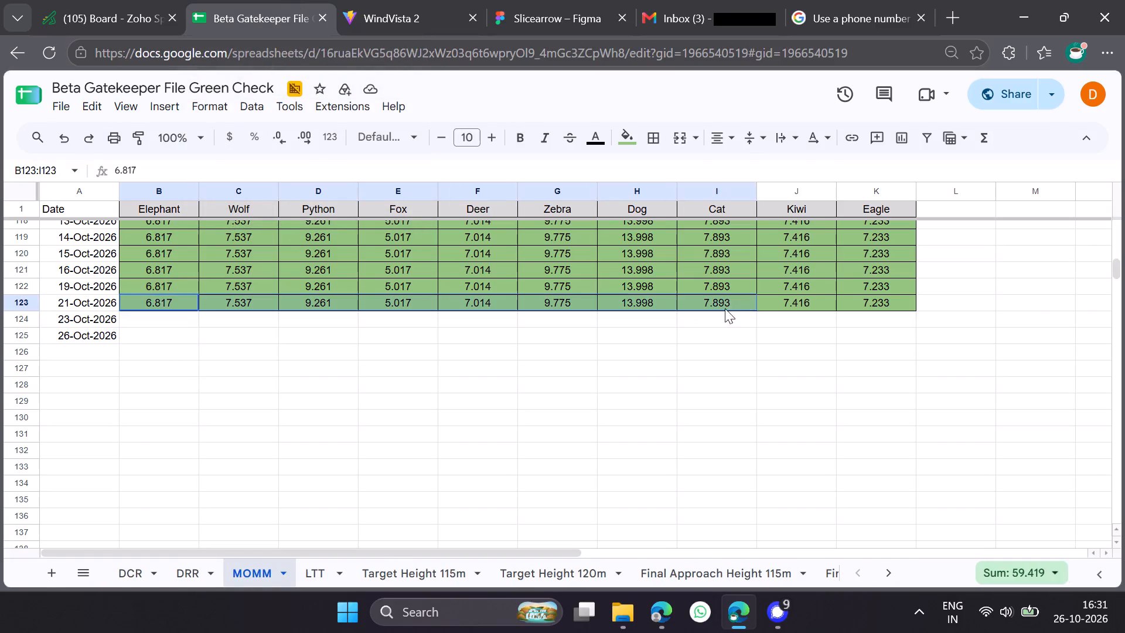
drag(725, 308, 863, 303)
key(ctrl+c)
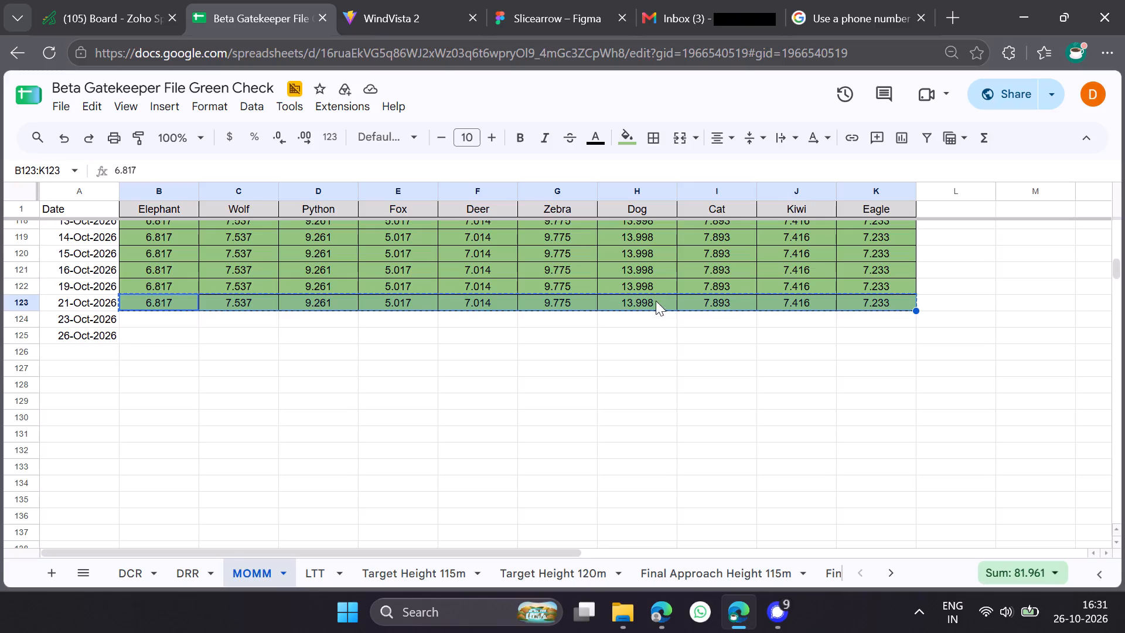
click(376, 0)
click(285, 0)
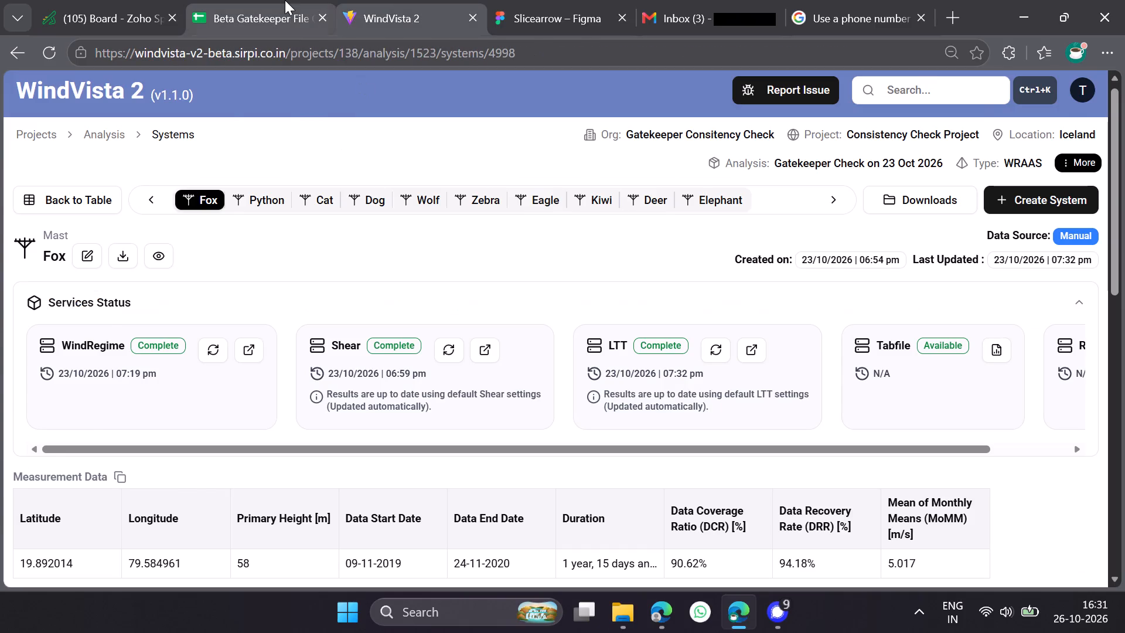
click(184, 314)
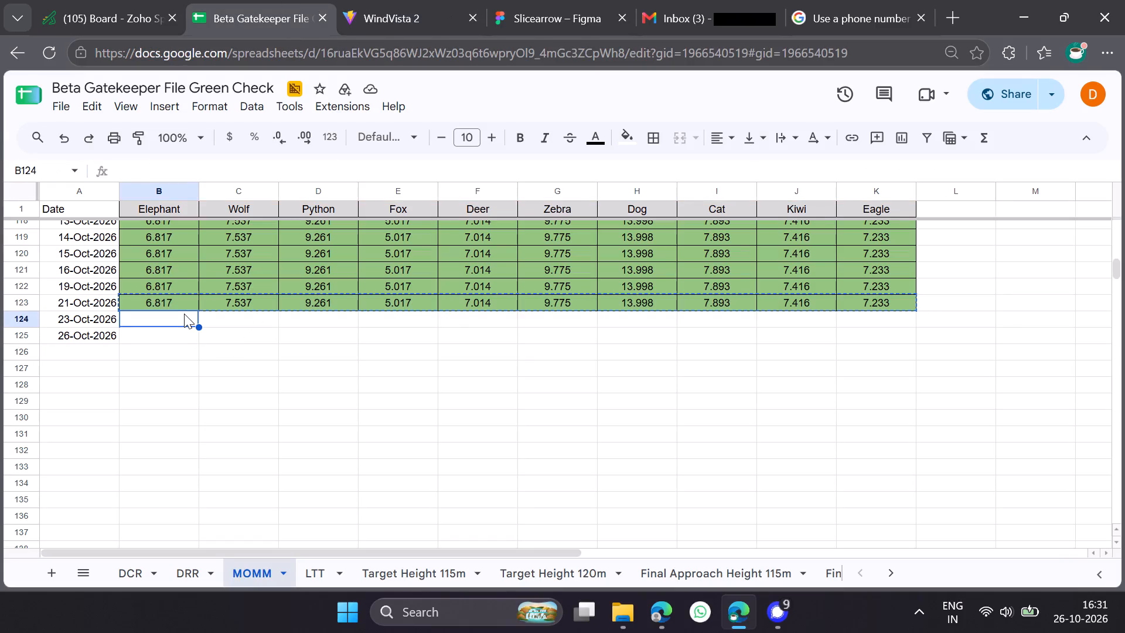
drag(184, 314, 765, 335)
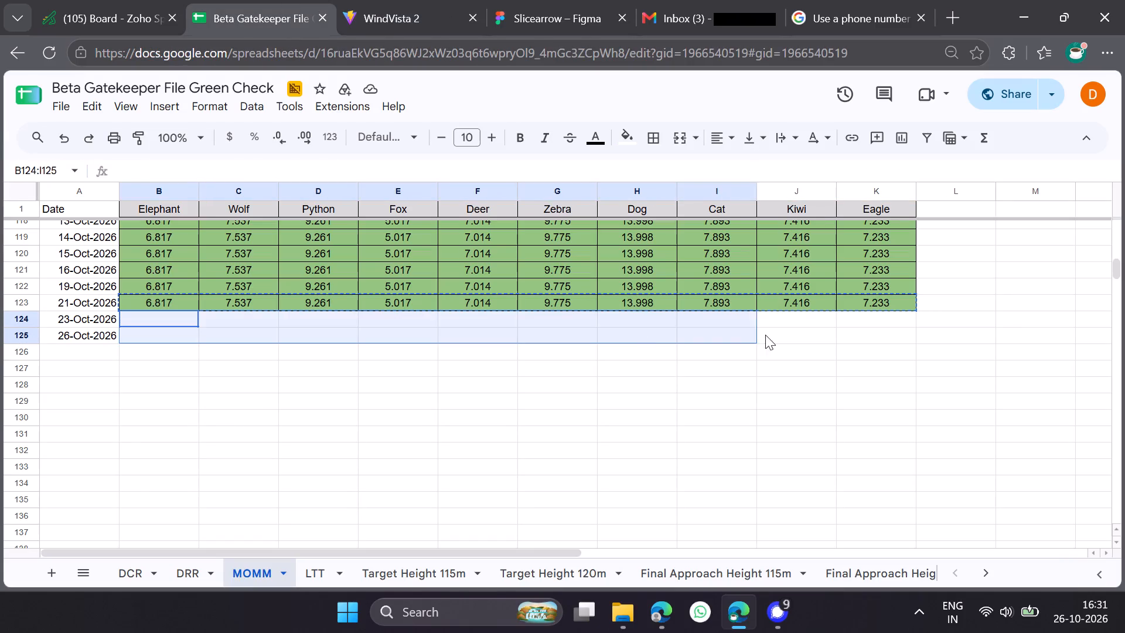
drag(765, 335, 887, 322)
key(ctrl+v)
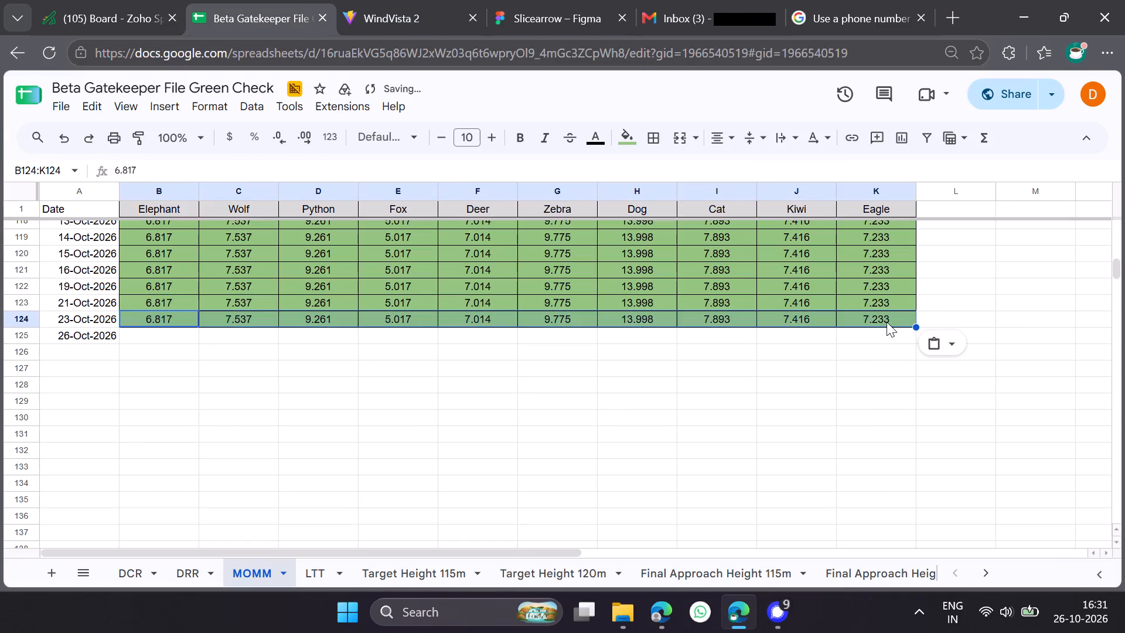
click(713, 375)
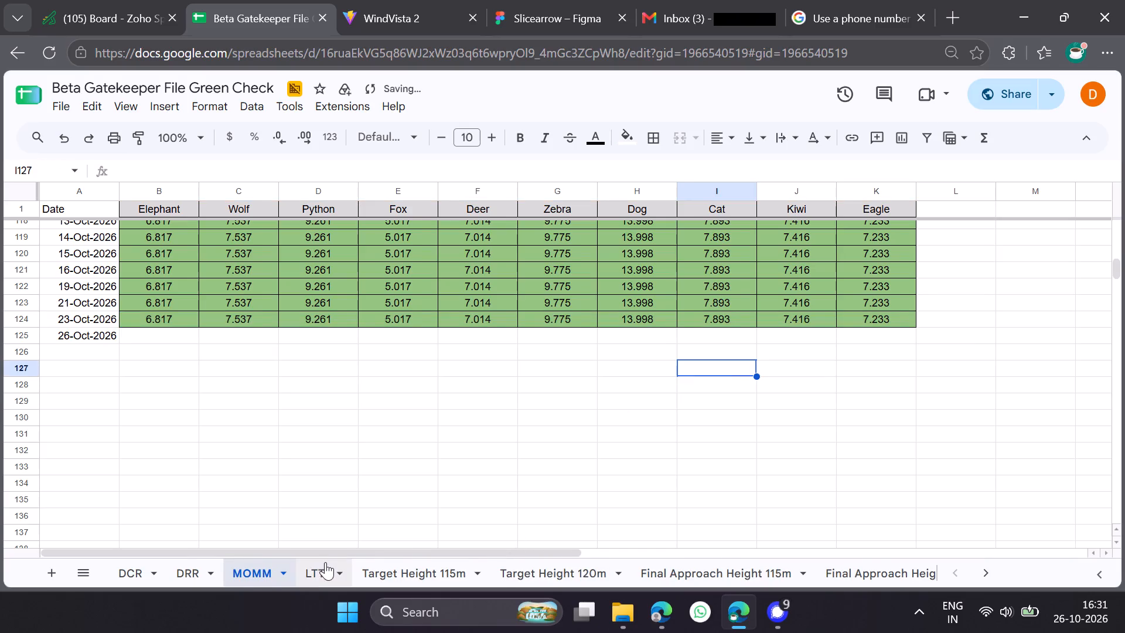
Add the date 23-Oct-2026 below the 21-Oct-2026 row in the LTT sheet.
click(322, 568)
scroll(458, 357, down, 4)
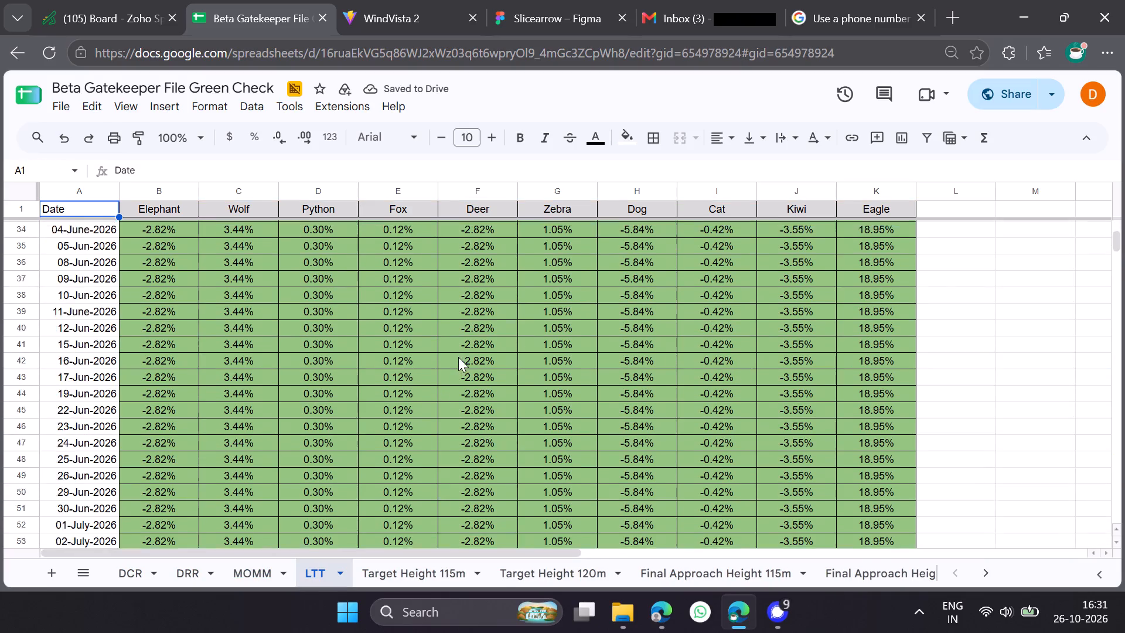
scroll(458, 357, down, 13)
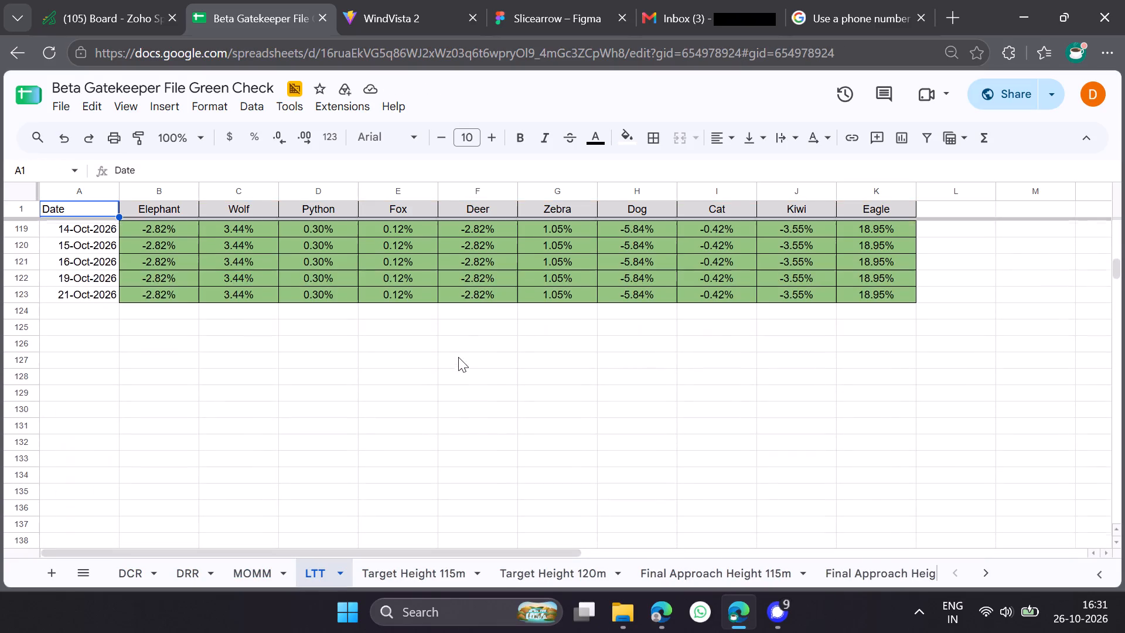
double_click(94, 314)
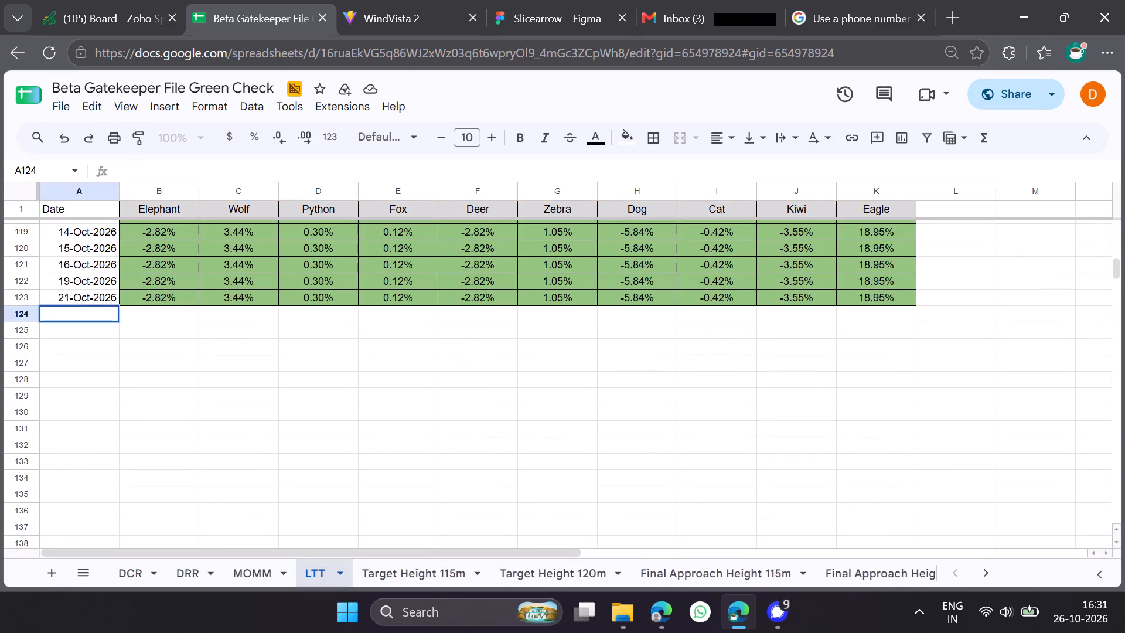
text(23-)
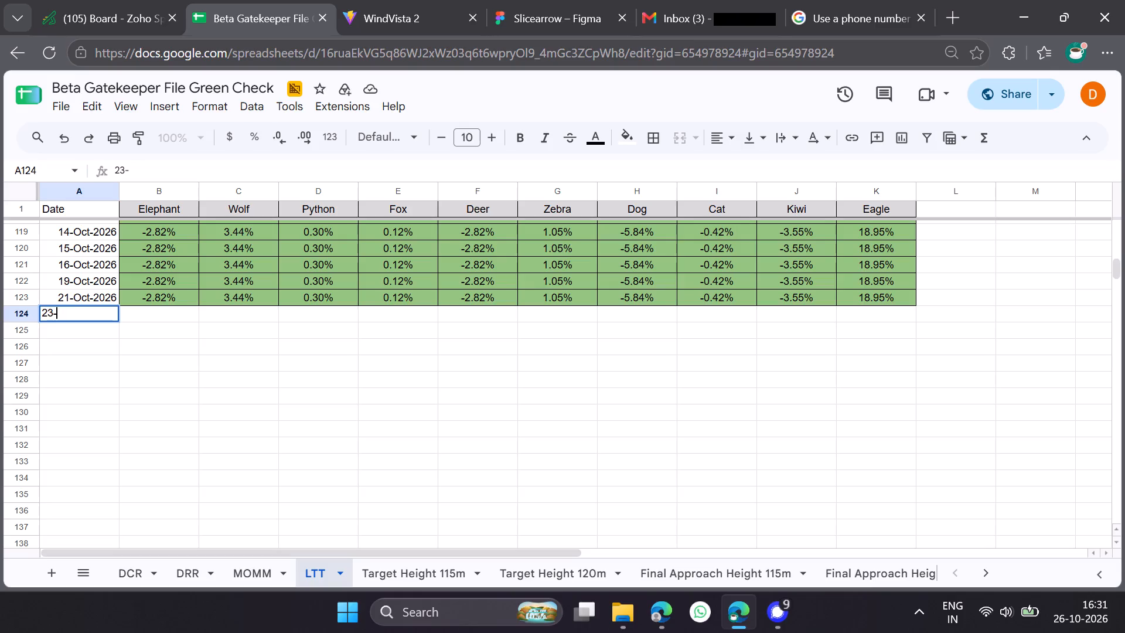
text(ct)
text(-262)
key(BackSpace)
key(BackSpace)
text(026)
key(Down)
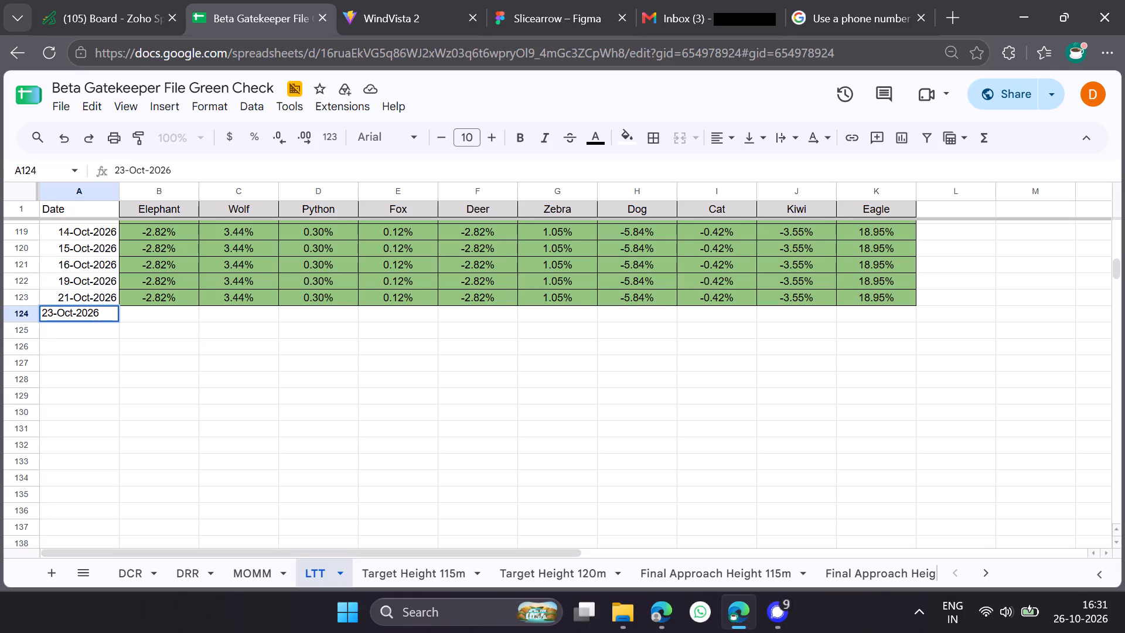
key(Return)
Add the date 26-Oct-2026 below the 23-Oct-2026 row in the LTT sheet.
text(26)
key(minus)
text(ct)
text(-2026)
key(Return)
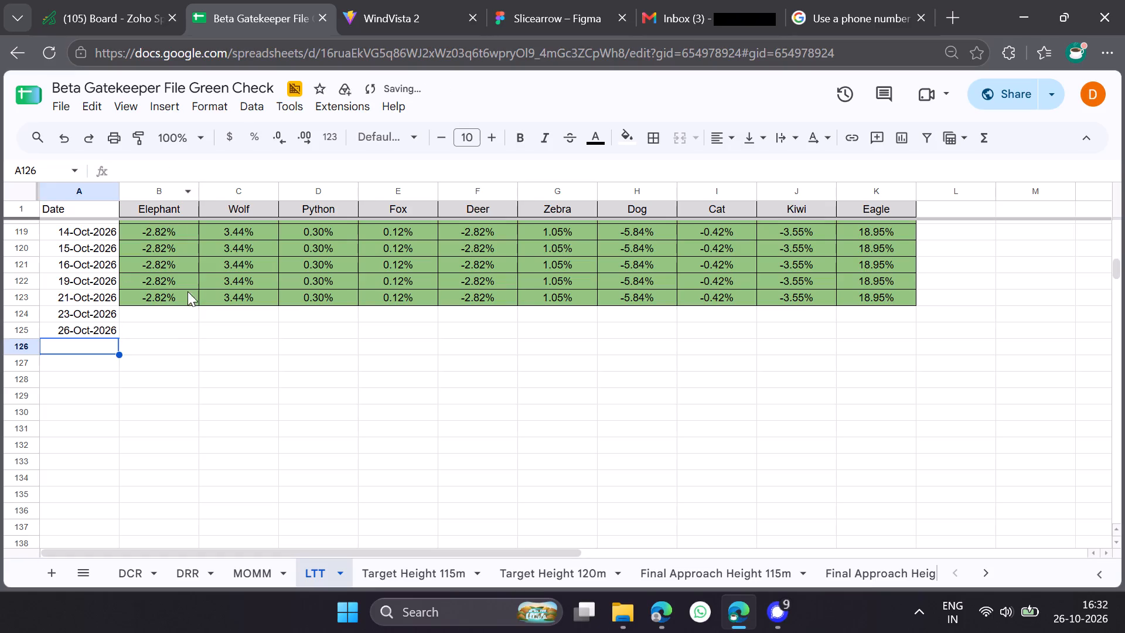
Compare the LT Adjustment of the Fox and Python masts in WindVista with their columns in the LTT sheet.
click(155, 304)
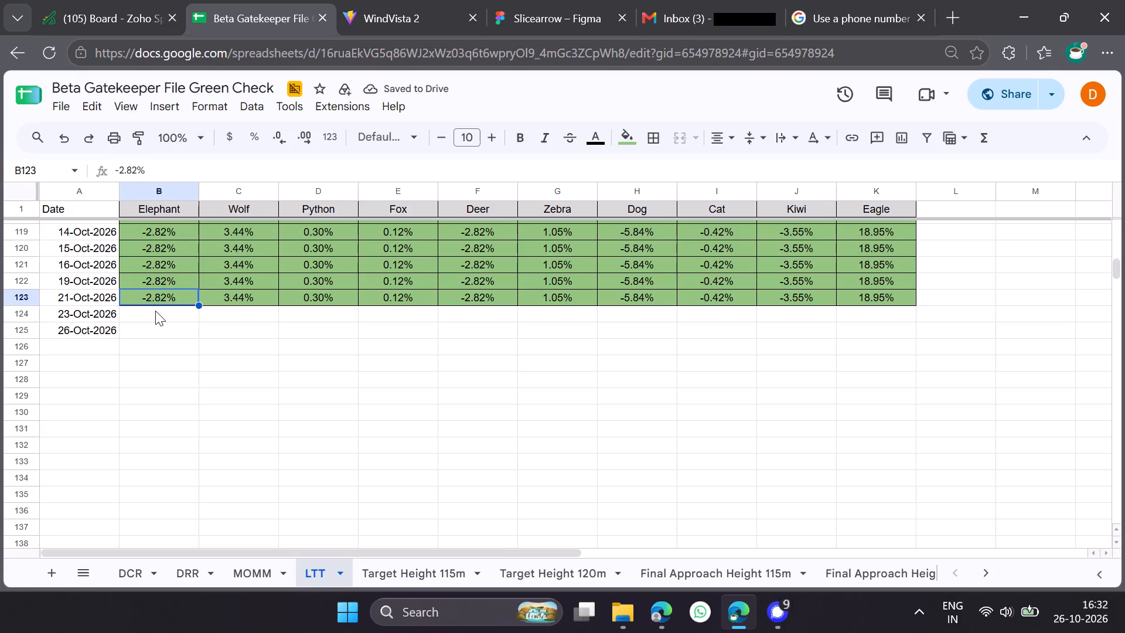
click(376, 0)
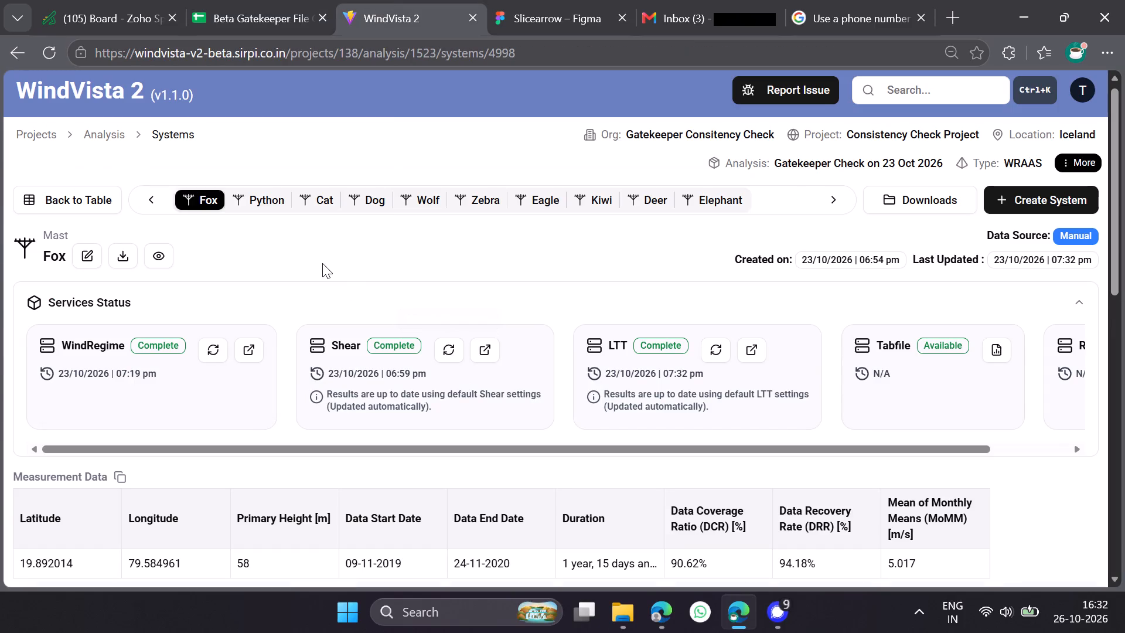
scroll(322, 263, down, 1)
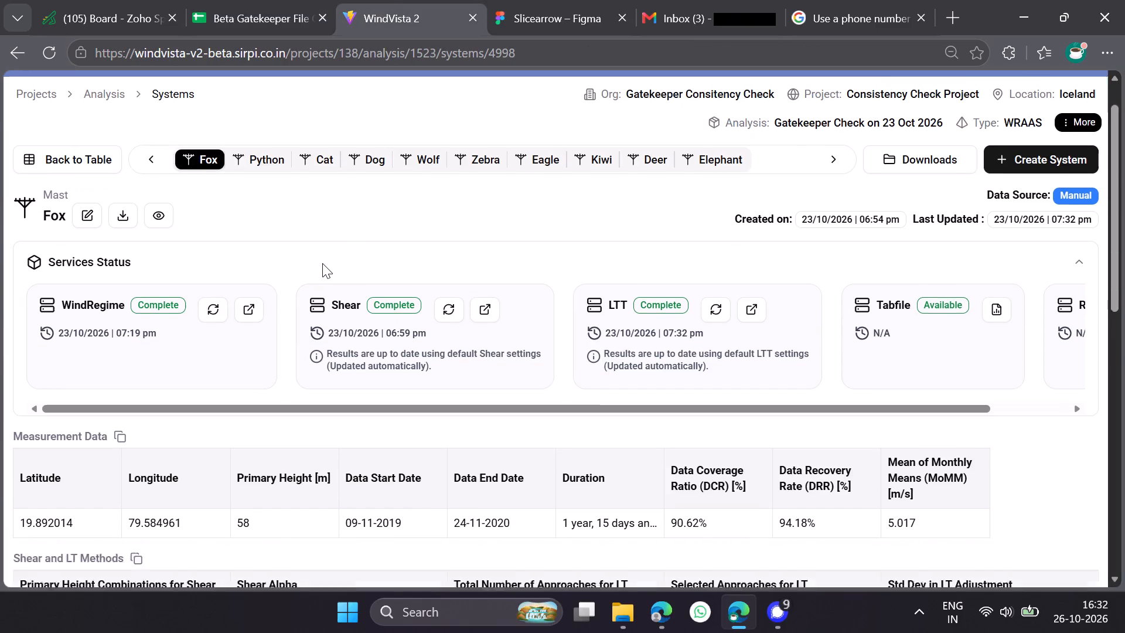
scroll(322, 263, down, 1)
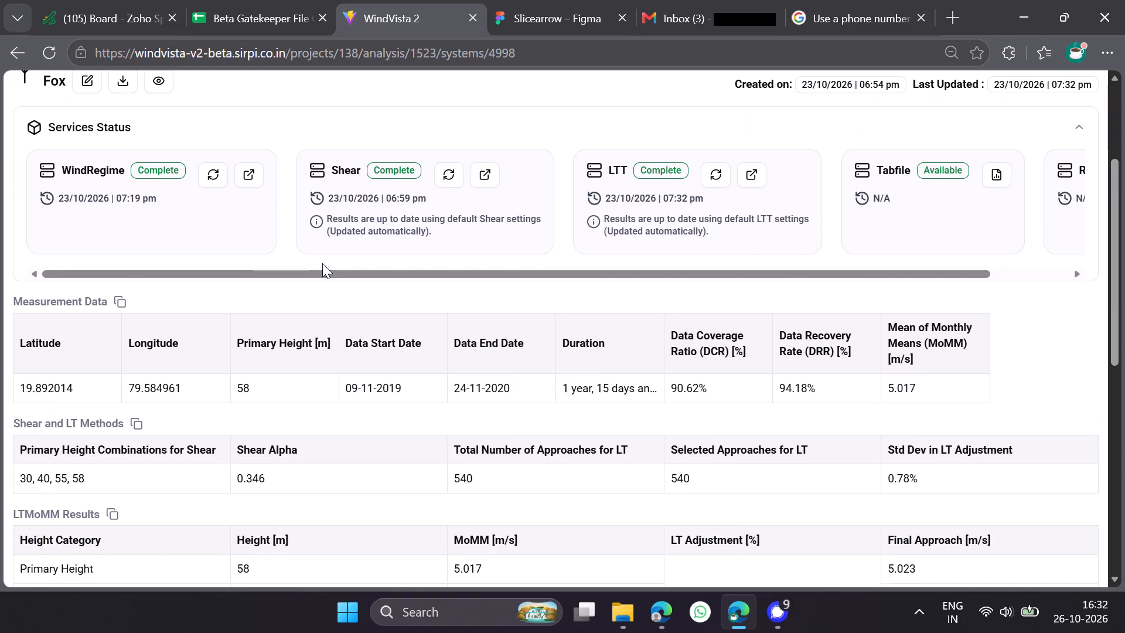
scroll(322, 263, down, 1)
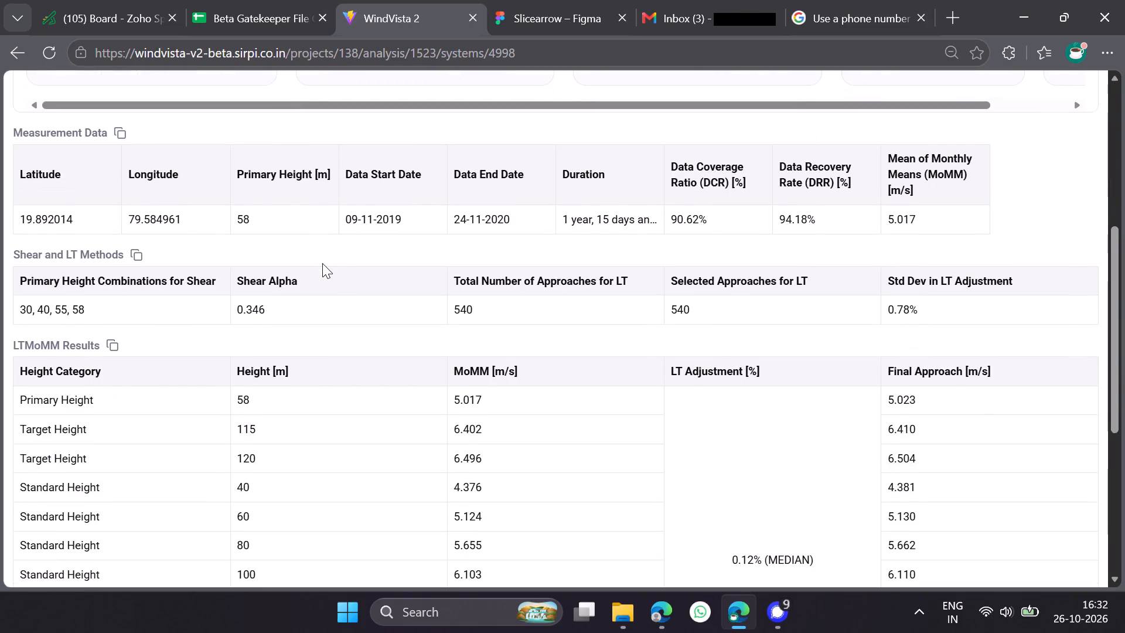
scroll(322, 263, down, 1)
click(223, 0)
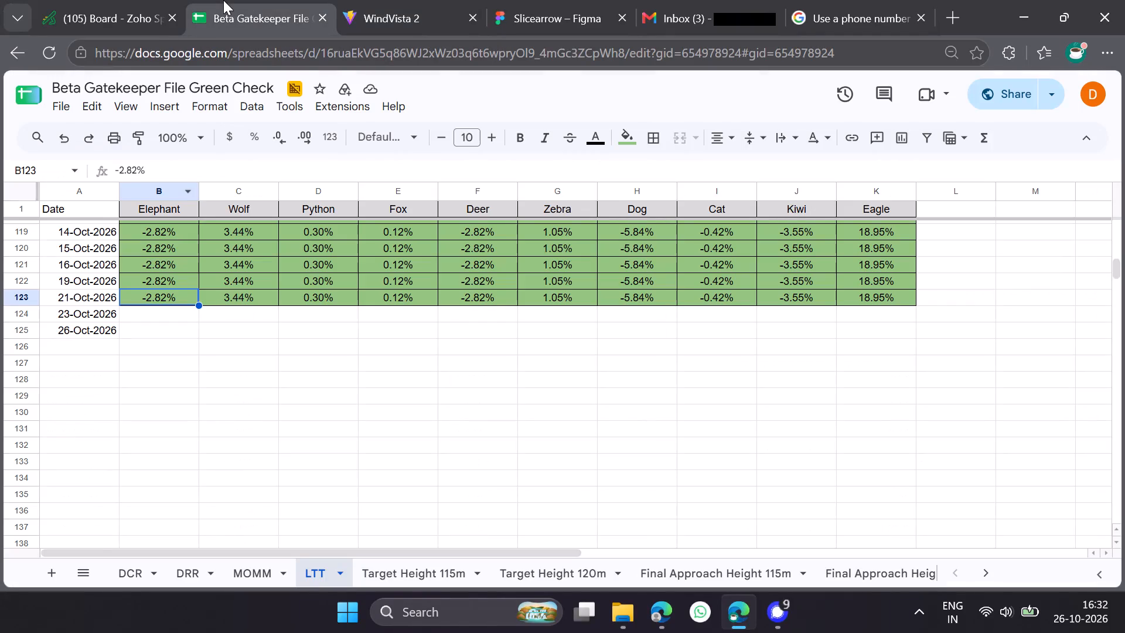
click(380, 0)
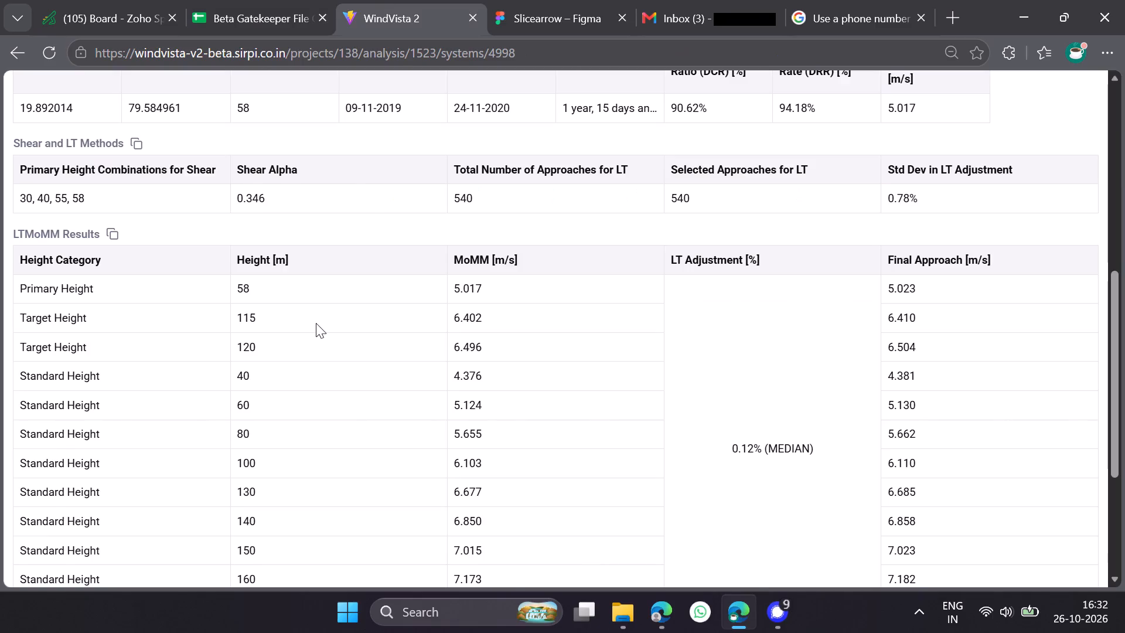
scroll(316, 323, up, 3)
click(268, 108)
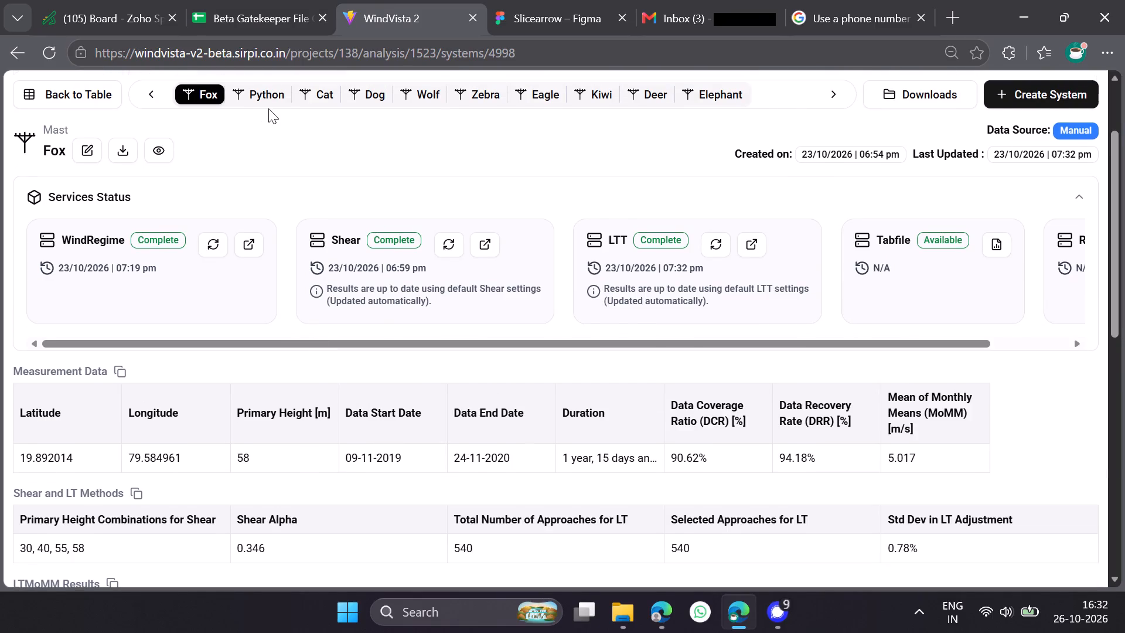
click(274, 98)
scroll(483, 346, down, 3)
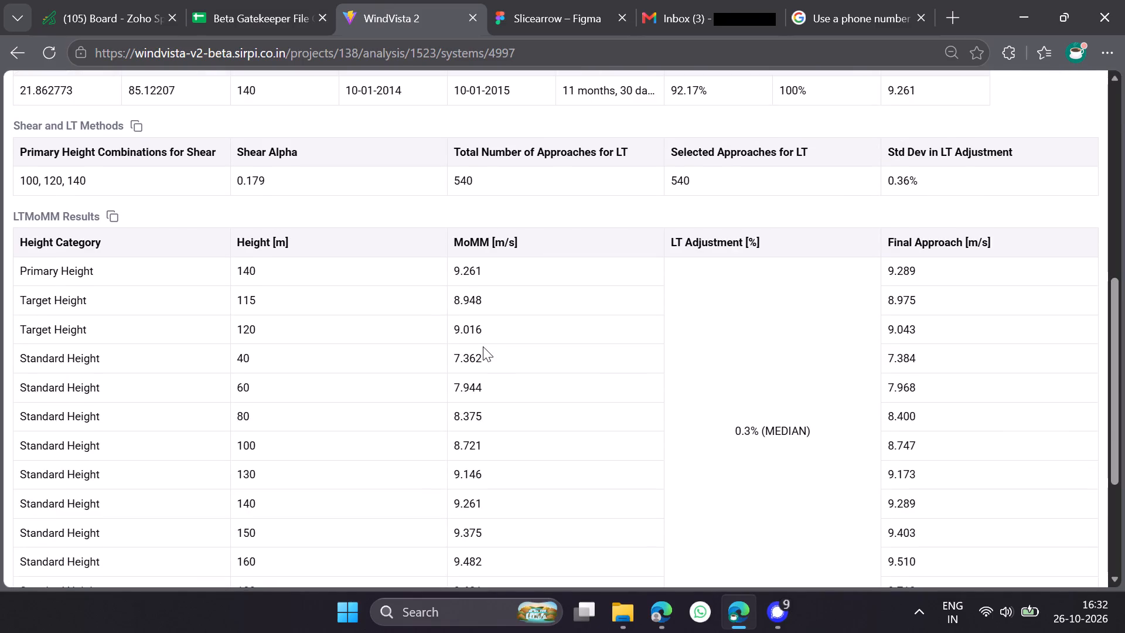
click(258, 0)
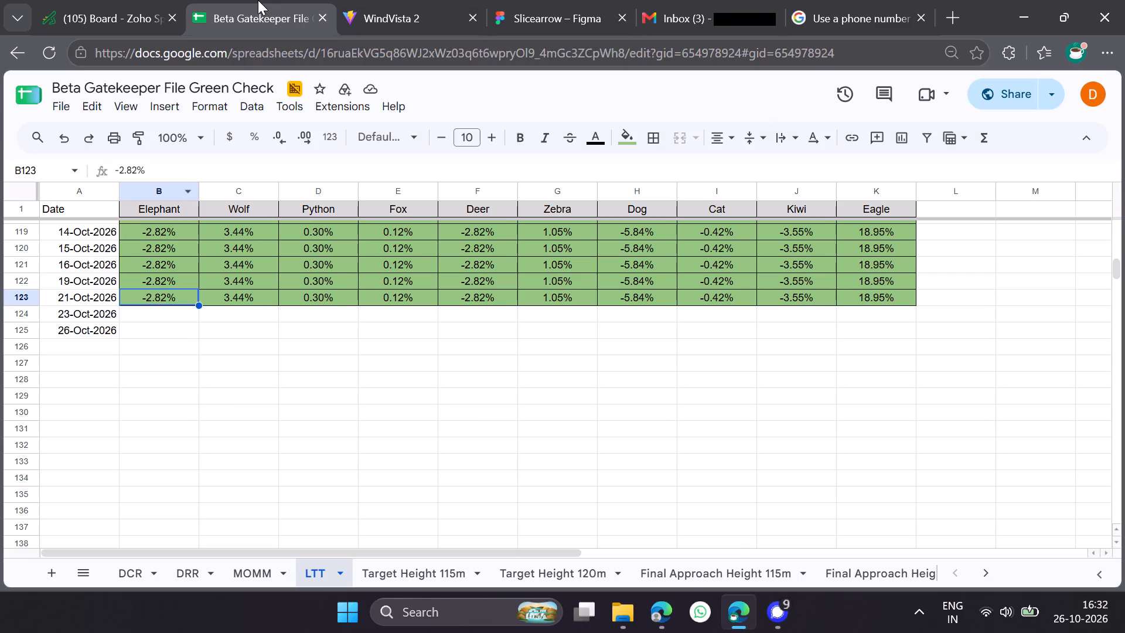
click(337, 0)
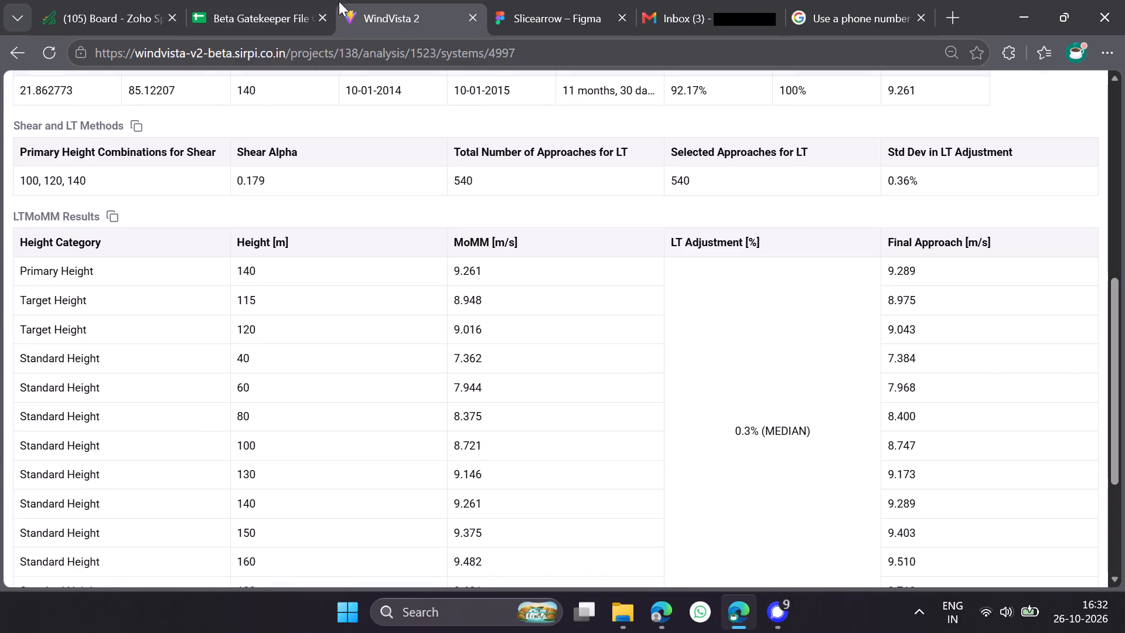
Compare the LT Adjustment of the Cat and Dog masts in WindVista with their columns in the LTT sheet.
scroll(302, 266, up, 2)
scroll(332, 171, up, 1)
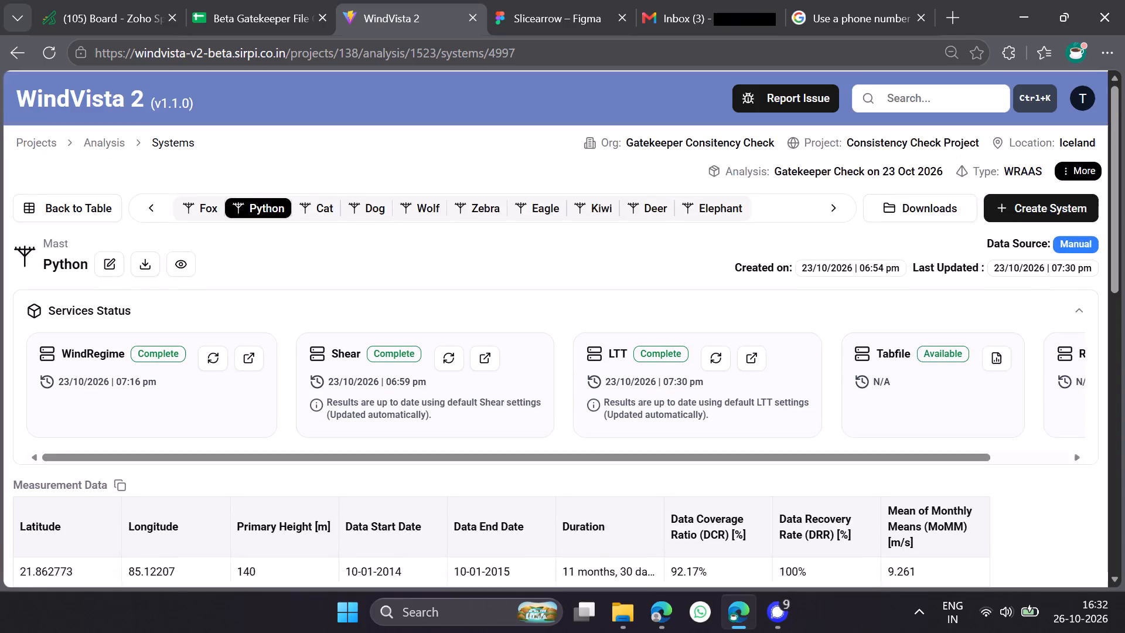
scroll(332, 171, up, 1)
click(299, 199)
scroll(547, 377, down, 1)
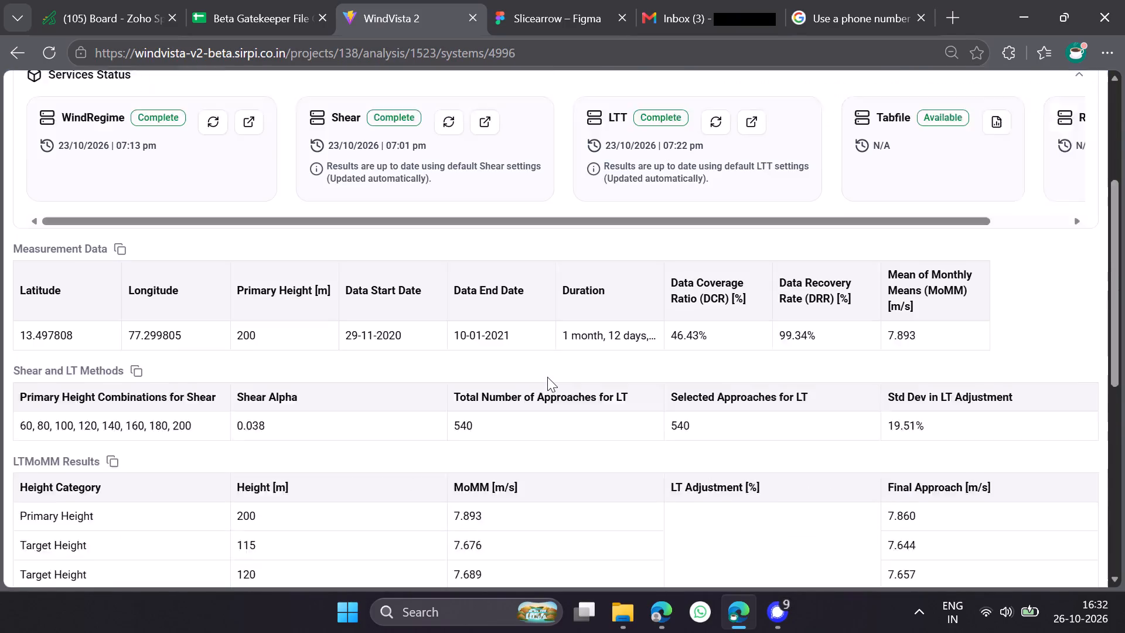
scroll(547, 377, down, 3)
scroll(547, 377, up, 5)
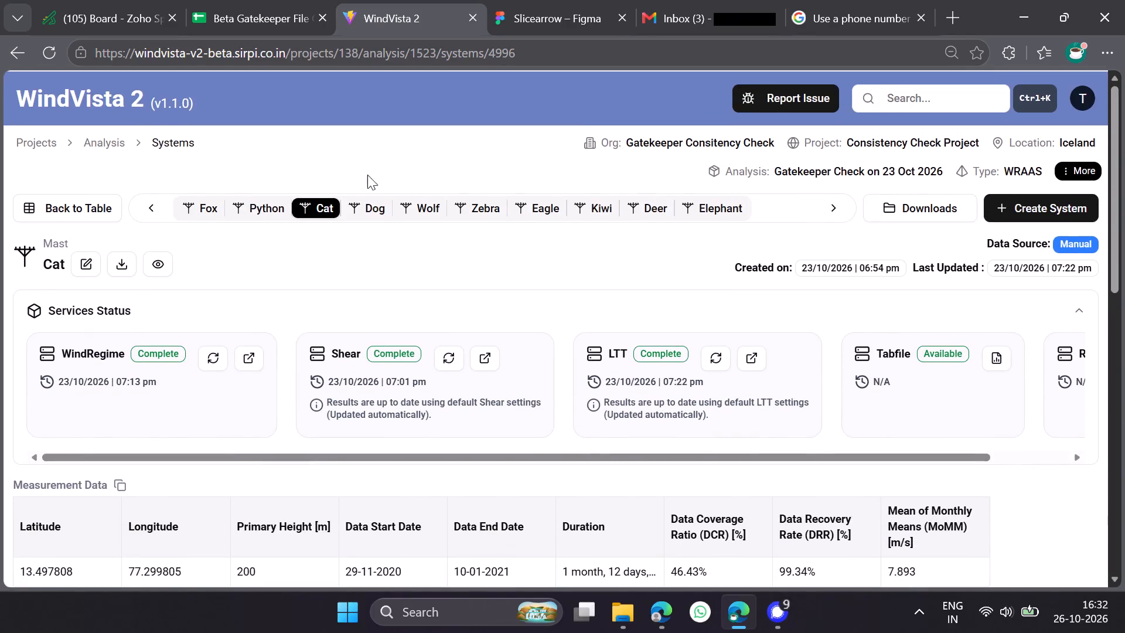
click(356, 203)
scroll(417, 339, down, 3)
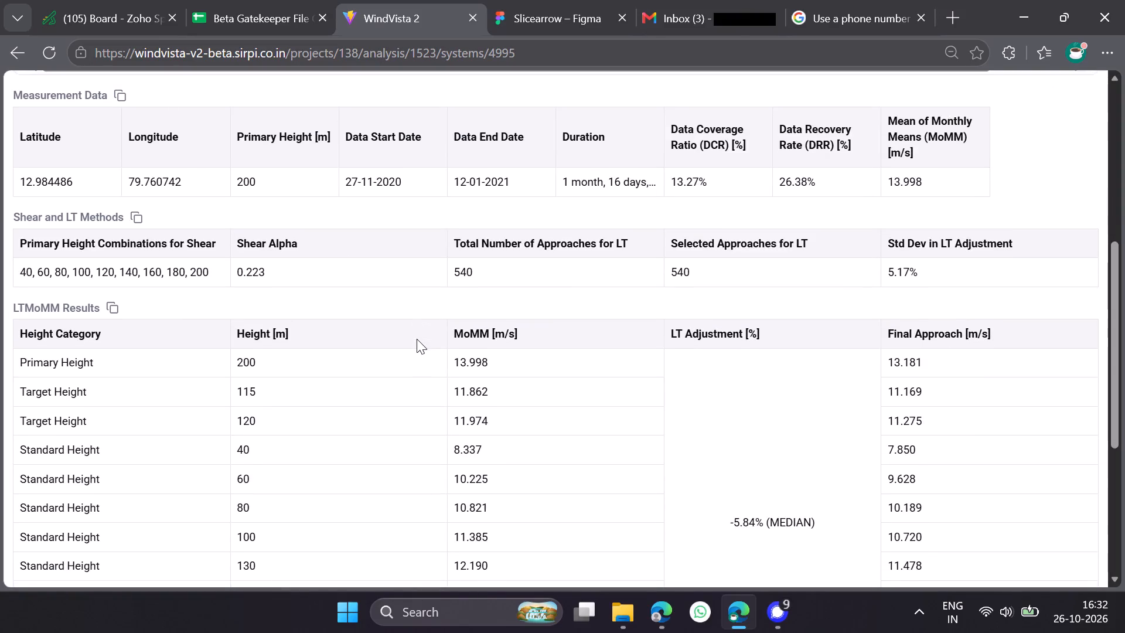
scroll(417, 339, up, 3)
click(278, 0)
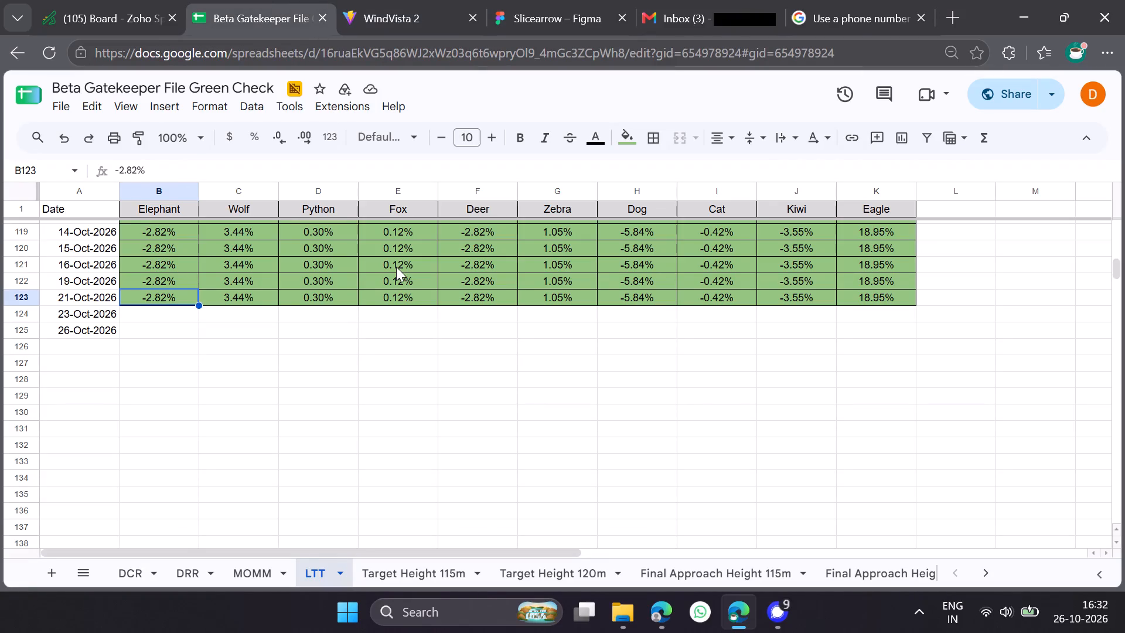
click(358, 0)
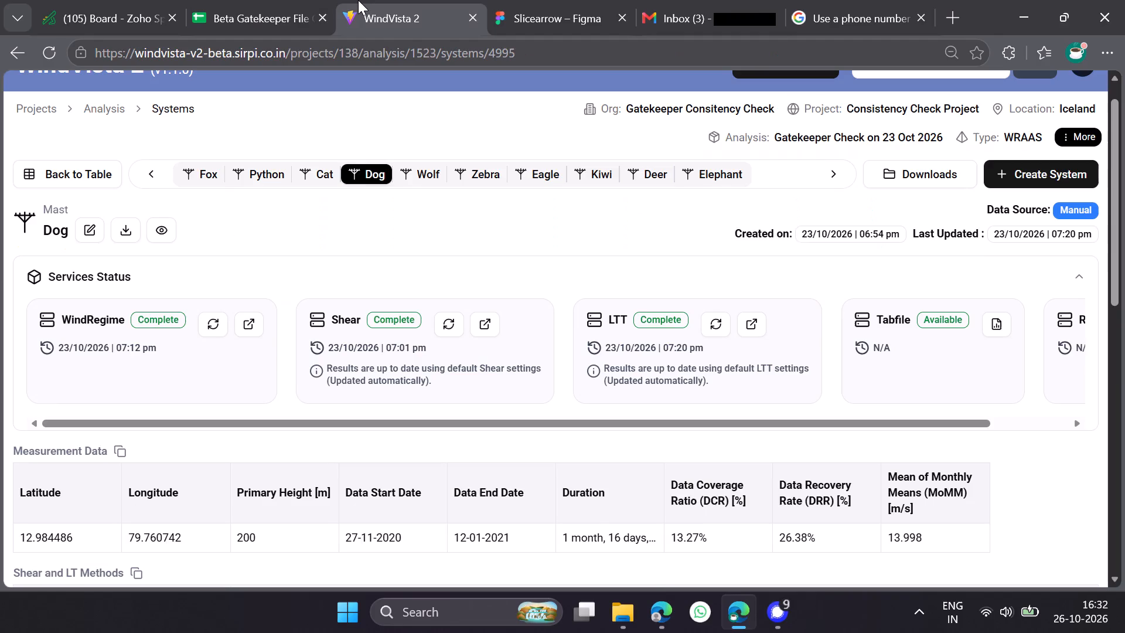
scroll(441, 367, down, 1)
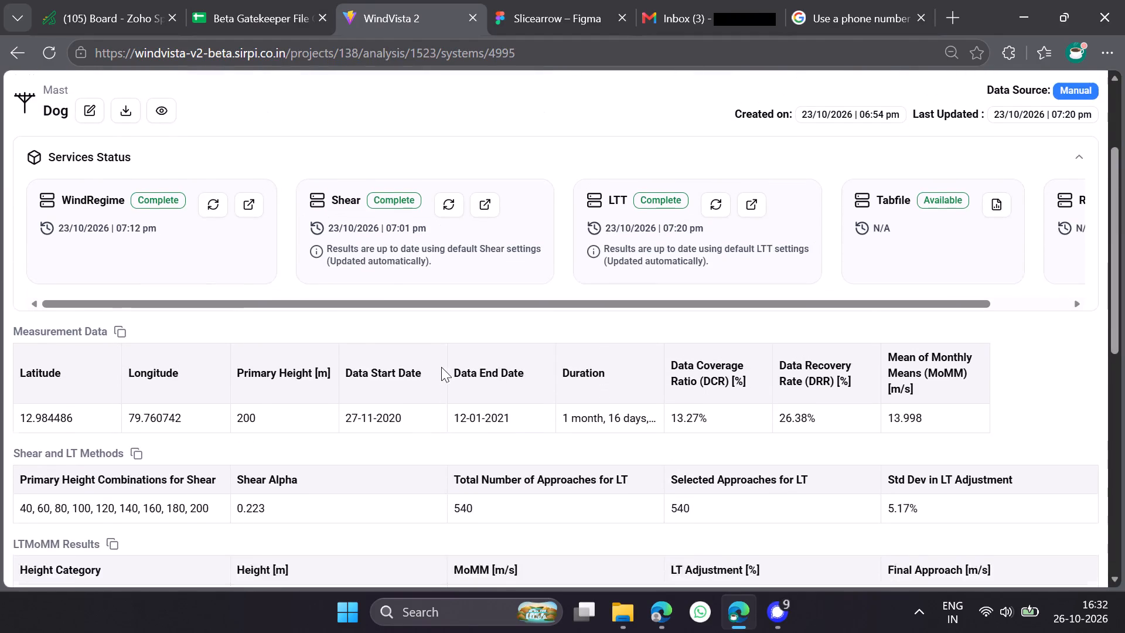
Compare the LT Adjustment of the Wolf and Zebra masts in WindVista with their columns in the LTT sheet.
scroll(361, 162, up, 1)
click(432, 206)
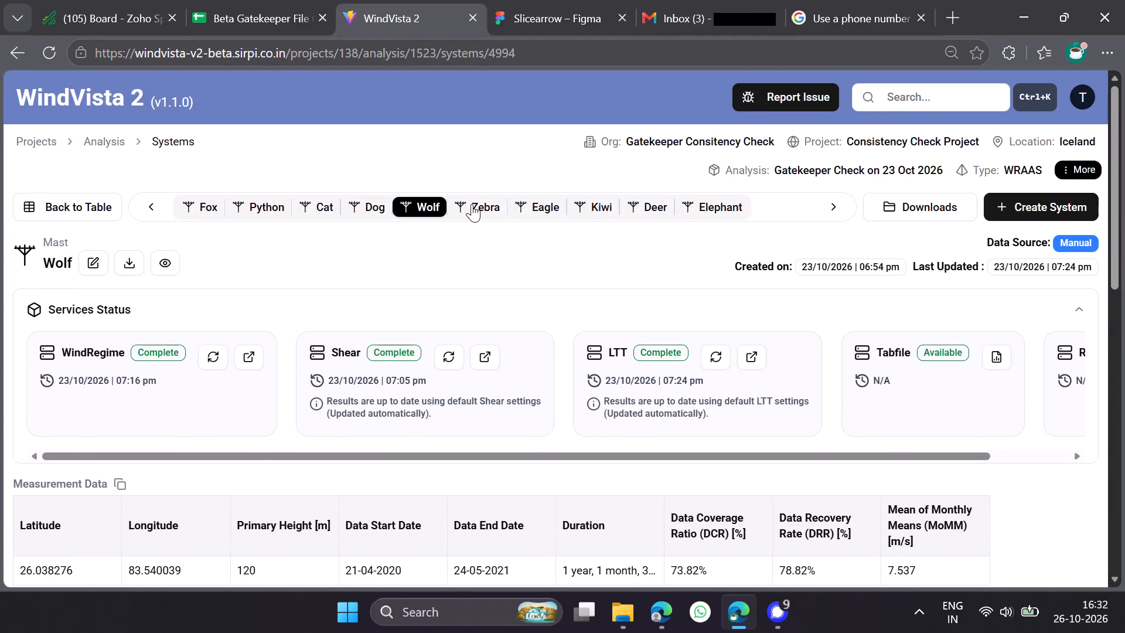
scroll(472, 204, down, 5)
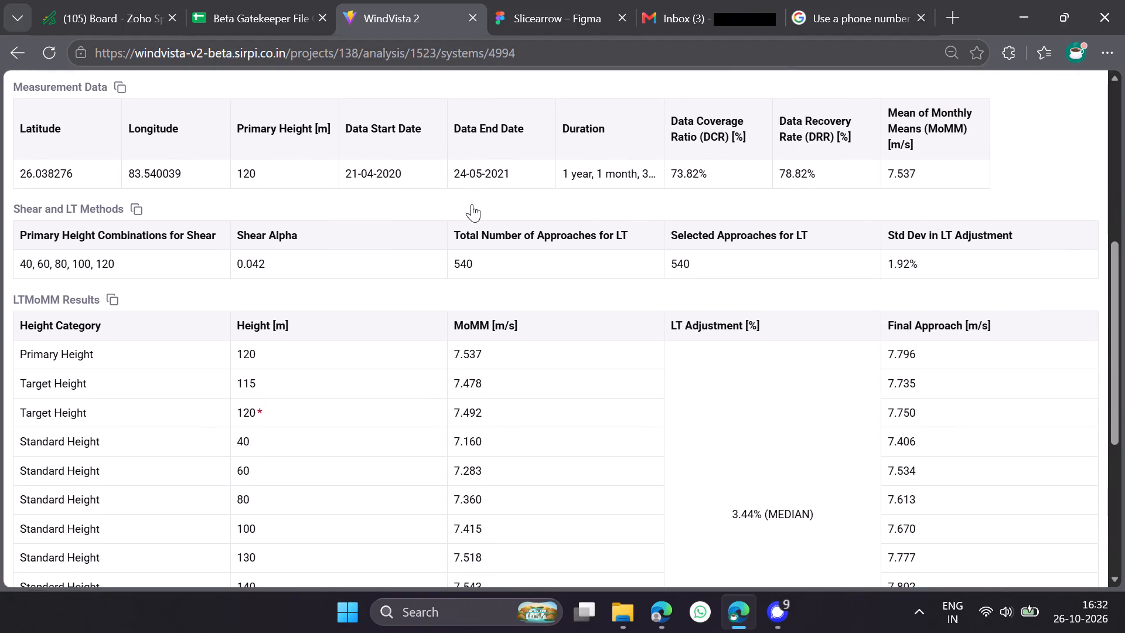
scroll(472, 204, up, 4)
click(468, 208)
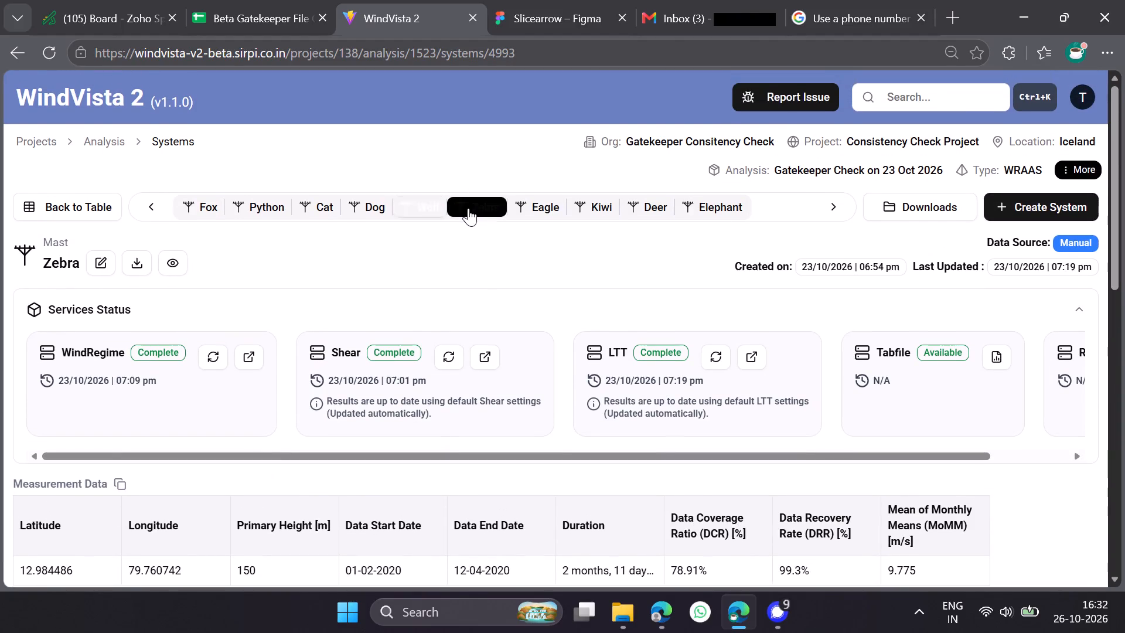
scroll(468, 208, down, 3)
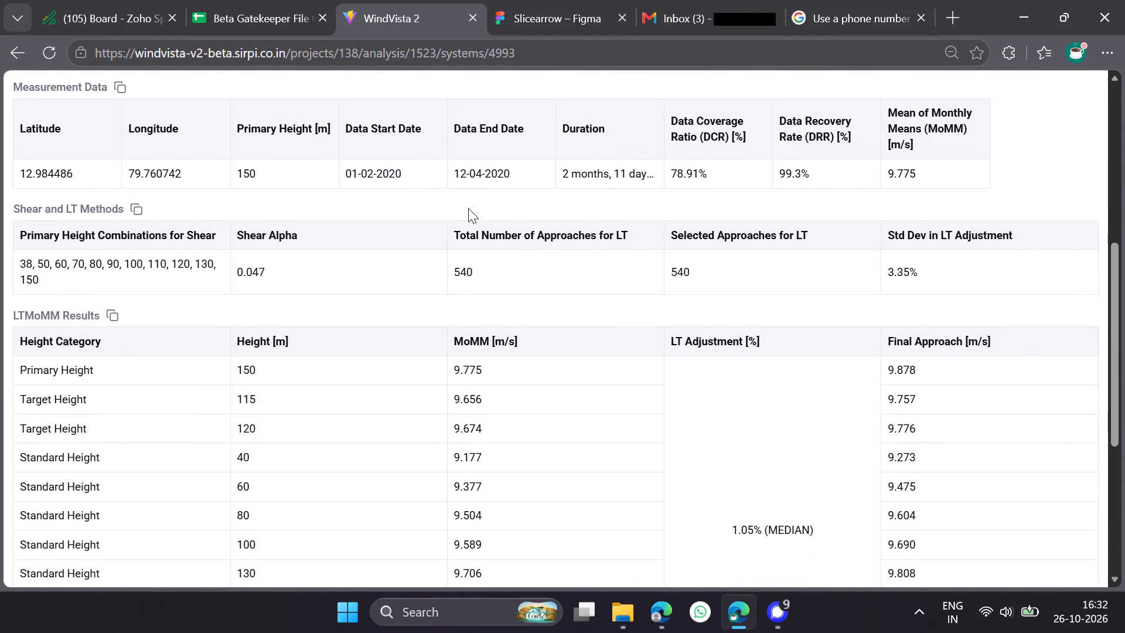
scroll(428, 162, up, 4)
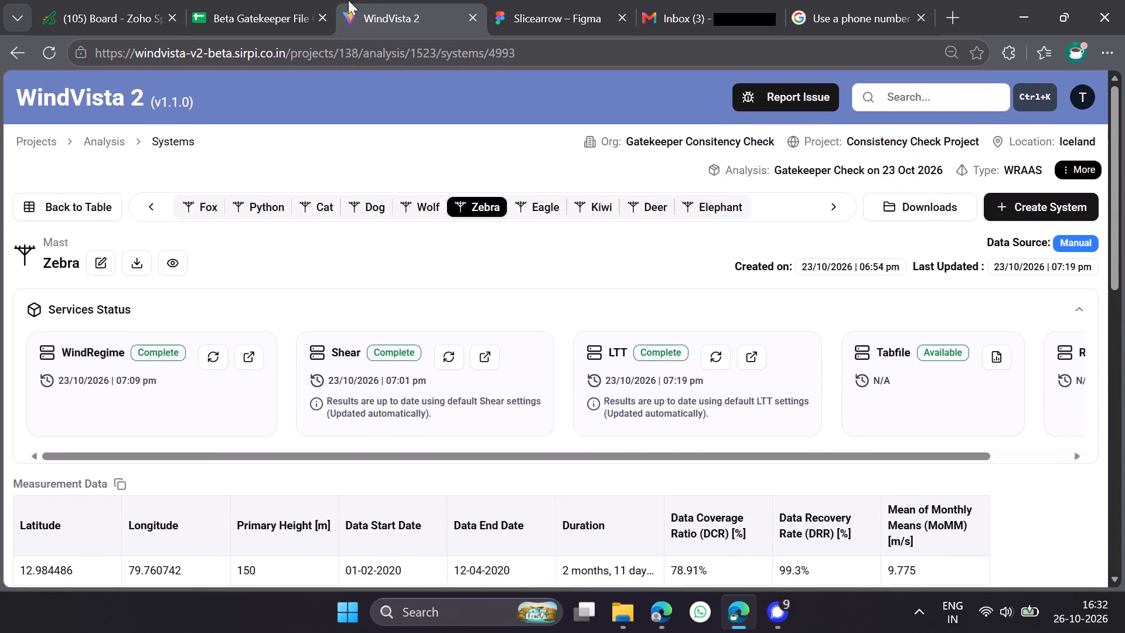
click(247, 0)
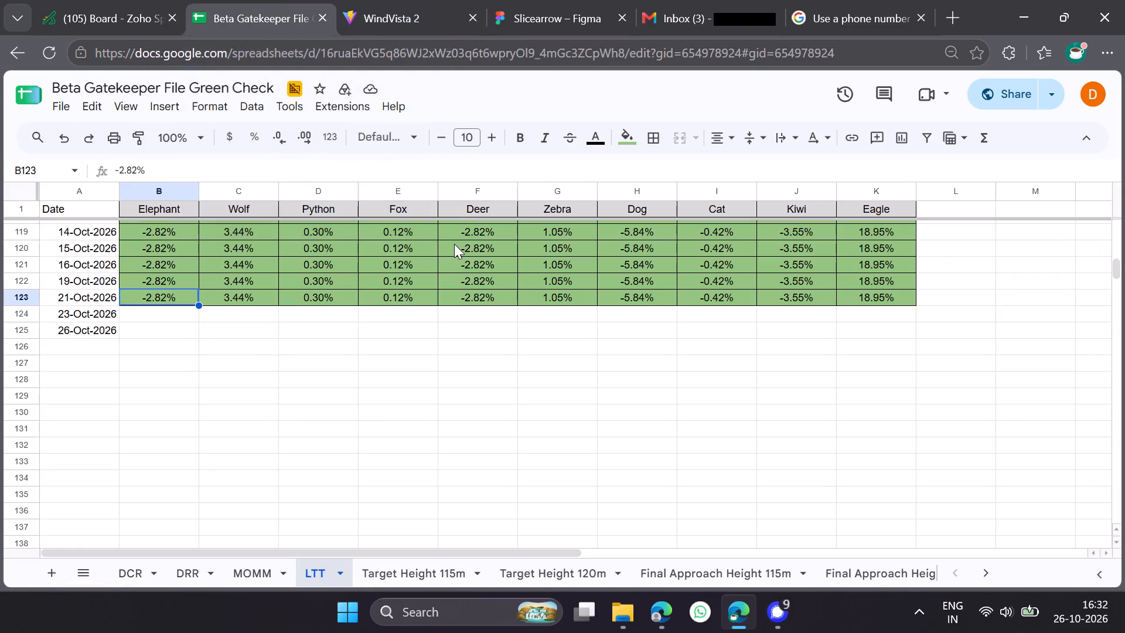
click(432, 0)
click(299, 0)
click(416, 0)
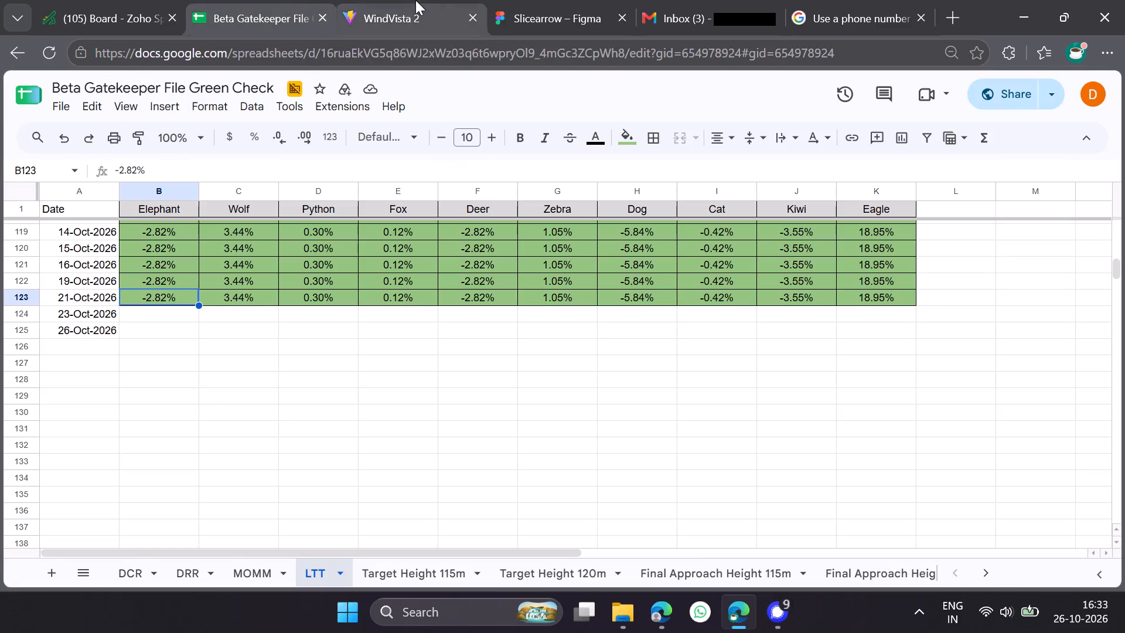
scroll(448, 376, down, 1)
click(228, 0)
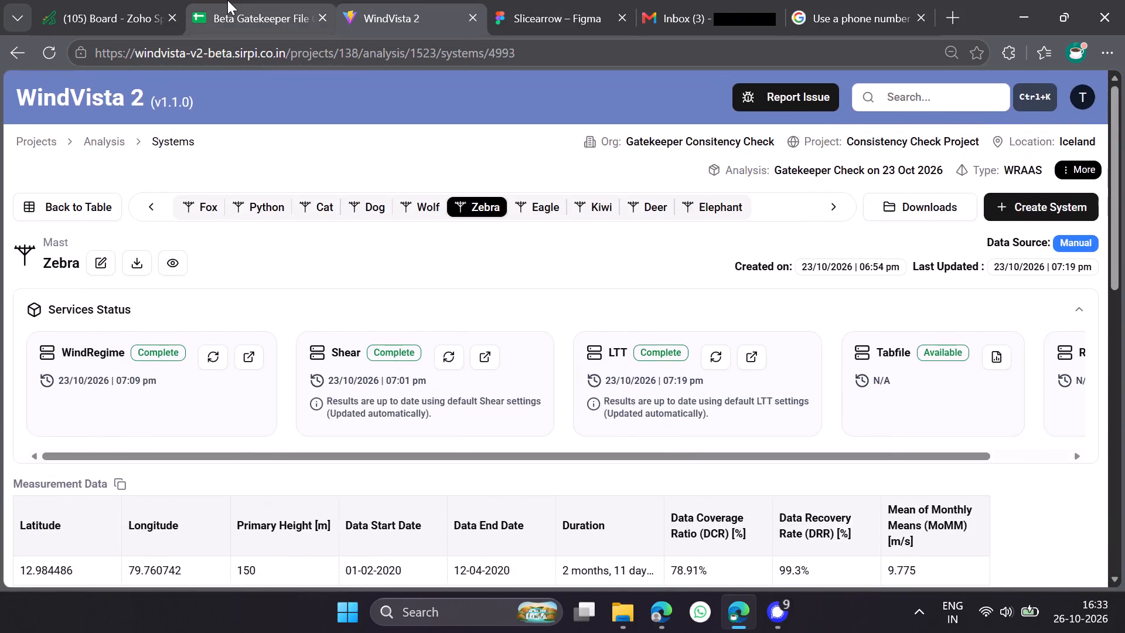
click(413, 0)
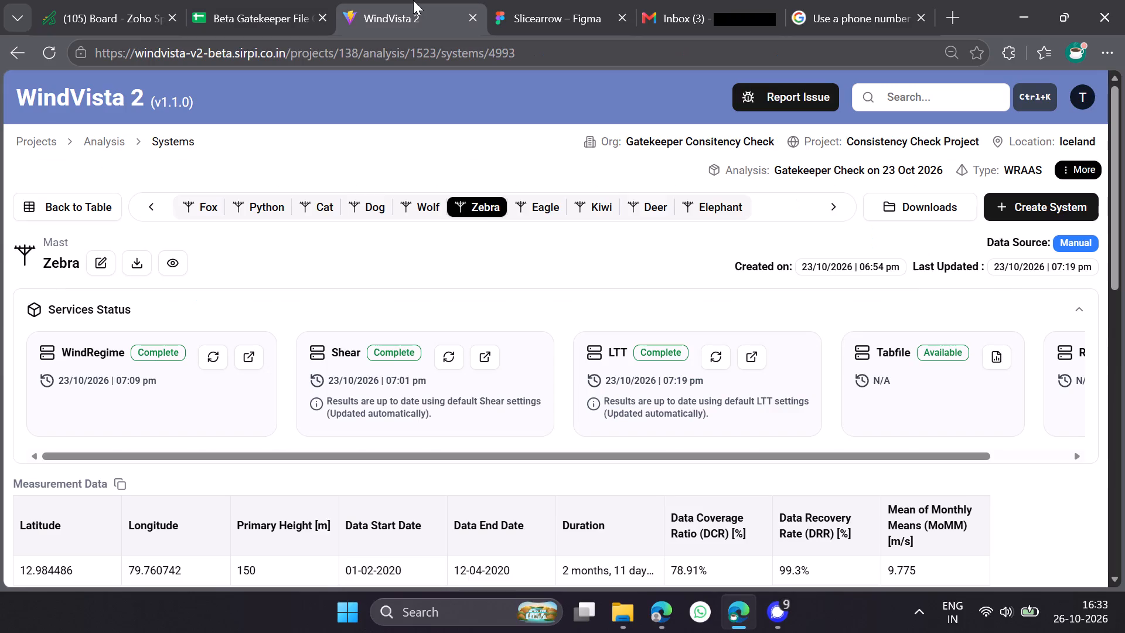
Compare the LT Adjustment of the Eagle and Kiwi masts in WindVista with their columns in the LTT sheet.
click(539, 192)
click(541, 209)
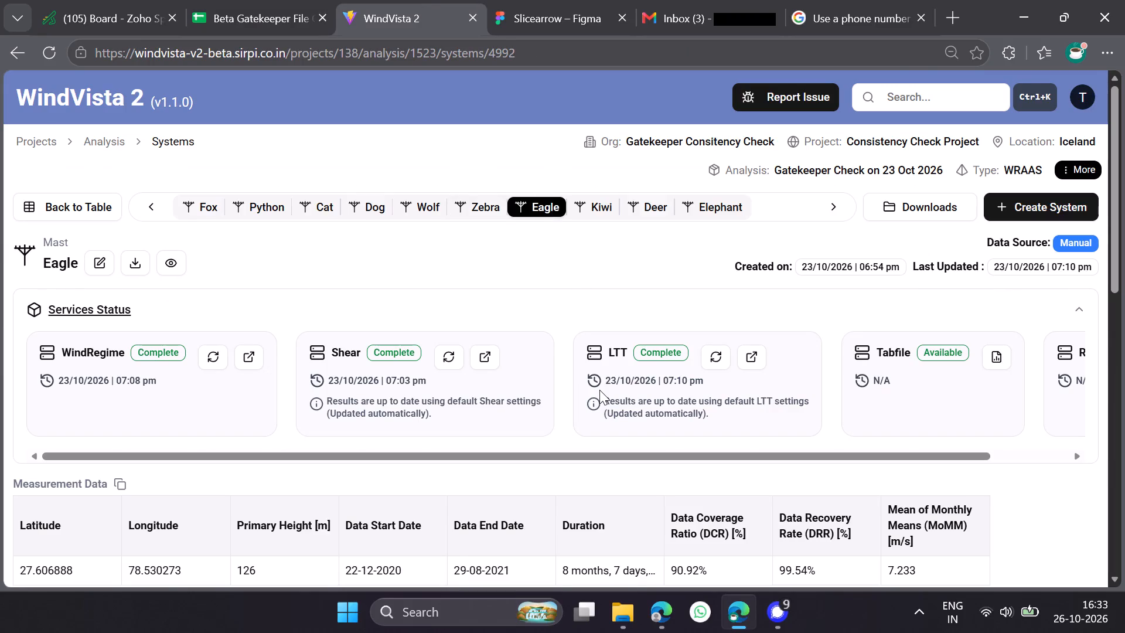
scroll(599, 390, down, 3)
scroll(599, 390, up, 1)
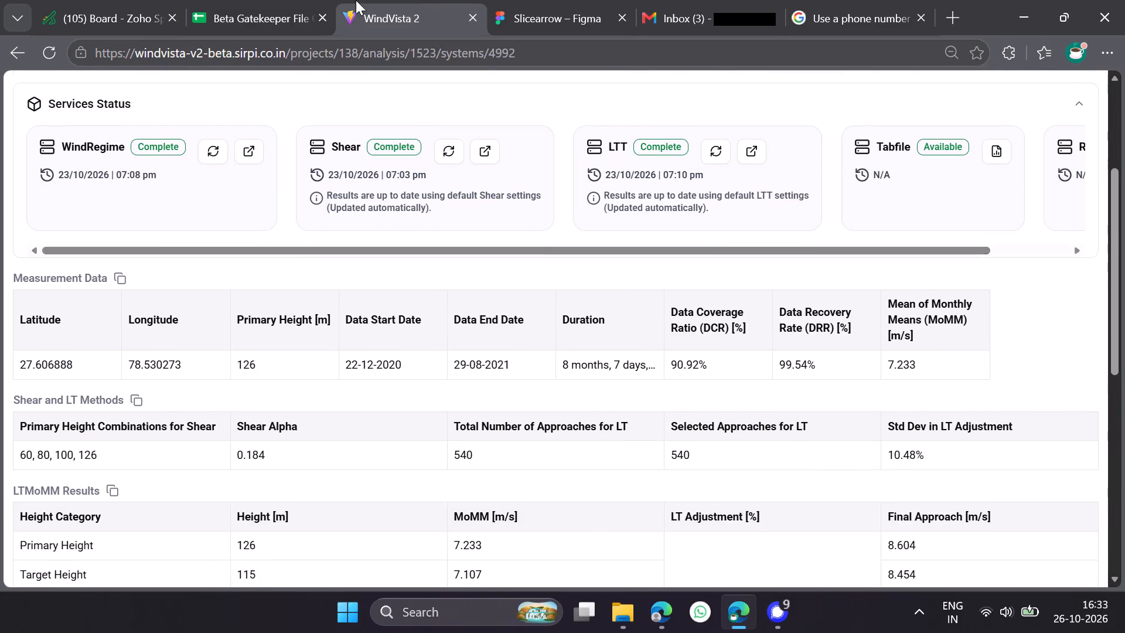
click(311, 0)
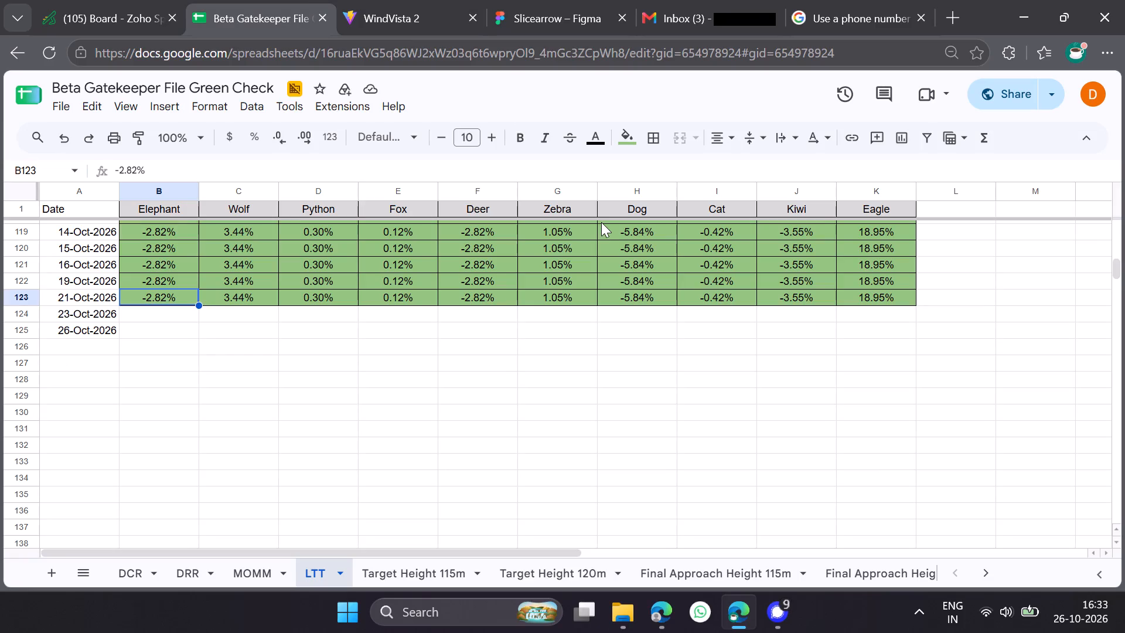
click(462, 0)
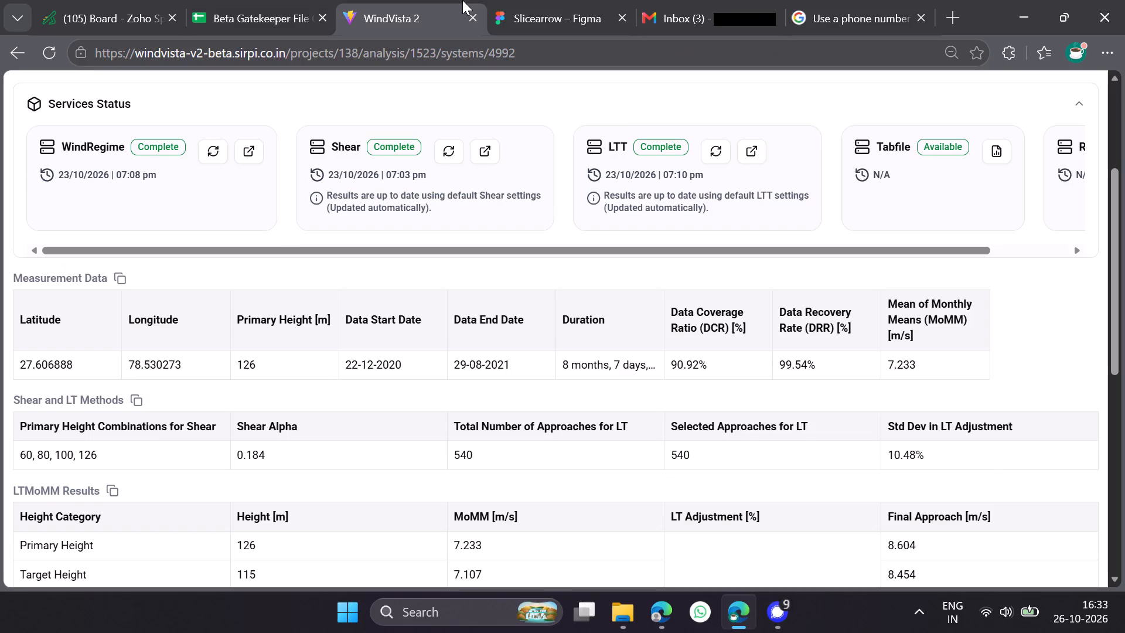
scroll(562, 335, up, 2)
click(621, 208)
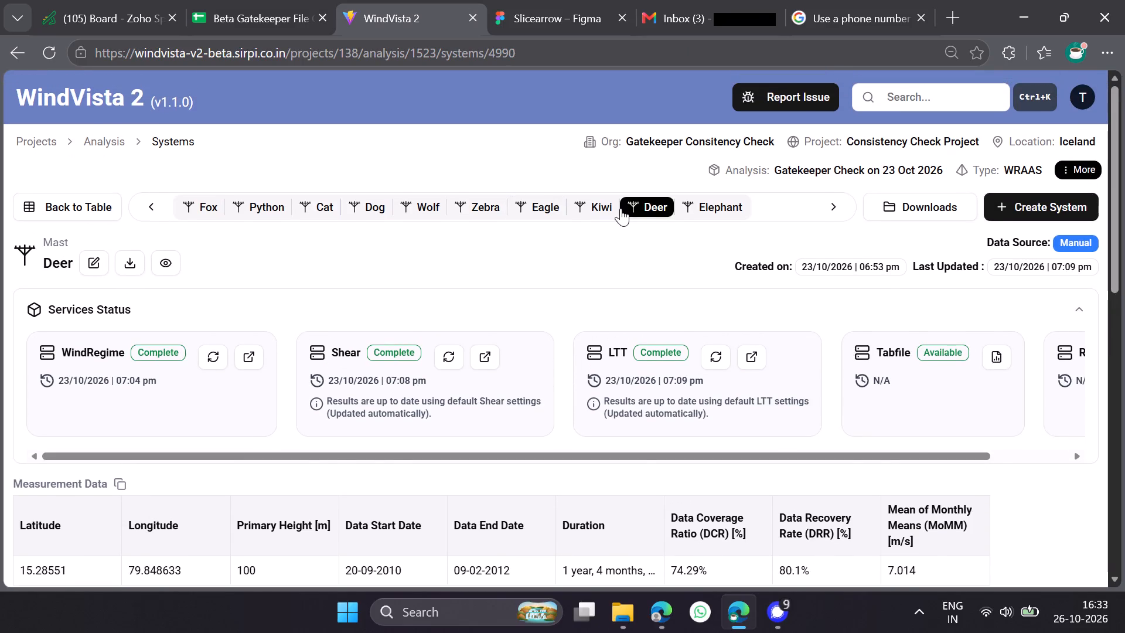
click(595, 209)
scroll(574, 401, down, 3)
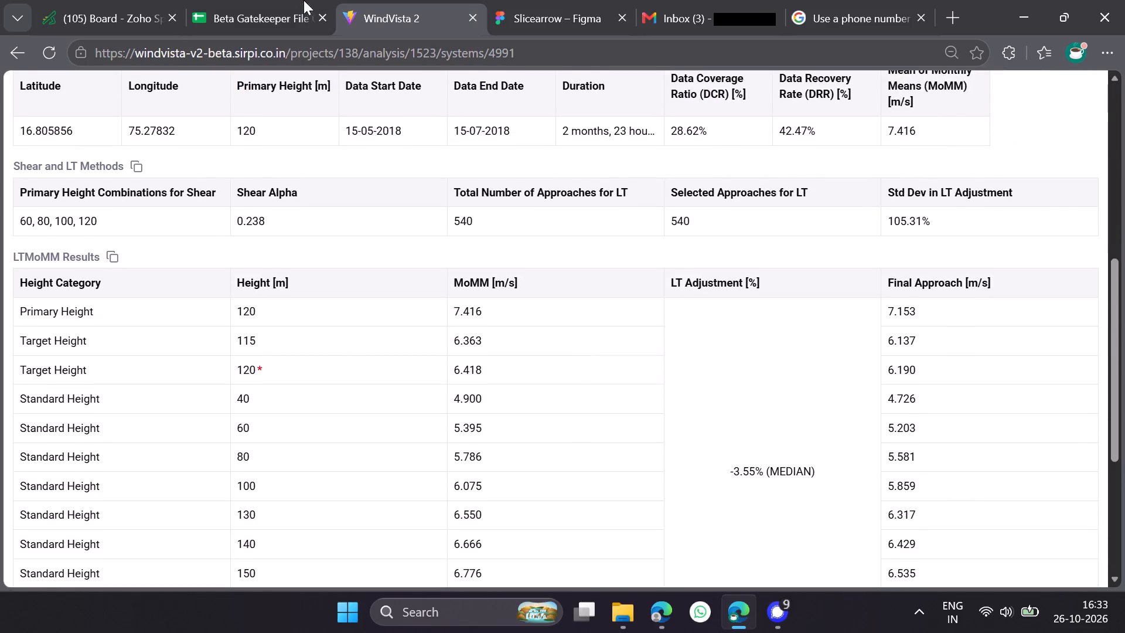
click(304, 0)
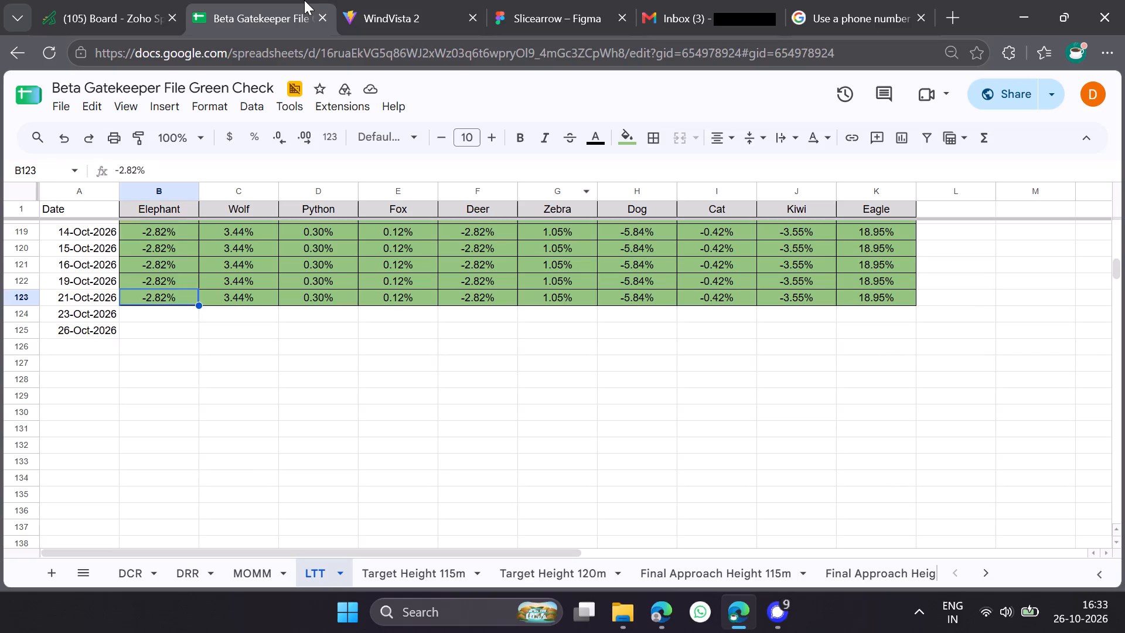
Compare the LT Adjustment of the Deer and Elephant masts in WindVista with their columns in the LTT sheet.
click(397, 0)
scroll(553, 198, up, 4)
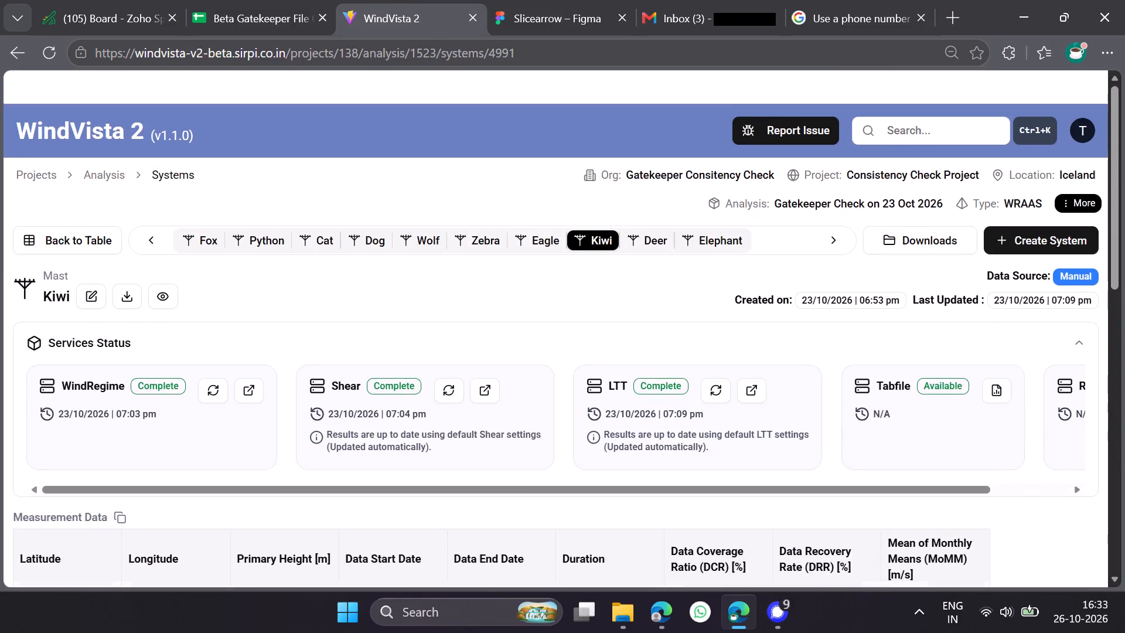
click(649, 202)
scroll(641, 370, down, 3)
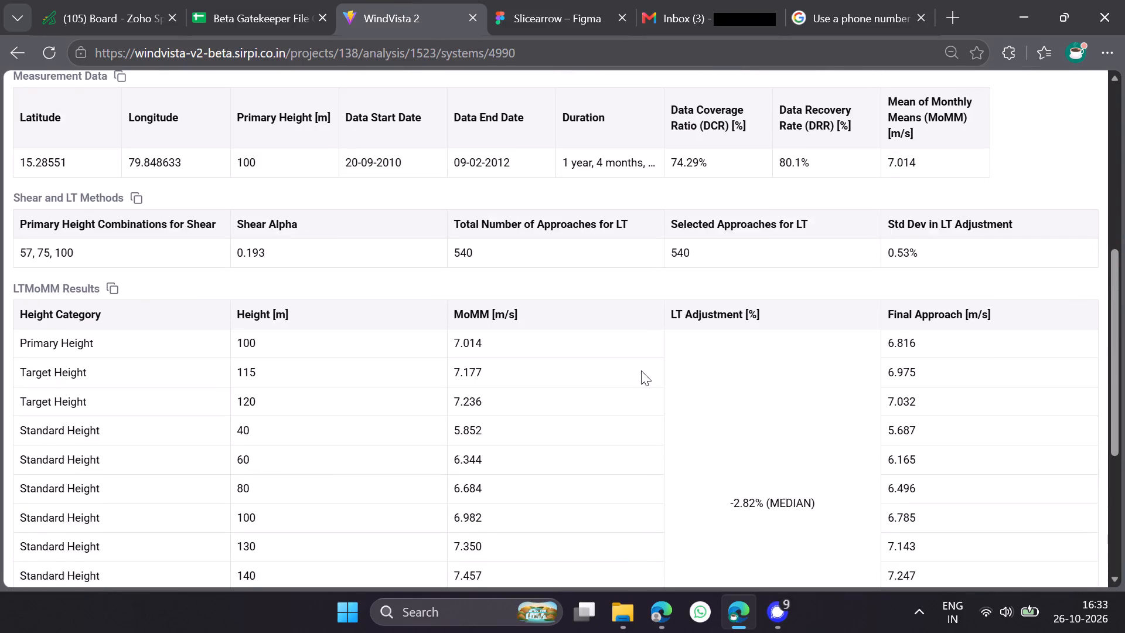
scroll(641, 370, up, 2)
click(708, 155)
scroll(697, 321, down, 1)
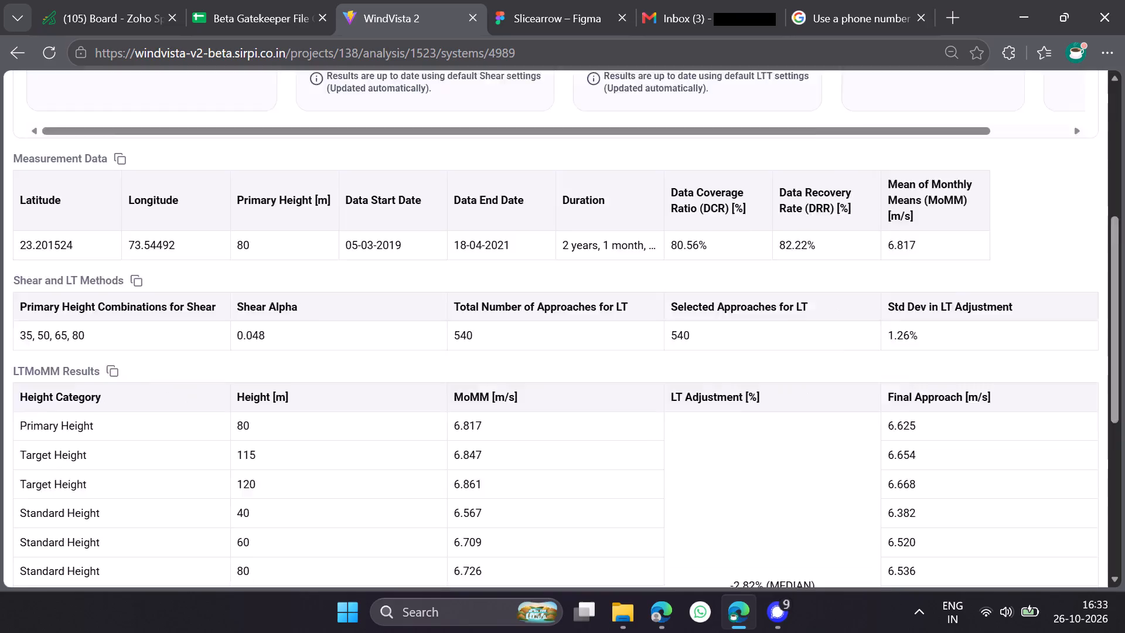
scroll(697, 321, down, 2)
click(257, 0)
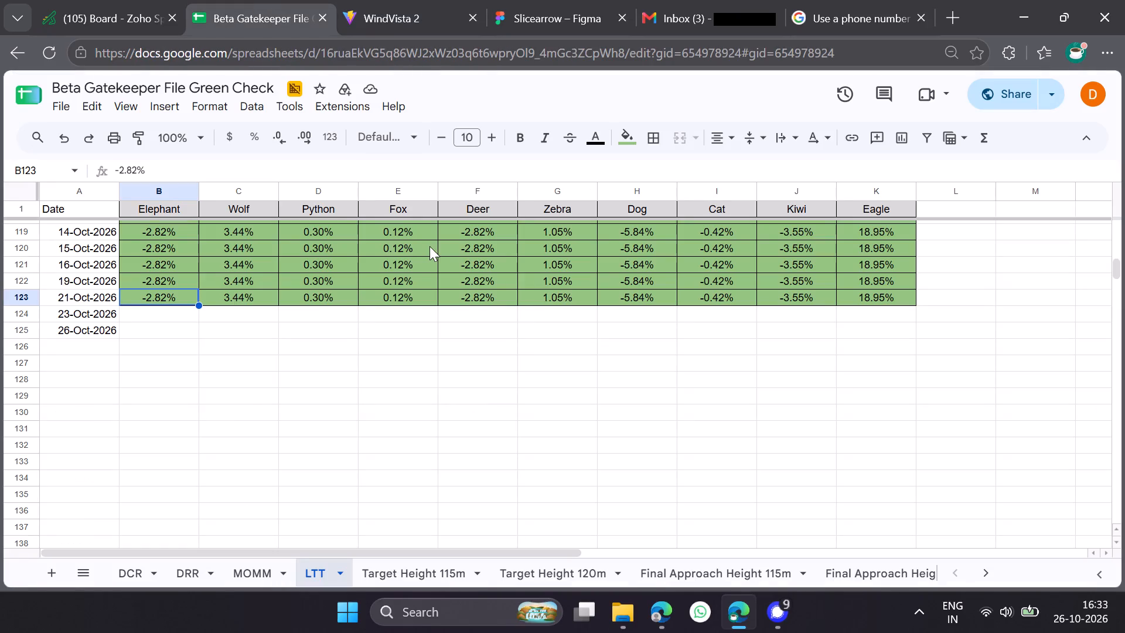
Copy the 21-Oct-2026 values of all ten masts, Elephant to Eagle, into the 23-Oct-2026 row of the LTT sheet.
drag(174, 295, 690, 328)
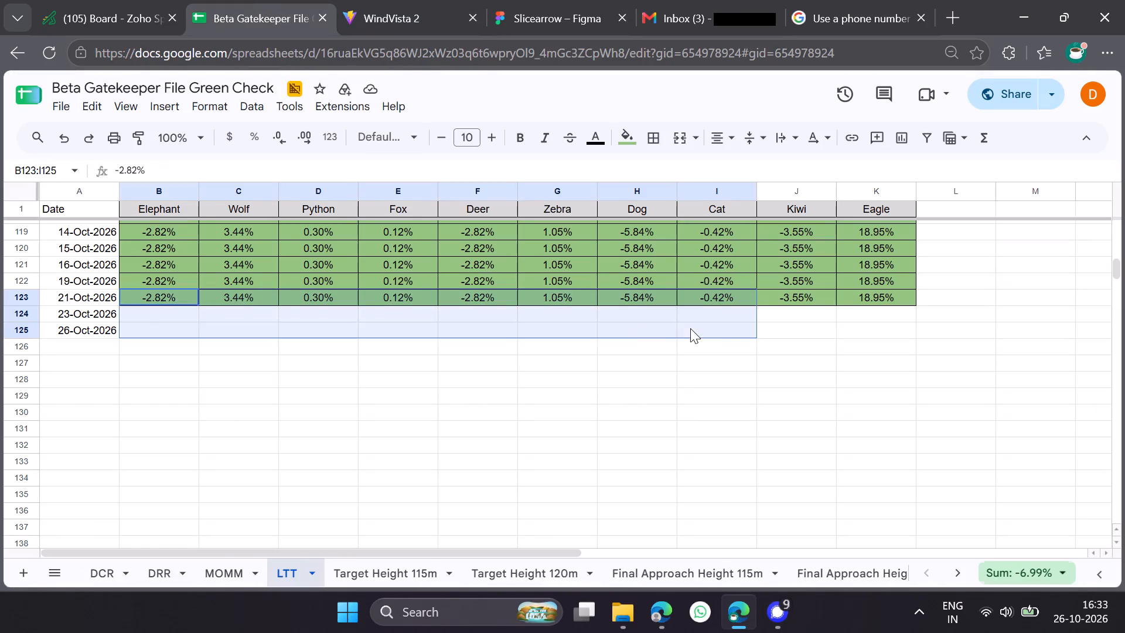
drag(690, 328, 865, 298)
key(ctrl+c)
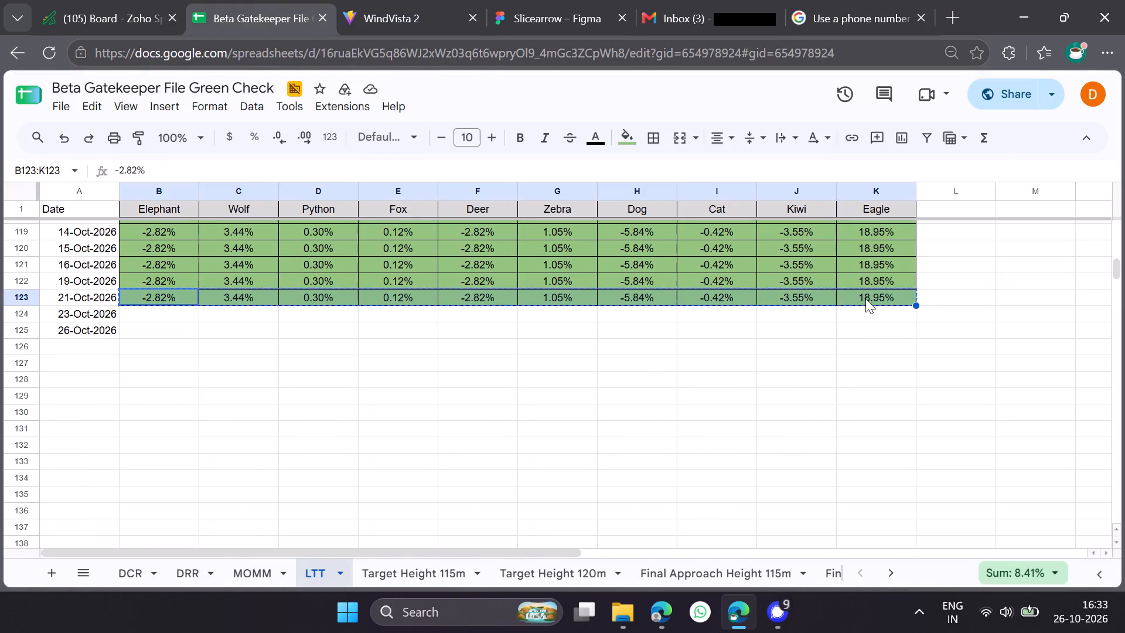
drag(172, 314, 880, 333)
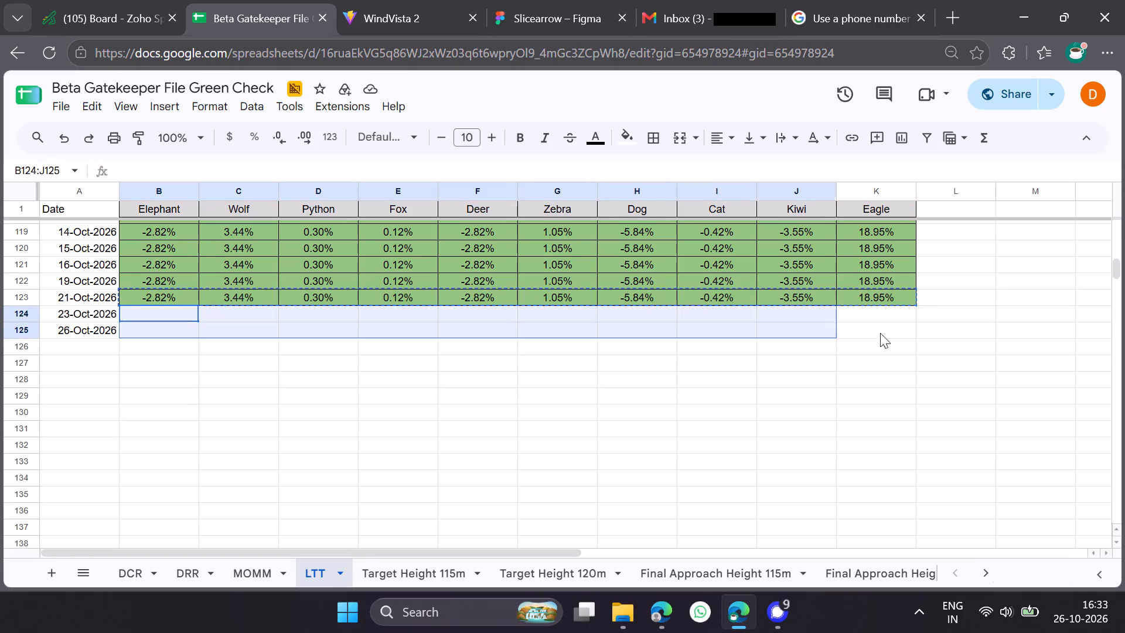
drag(880, 333, 905, 316)
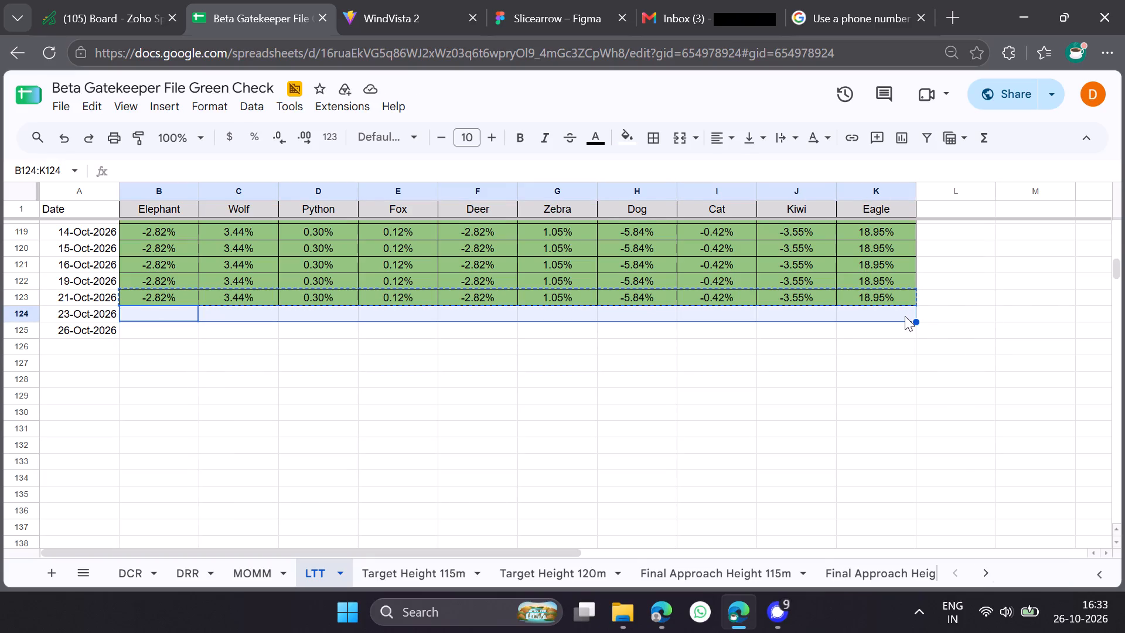
key(ctrl+v)
click(723, 375)
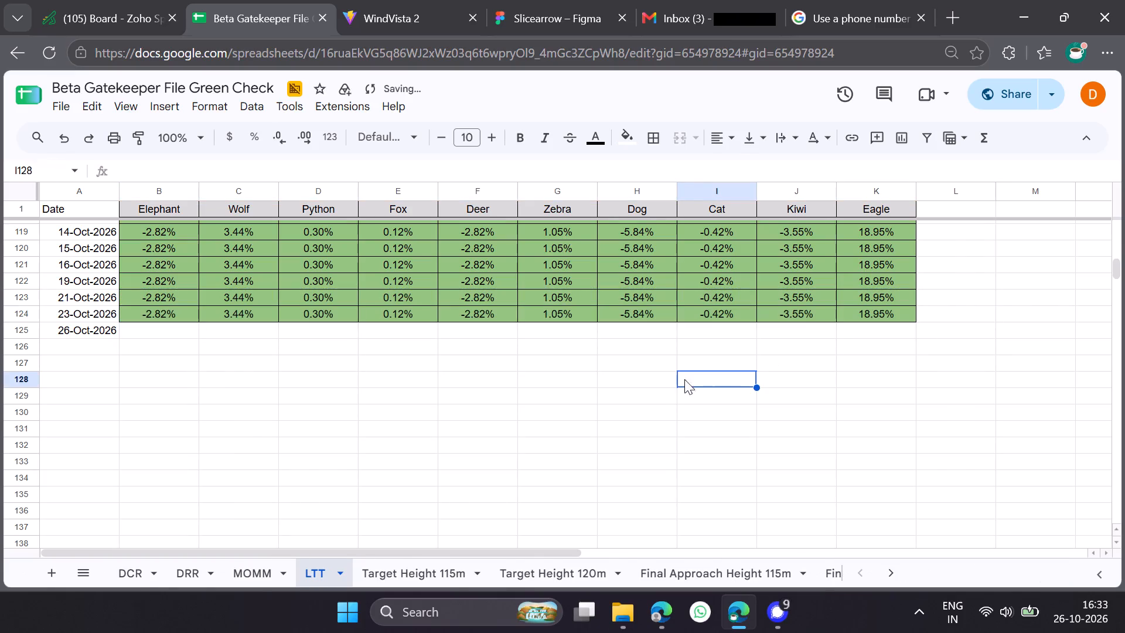
Add the date 23-Oct-2026 below the 21-Oct-2026 row in the Target Height 115m sheet.
click(391, 577)
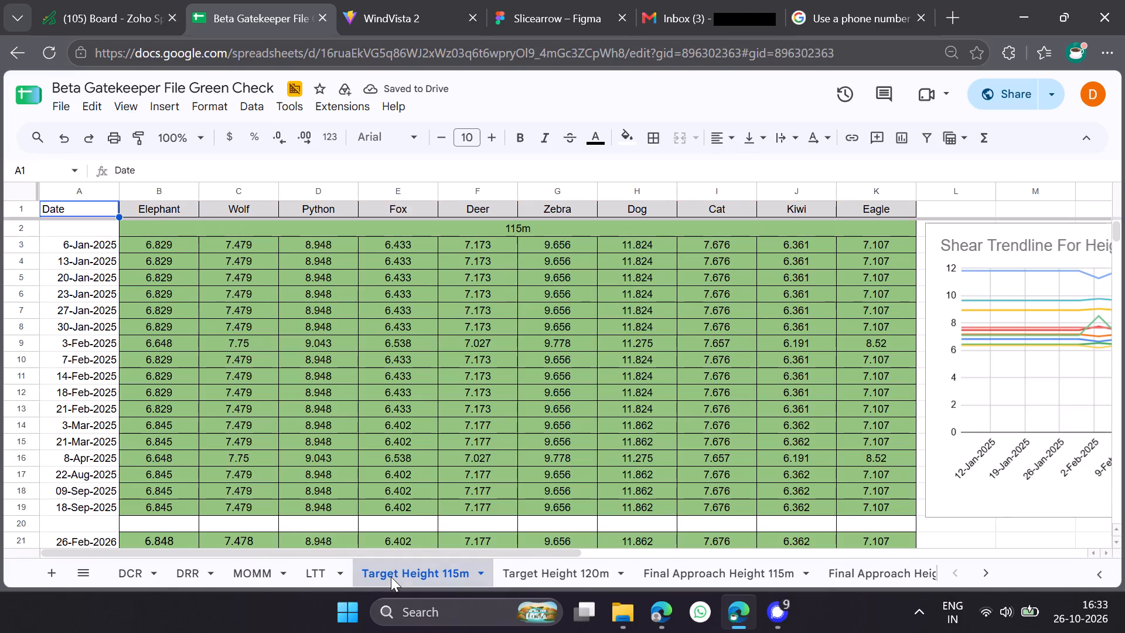
scroll(539, 418, down, 20)
scroll(539, 418, down, 5)
scroll(539, 418, up, 2)
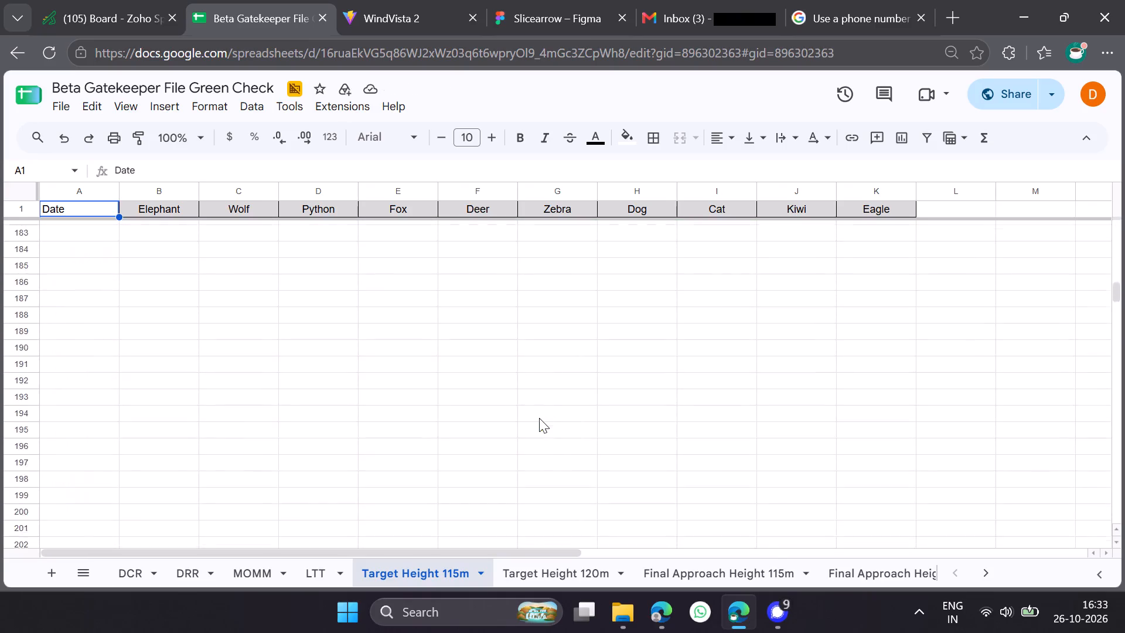
scroll(539, 418, up, 5)
scroll(539, 418, down, 1)
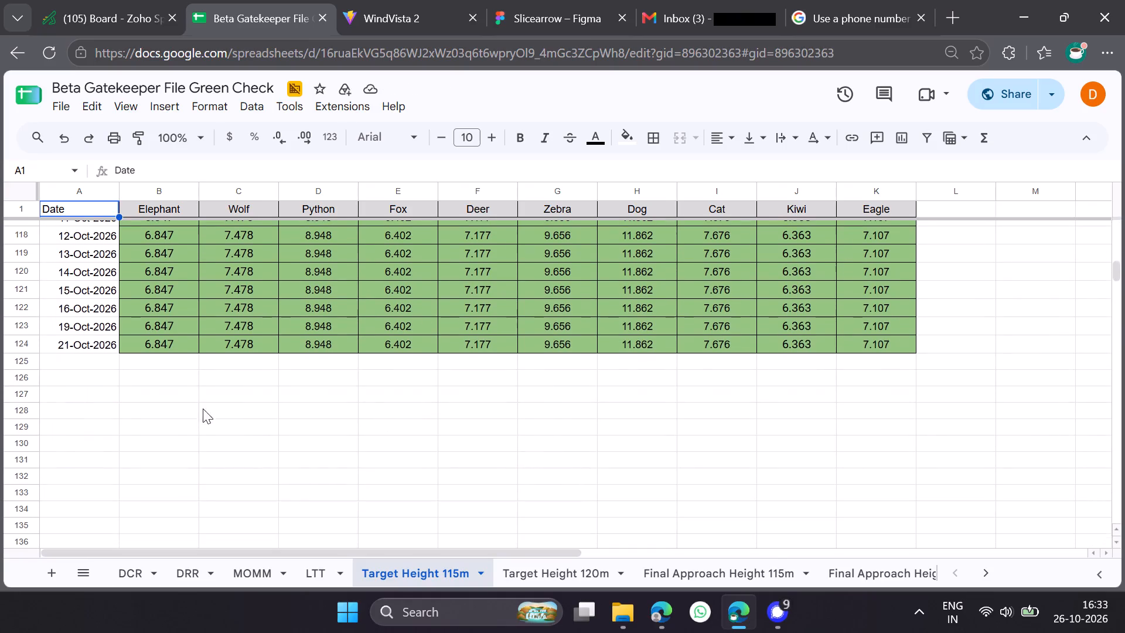
click(98, 363)
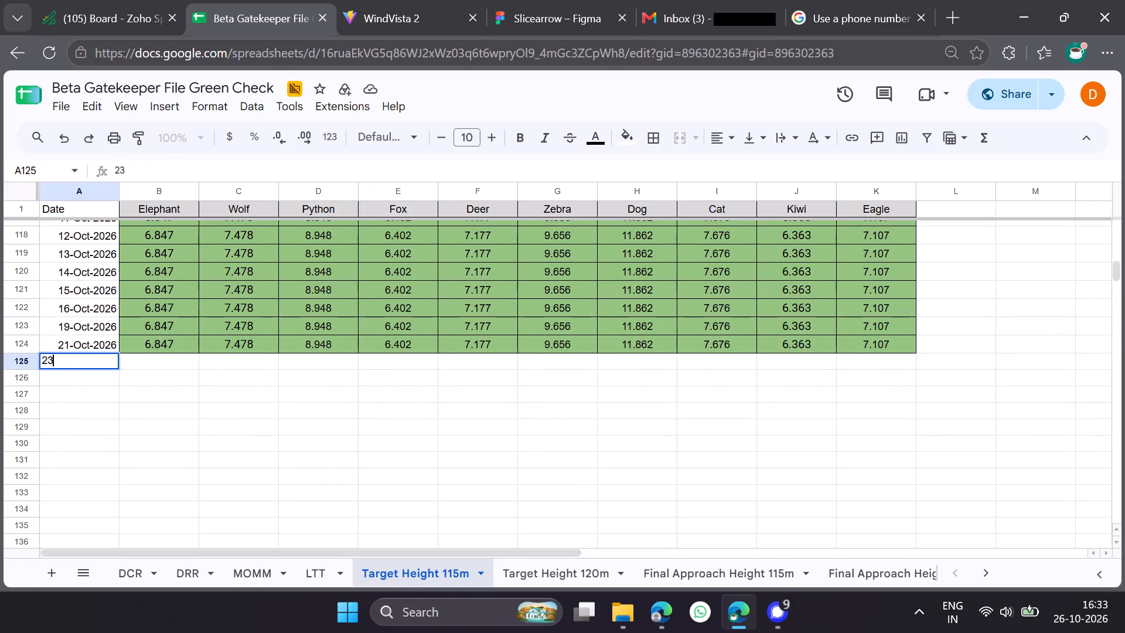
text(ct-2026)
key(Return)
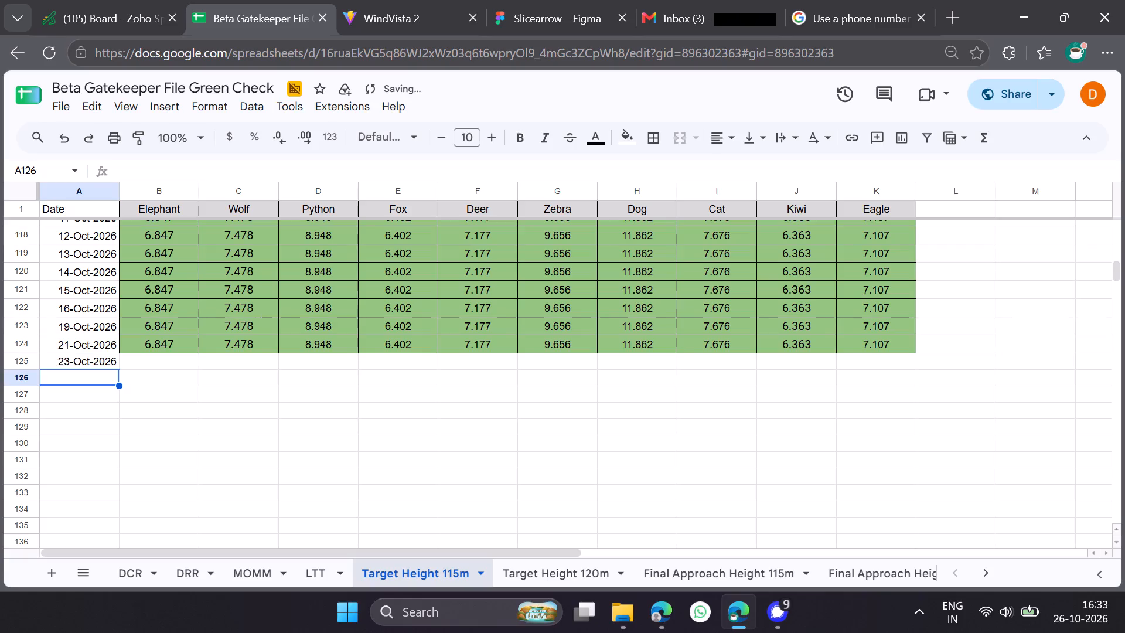
Add the date 26-Oct-2026 below the 23-Oct-2026 row in the Target Height 115m sheet.
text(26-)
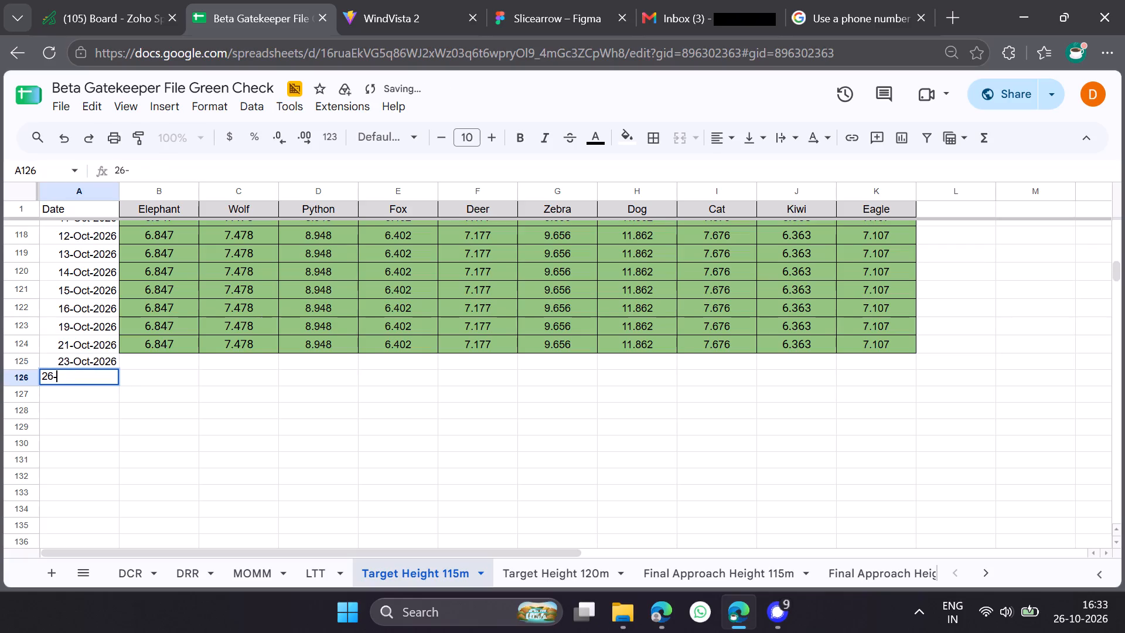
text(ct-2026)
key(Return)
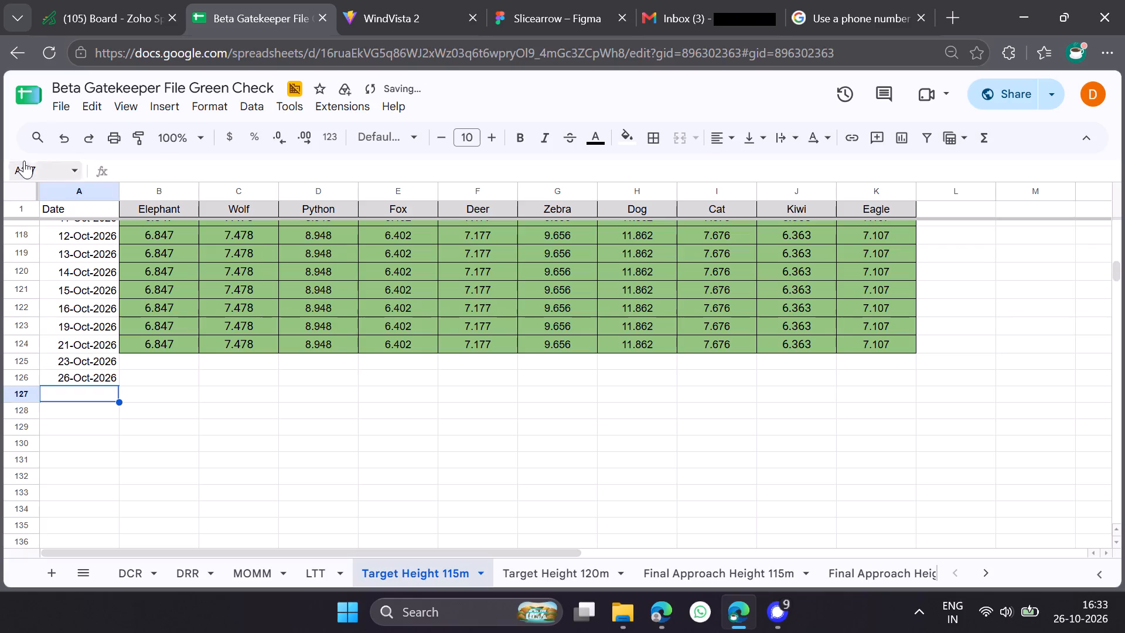
Select the Elephant cell of the 23-Oct-2026 row in the Target Height 115m sheet.
click(173, 363)
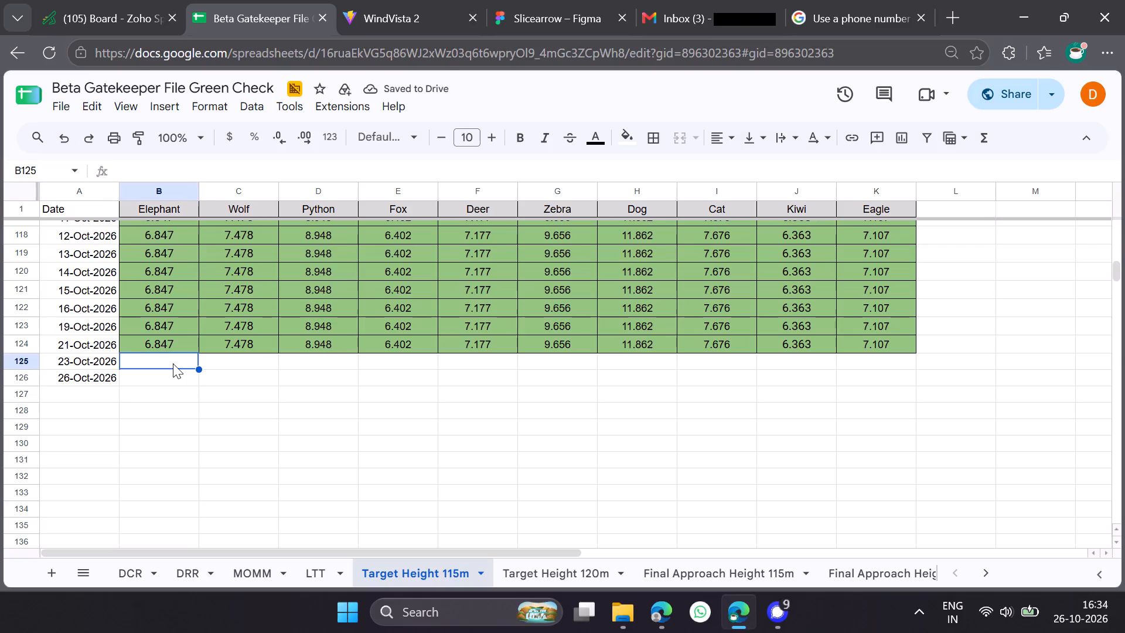
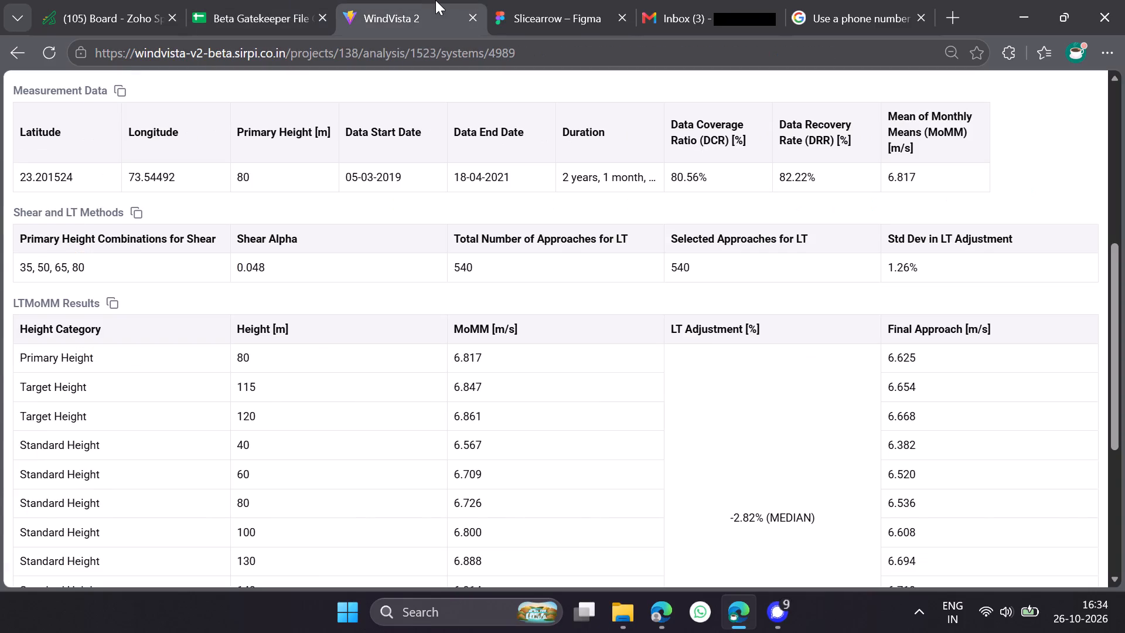
Compare the Elephant mast's MoMM at the 115 m target height in WindVista with its column in the Target Height 115m sheet.
click(306, 0)
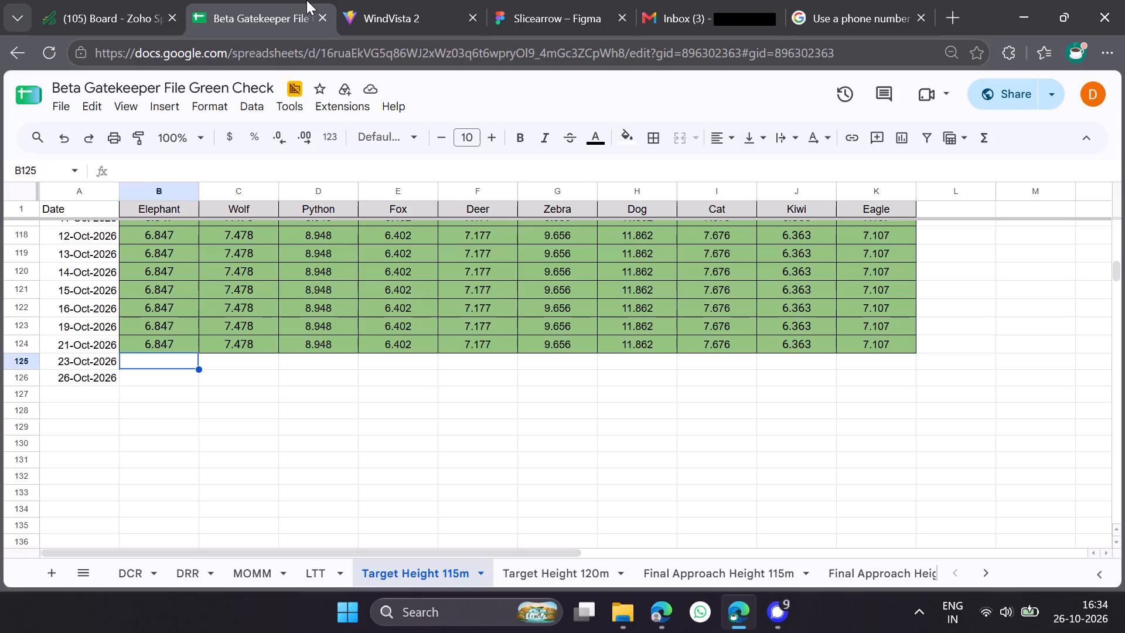
click(437, 0)
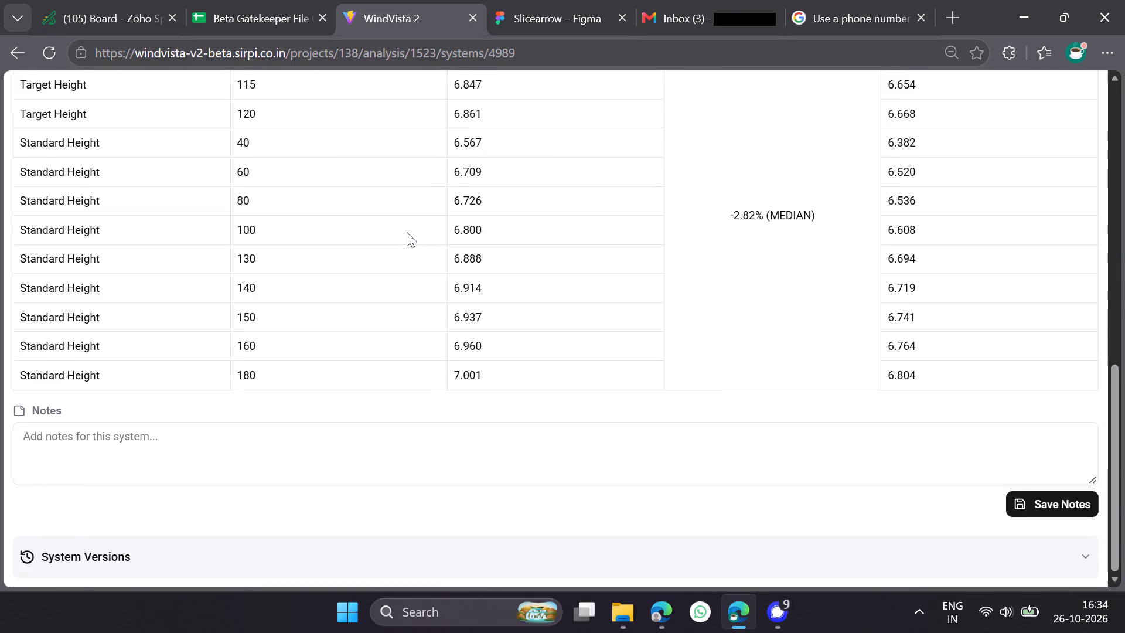
scroll(407, 232, down, 1)
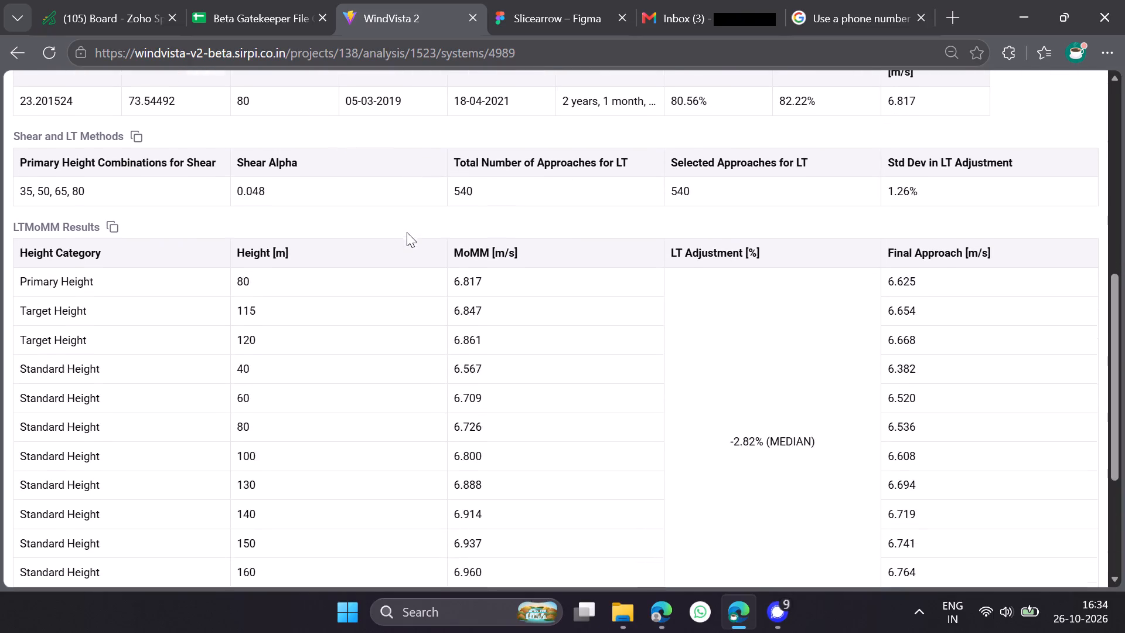
scroll(407, 232, down, 1)
click(203, 0)
click(374, 0)
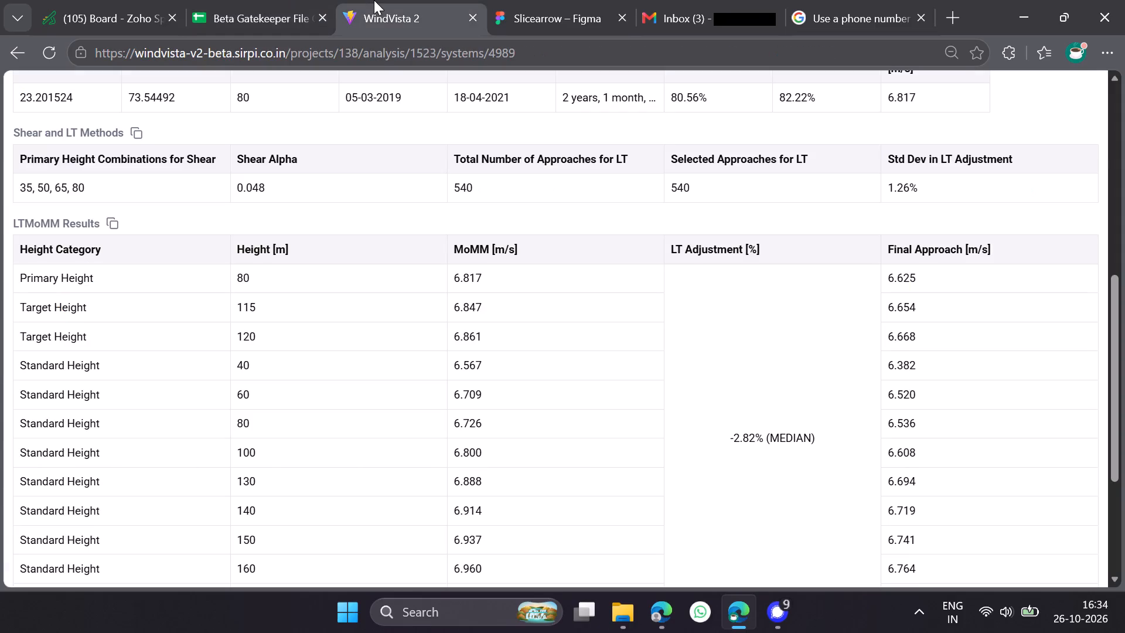
Compare the Deer mast's 115 m target-height MoMM in WindVista with its column in the Target Height 115m sheet.
scroll(369, 193, up, 4)
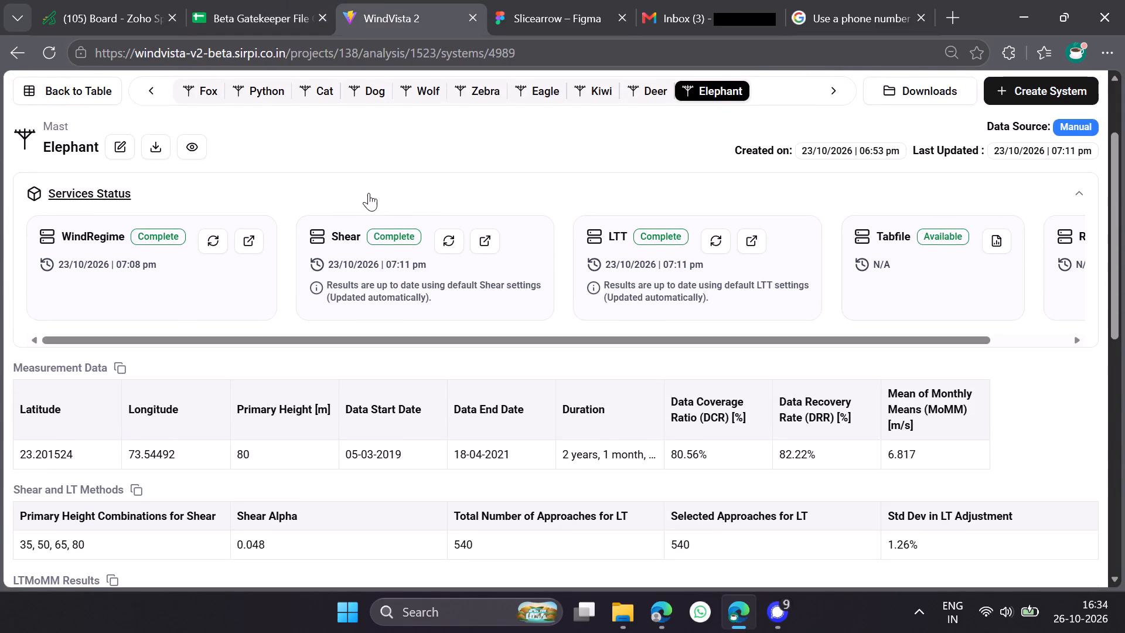
scroll(369, 193, up, 1)
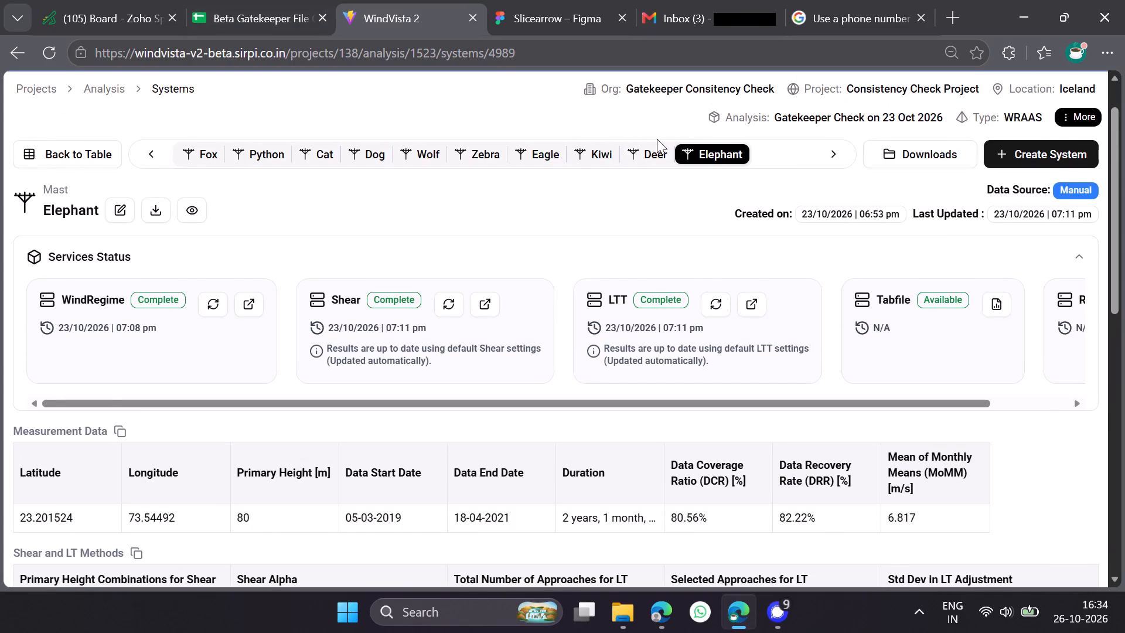
click(657, 139)
click(657, 156)
scroll(509, 426, down, 3)
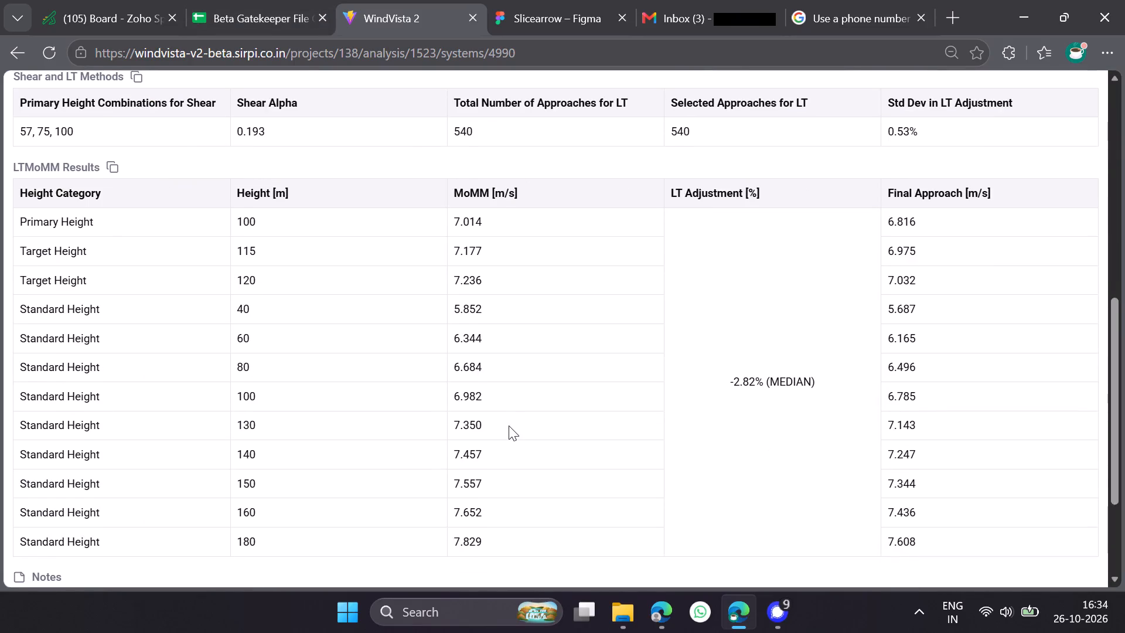
scroll(486, 288, up, 6)
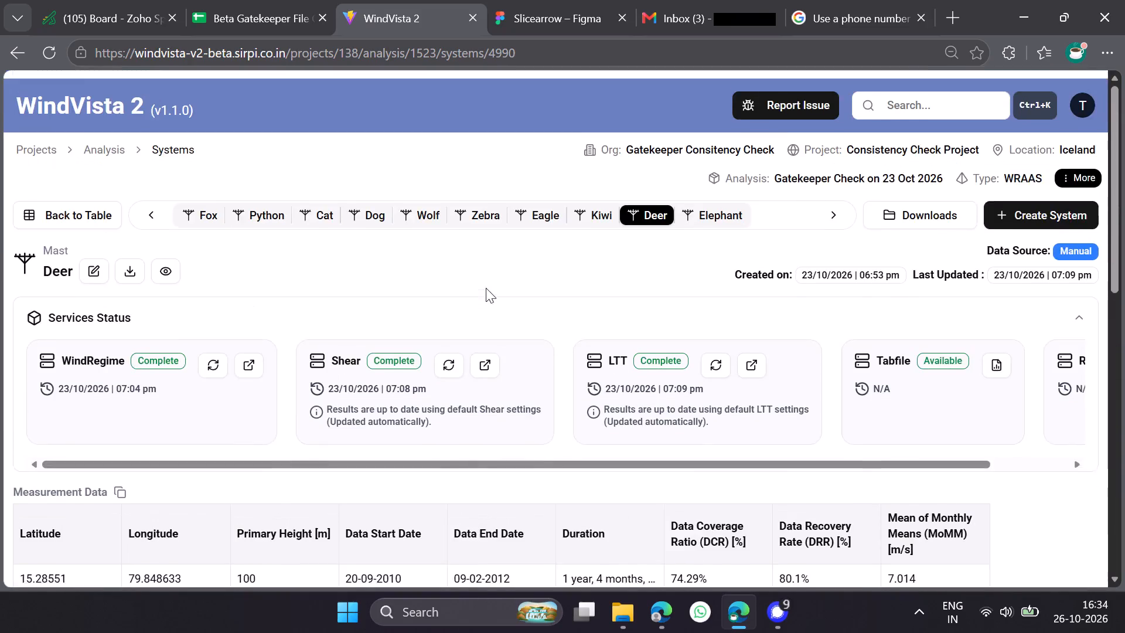
scroll(486, 288, up, 1)
click(190, 0)
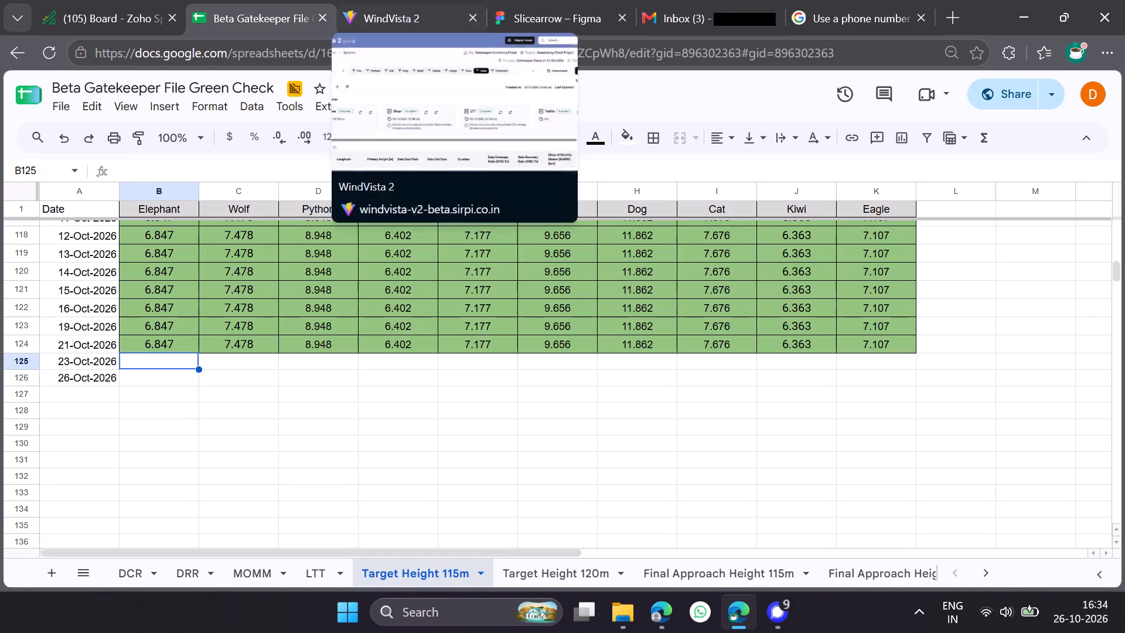
Compare the 115 m target-height MoMM of the Wolf and Python masts in WindVista with their columns in the Target Height 115m sheet.
click(431, 0)
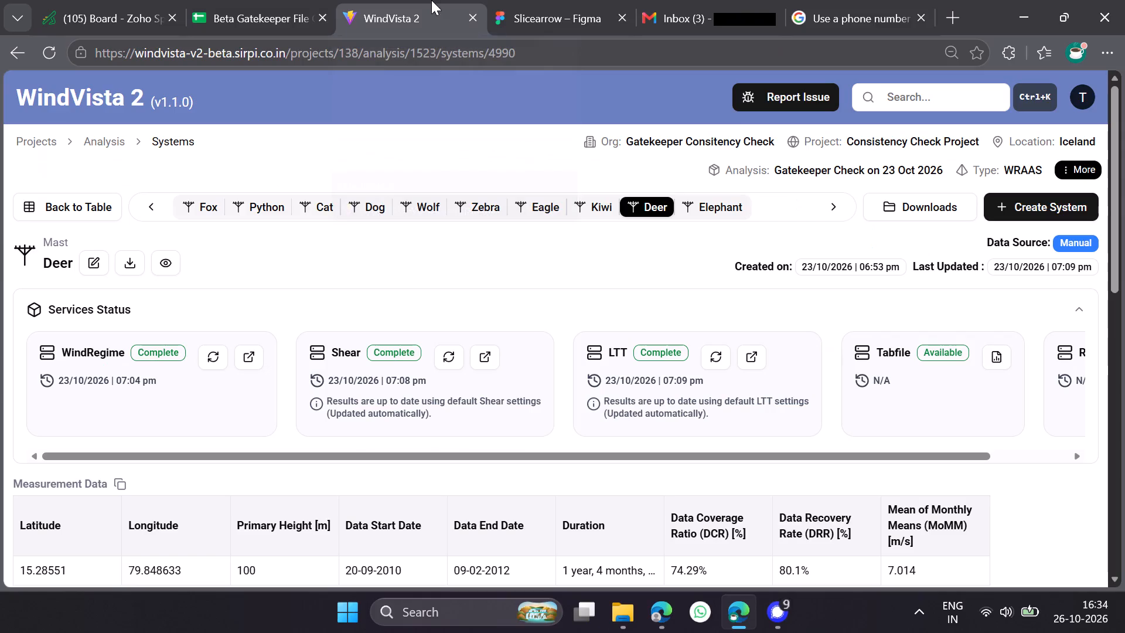
click(412, 213)
scroll(401, 322, down, 3)
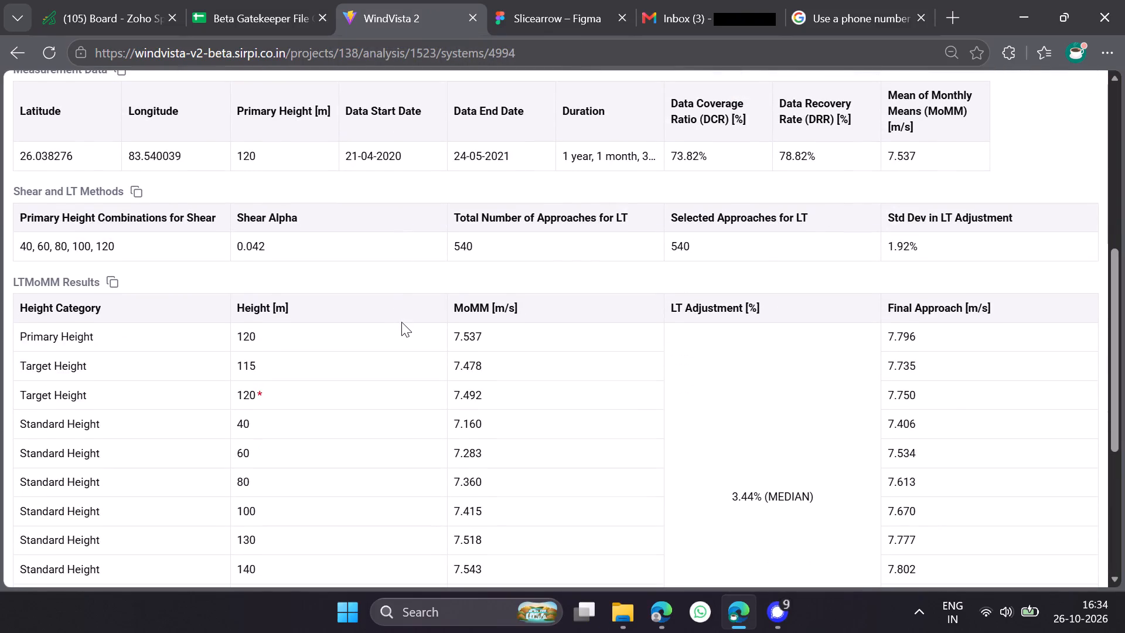
scroll(371, 207, up, 4)
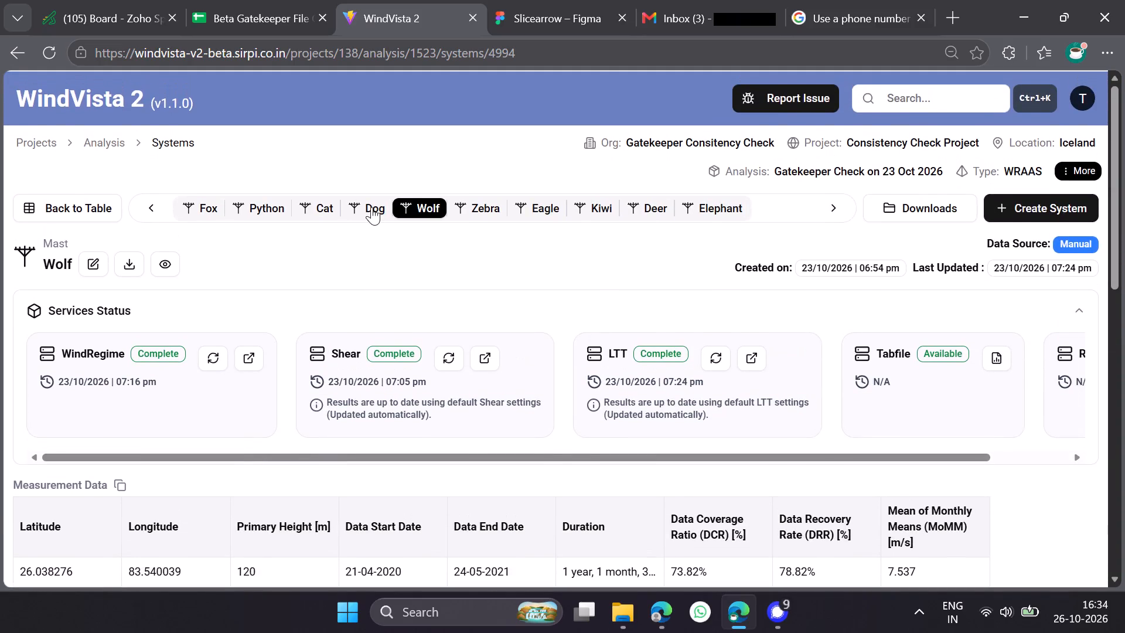
click(258, 0)
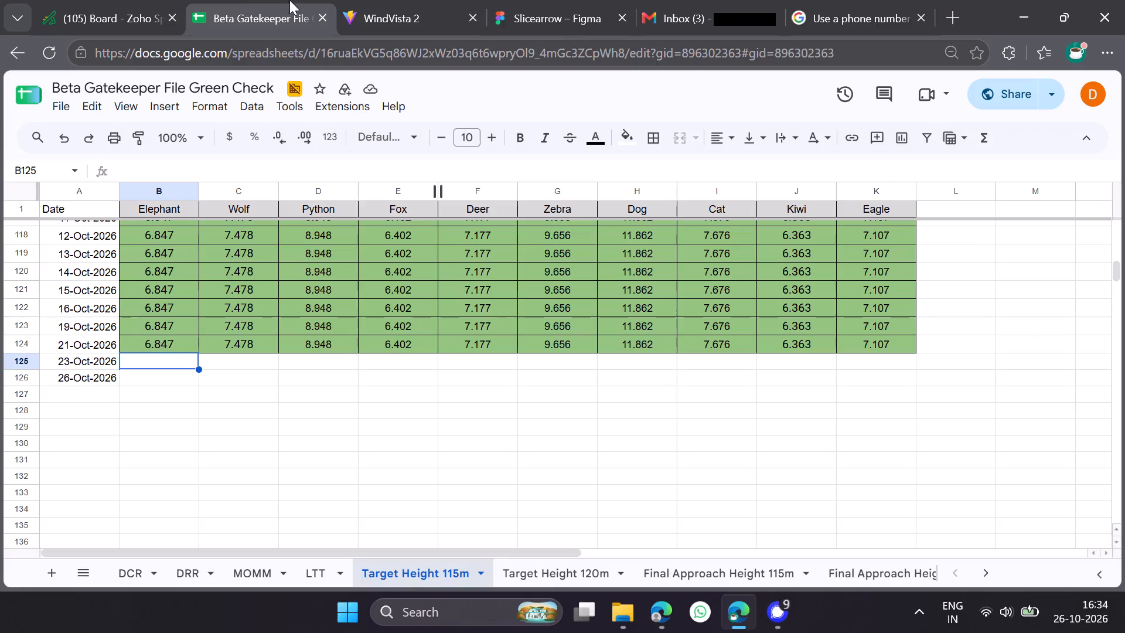
click(410, 0)
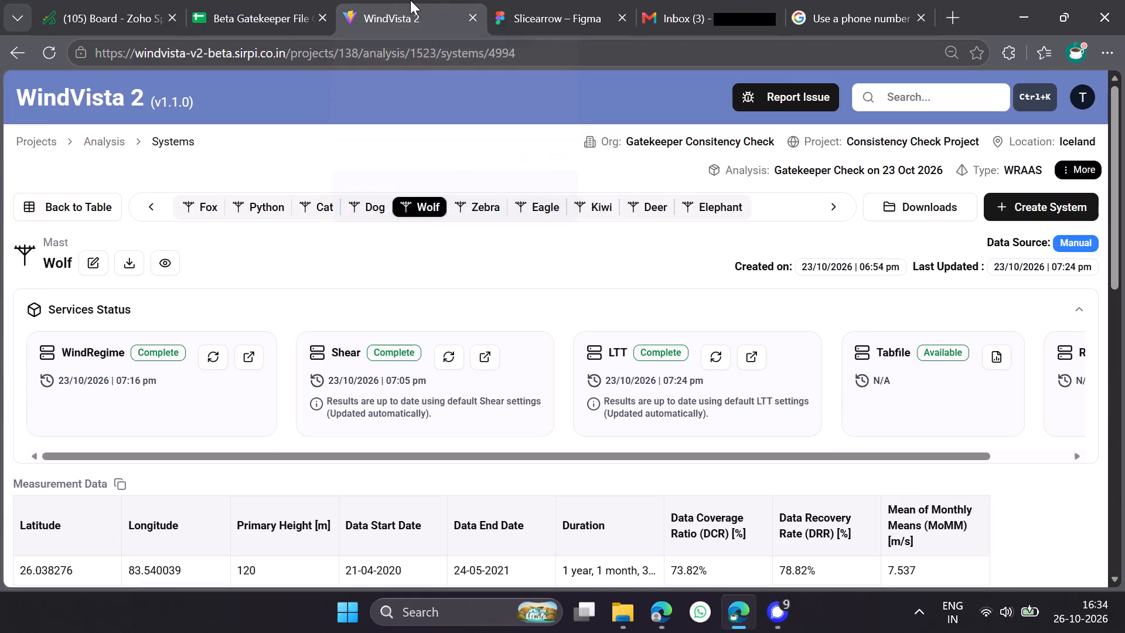
click(272, 211)
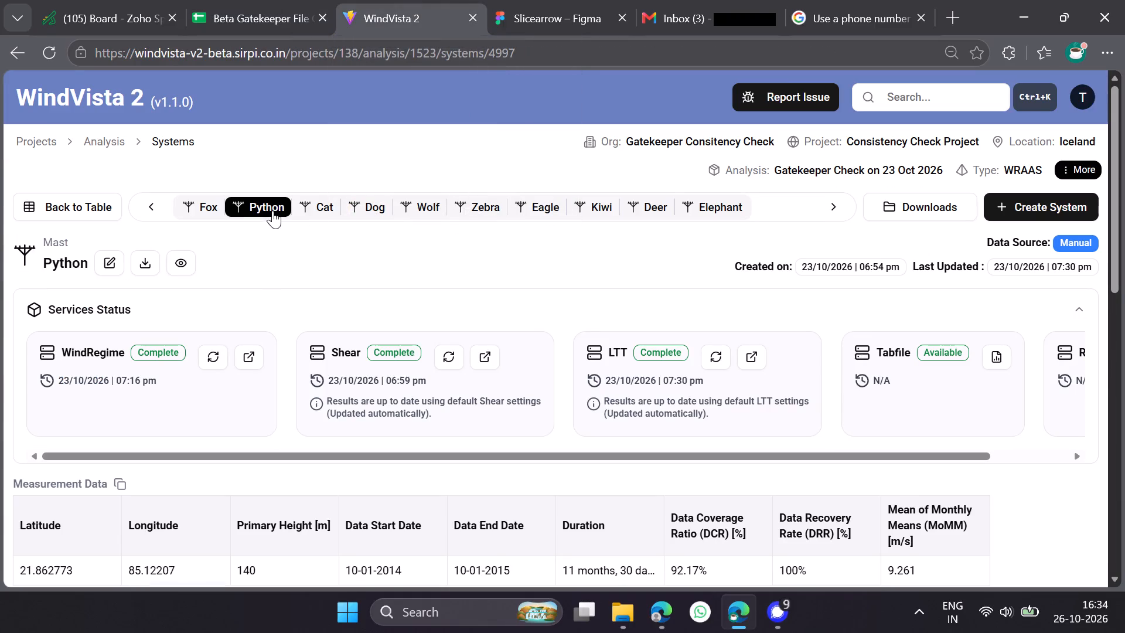
scroll(372, 444, down, 3)
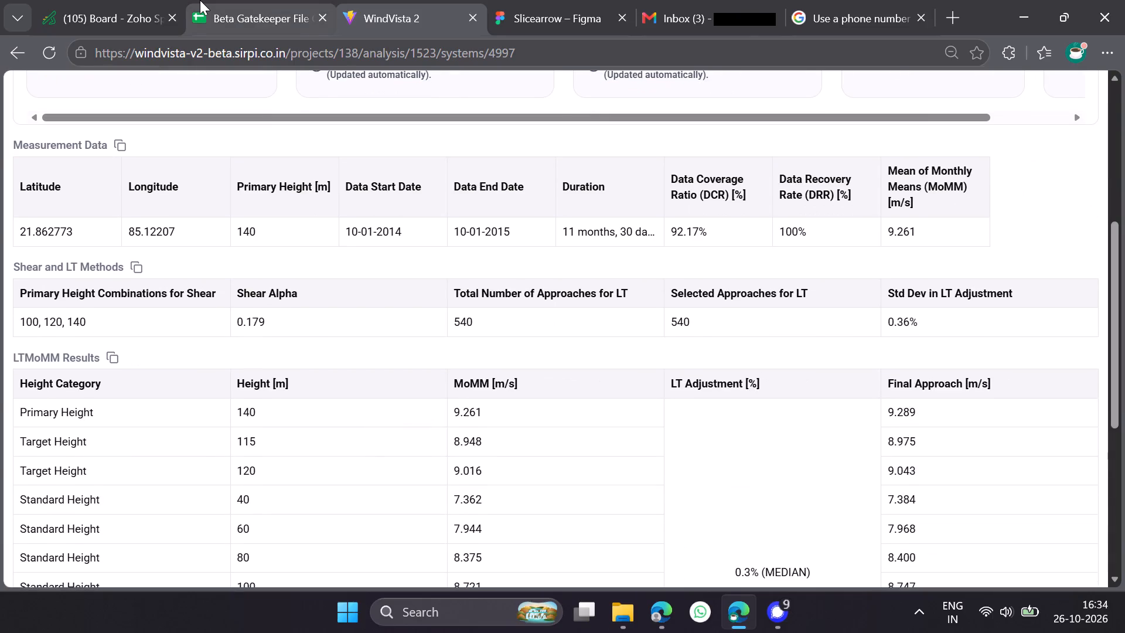
click(200, 0)
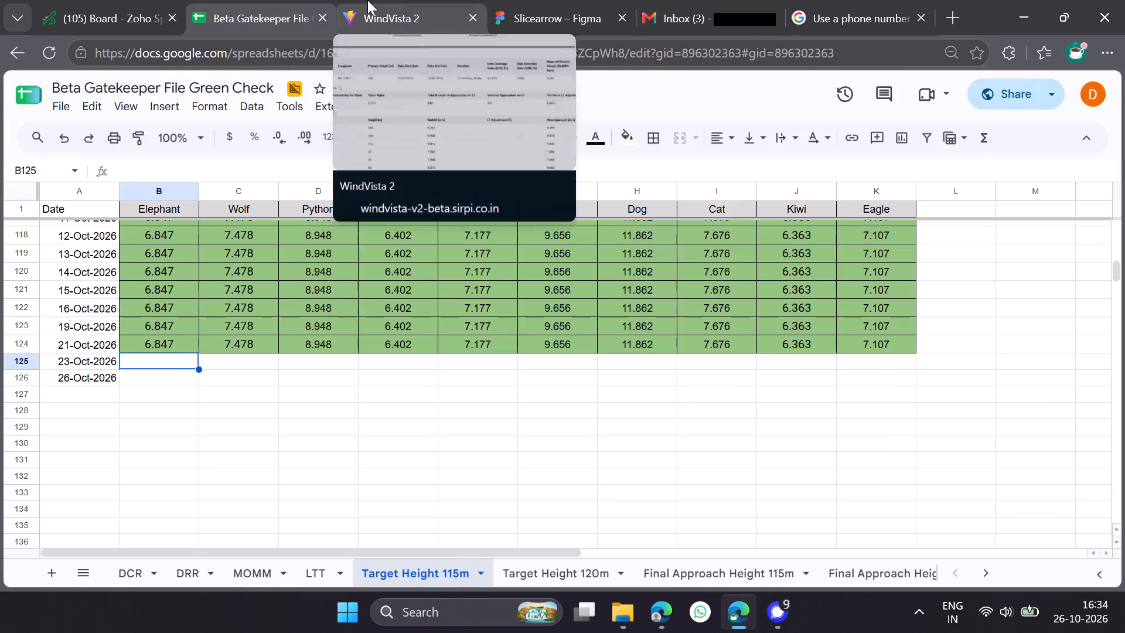
Compare the Fox mast's 115 m target-height MoMM in WindVista with its column in the Target Height 115m sheet.
click(367, 0)
scroll(414, 278, up, 5)
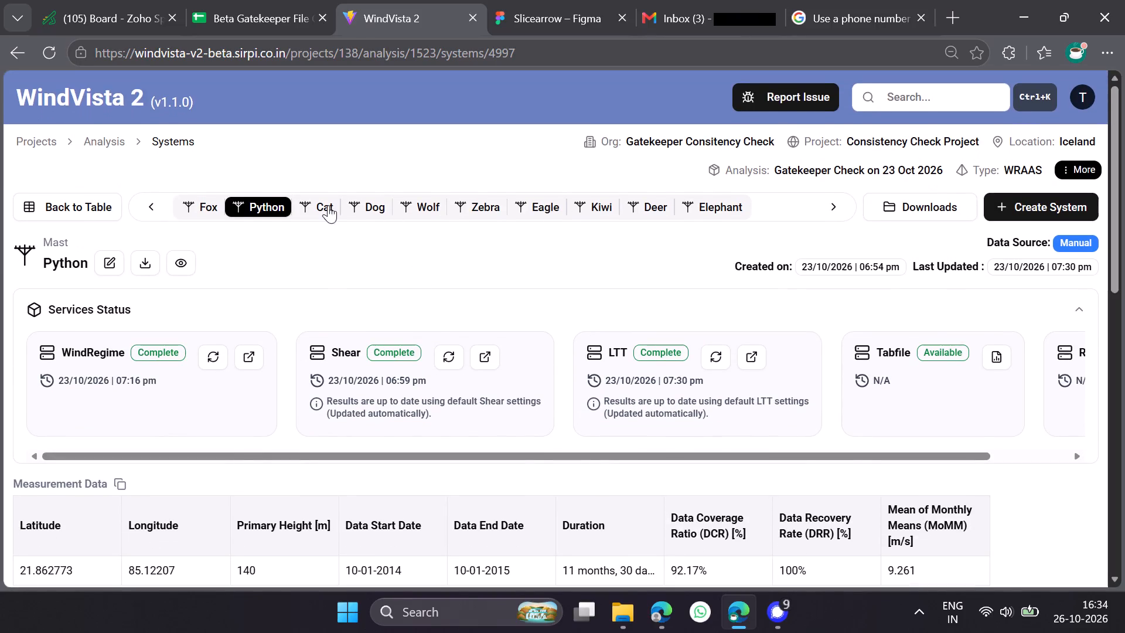
click(204, 216)
scroll(374, 379, down, 3)
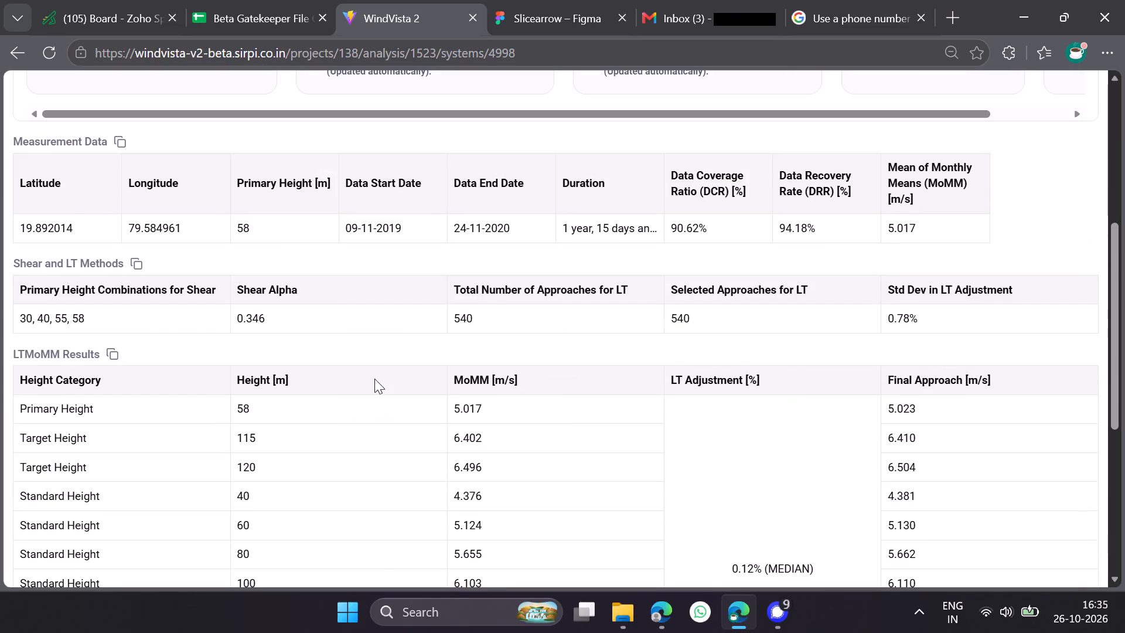
click(397, 0)
click(263, 0)
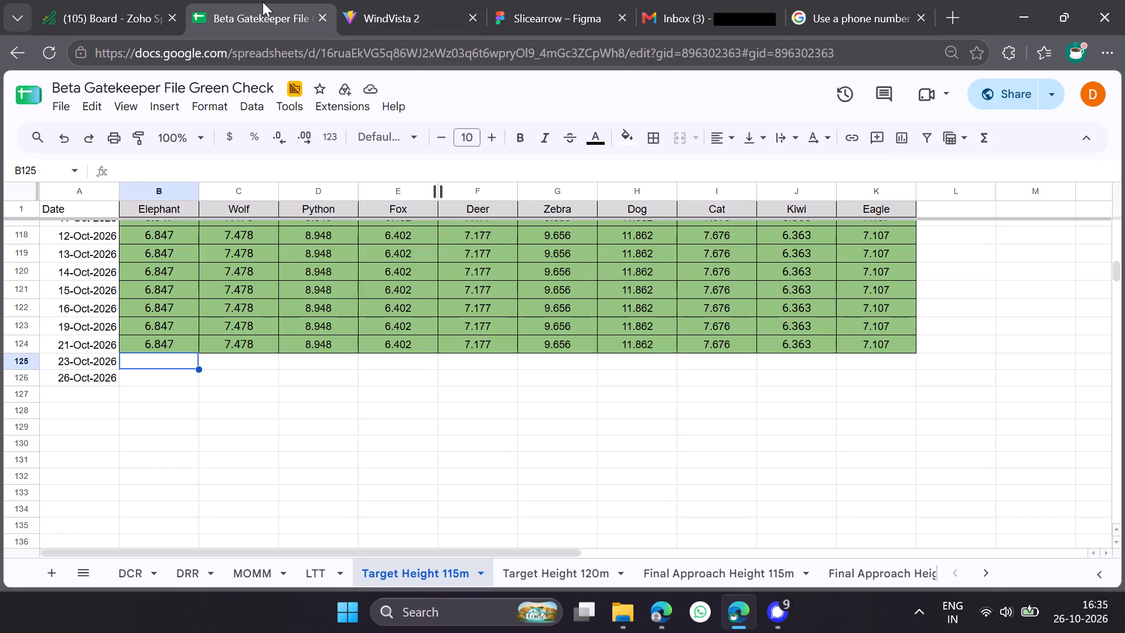
click(417, 0)
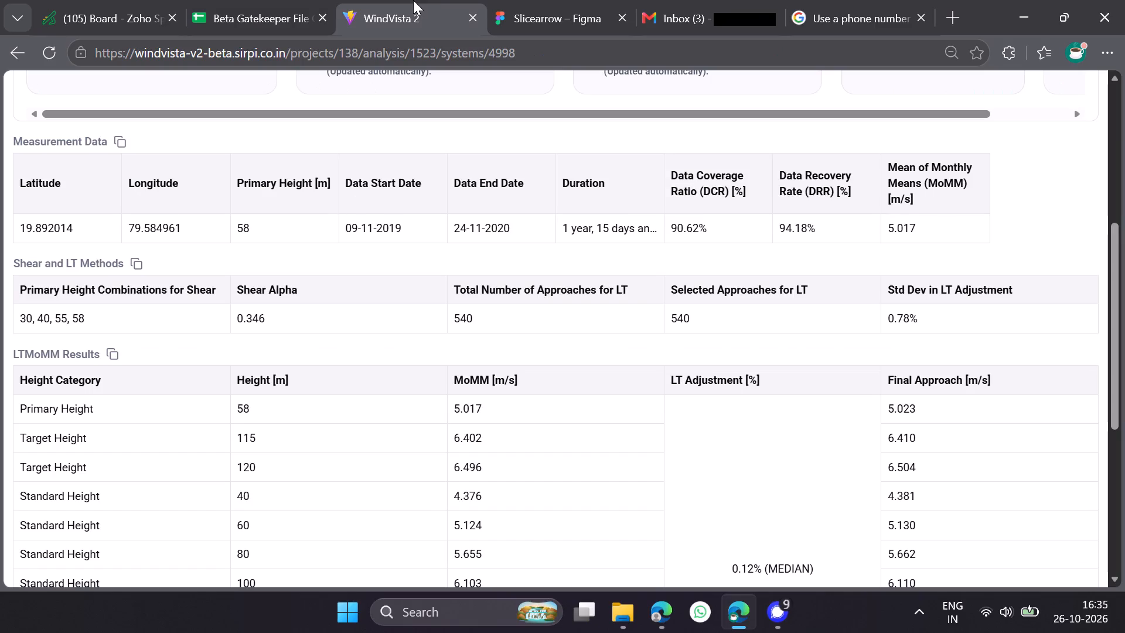
scroll(313, 339, right, 1)
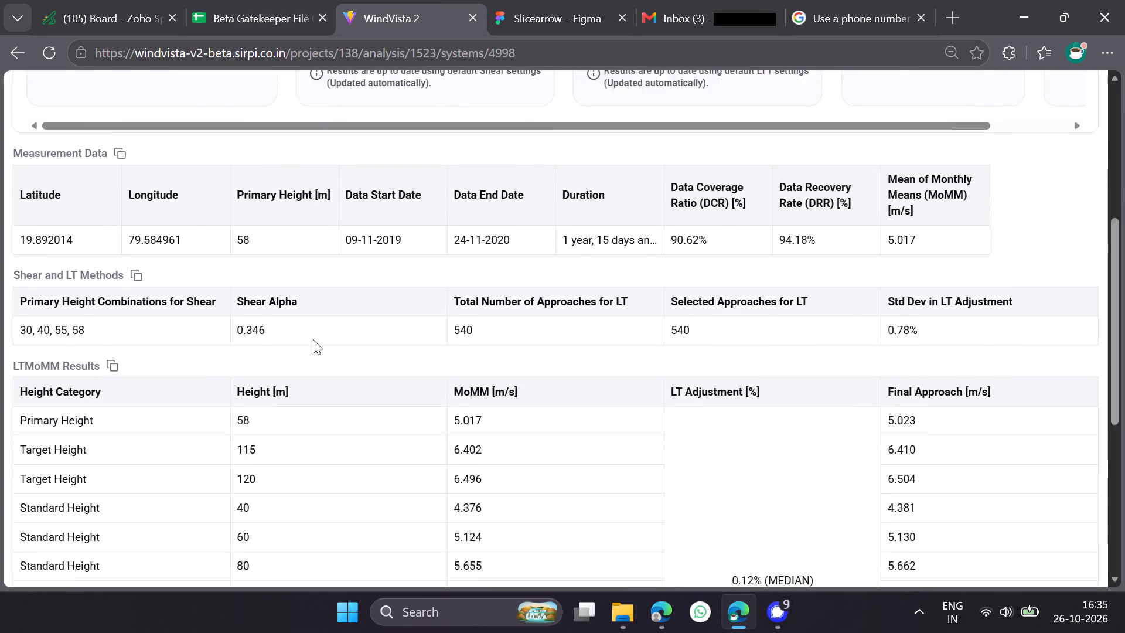
click(264, 0)
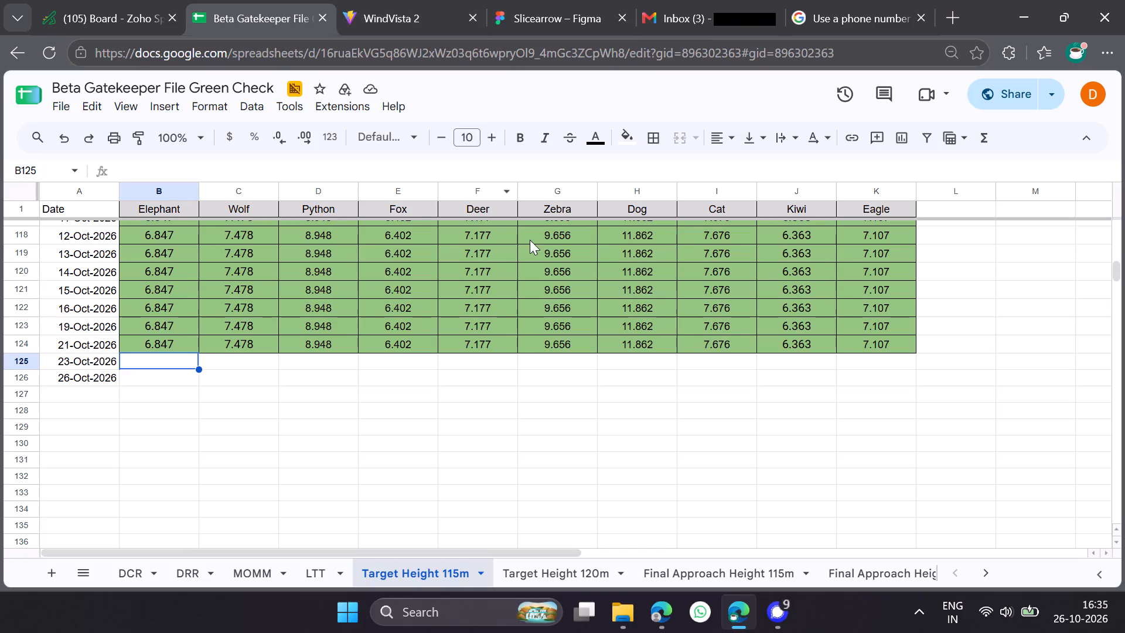
Compare the 115 m target-height MoMM of the Zebra and Dog masts in WindVista with their columns in the Target Height 115m sheet.
click(390, 0)
scroll(394, 164, up, 5)
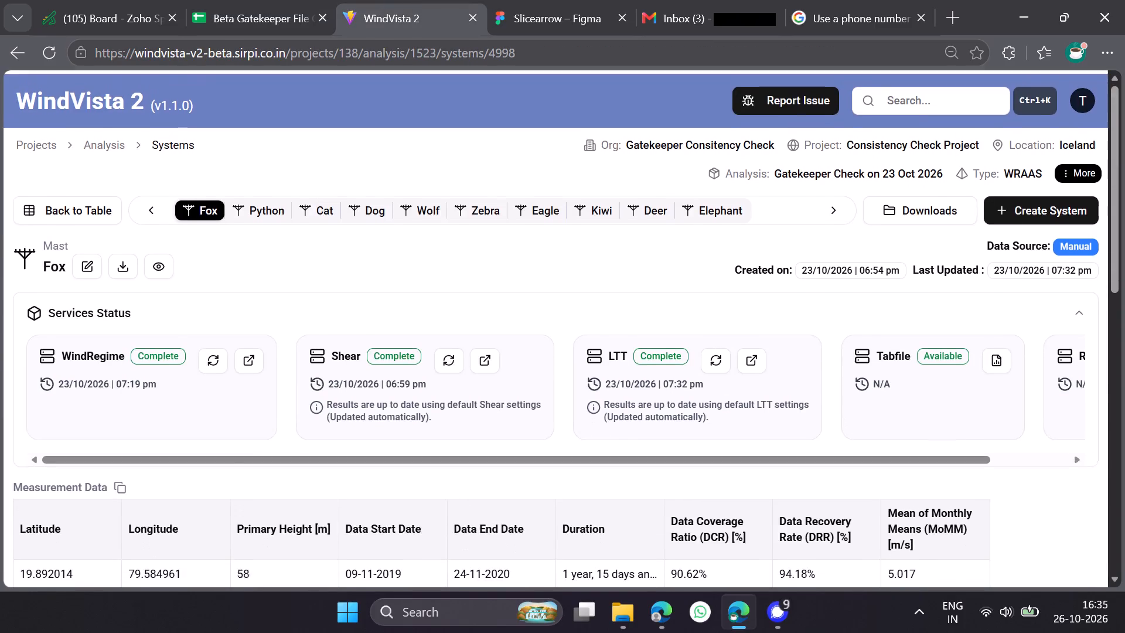
click(473, 213)
scroll(506, 404, down, 3)
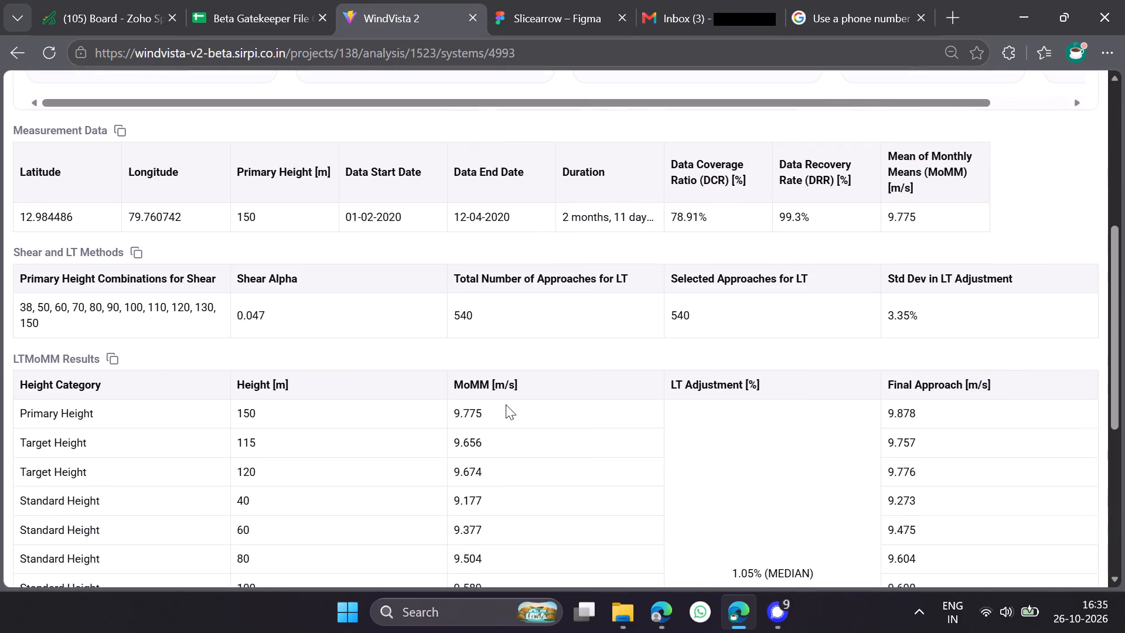
scroll(506, 402, up, 3)
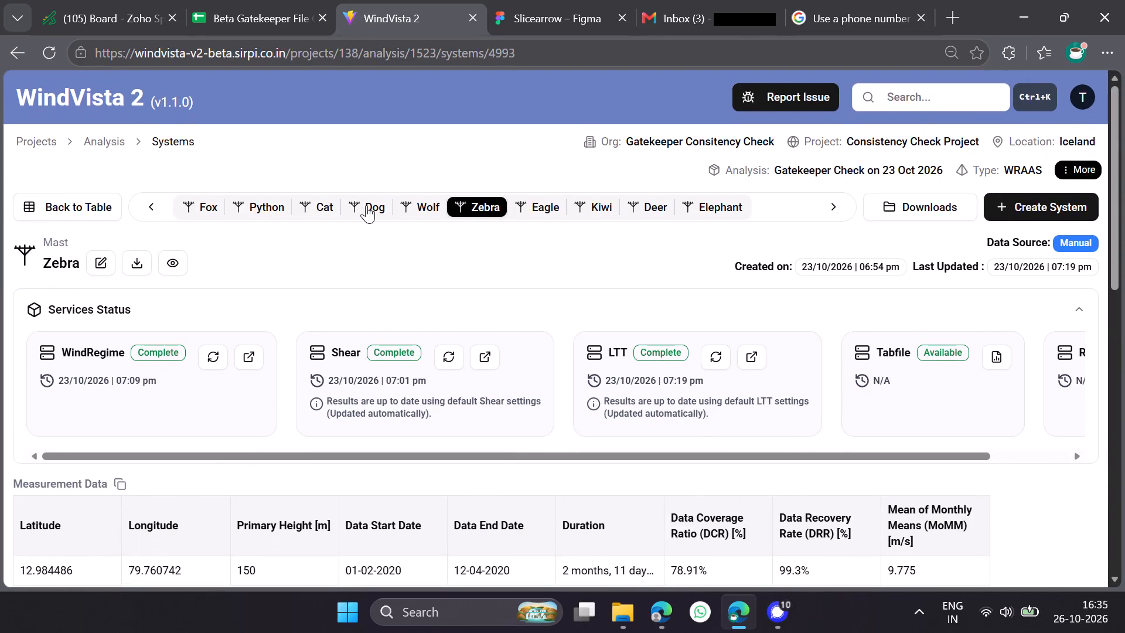
click(366, 205)
scroll(472, 342, down, 3)
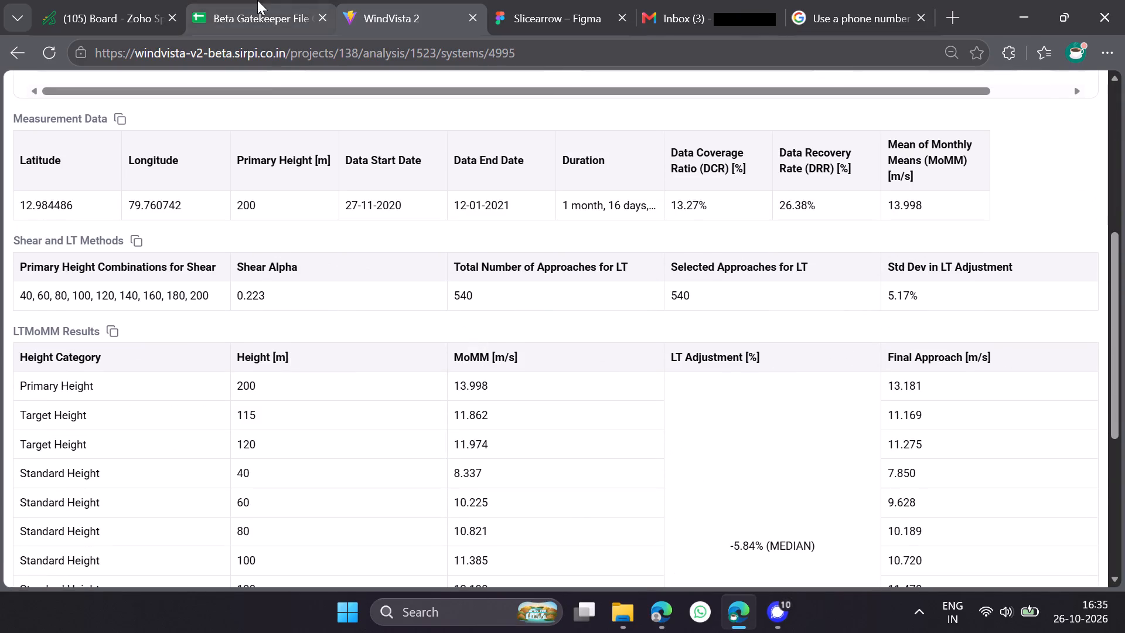
click(257, 0)
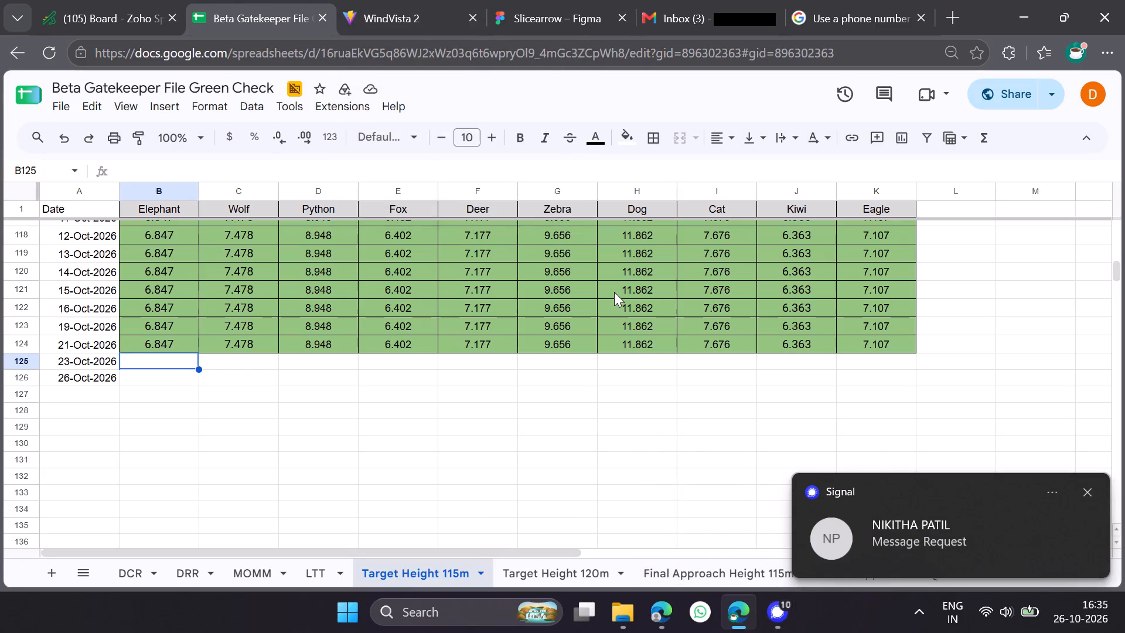
Compare the Cat mast's 115 m target-height MoMM in WindVista with its column in the Target Height 115m sheet.
click(421, 0)
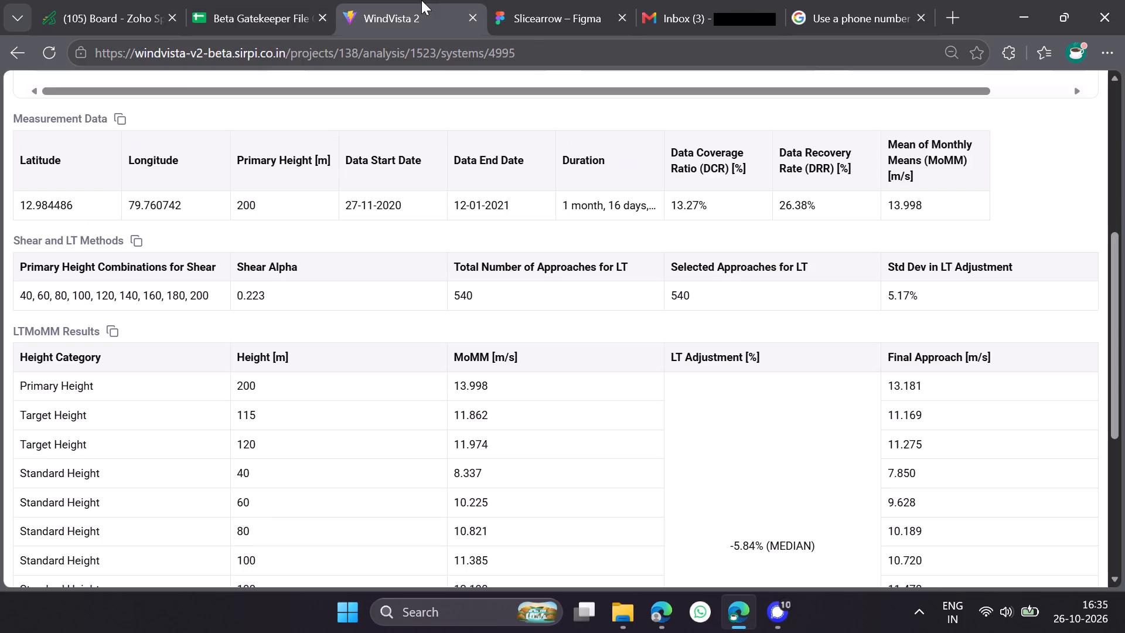
scroll(454, 188, up, 4)
click(315, 129)
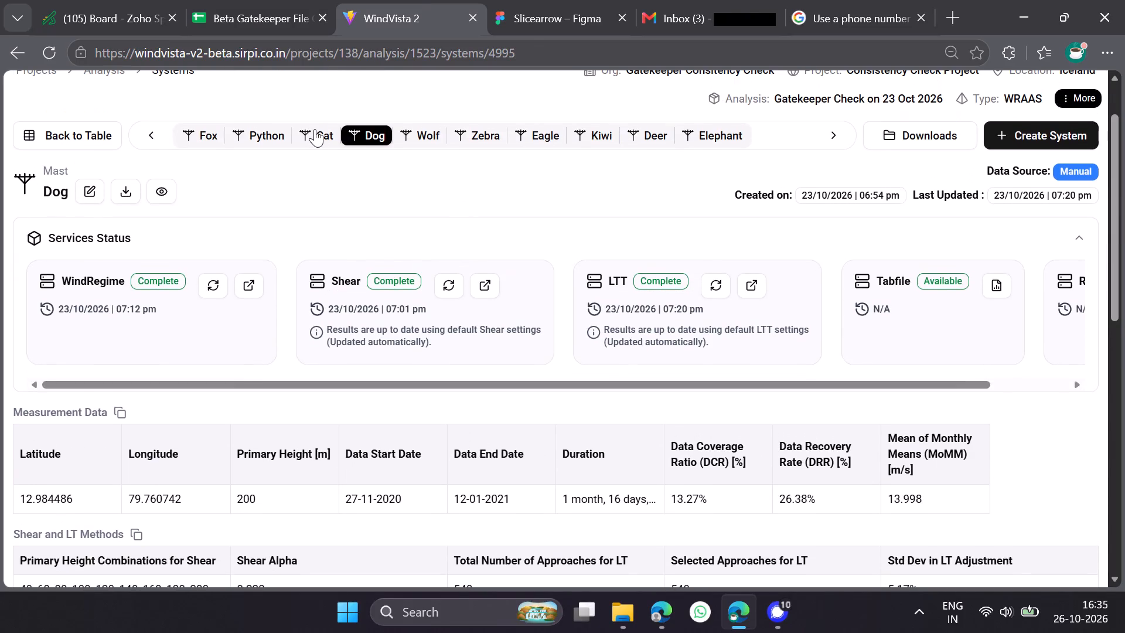
scroll(528, 324, down, 2)
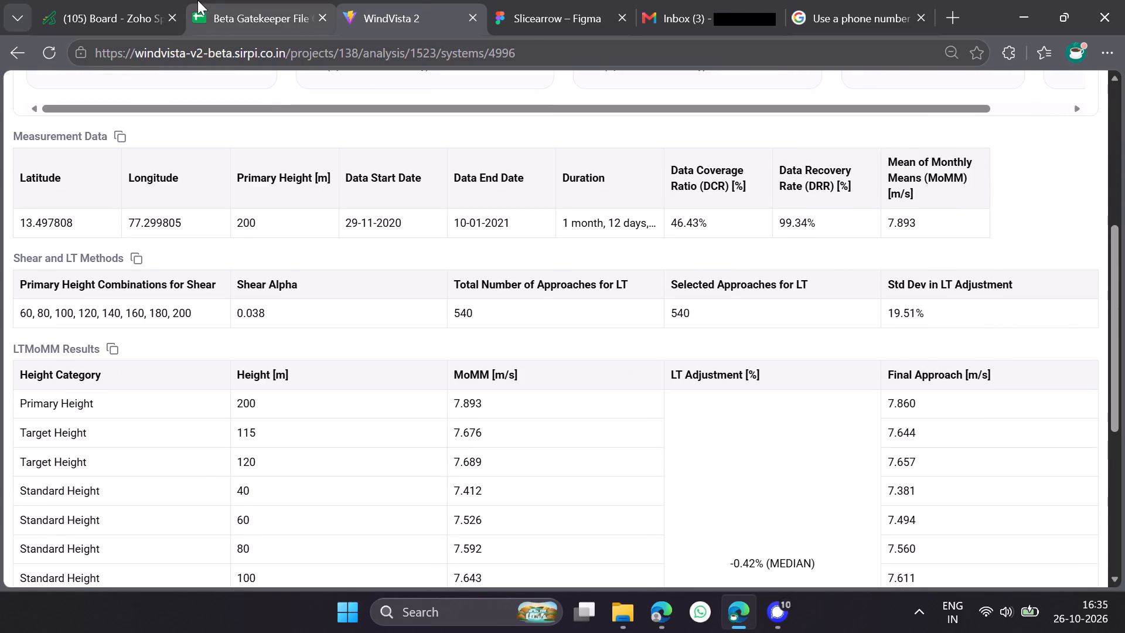
click(214, 0)
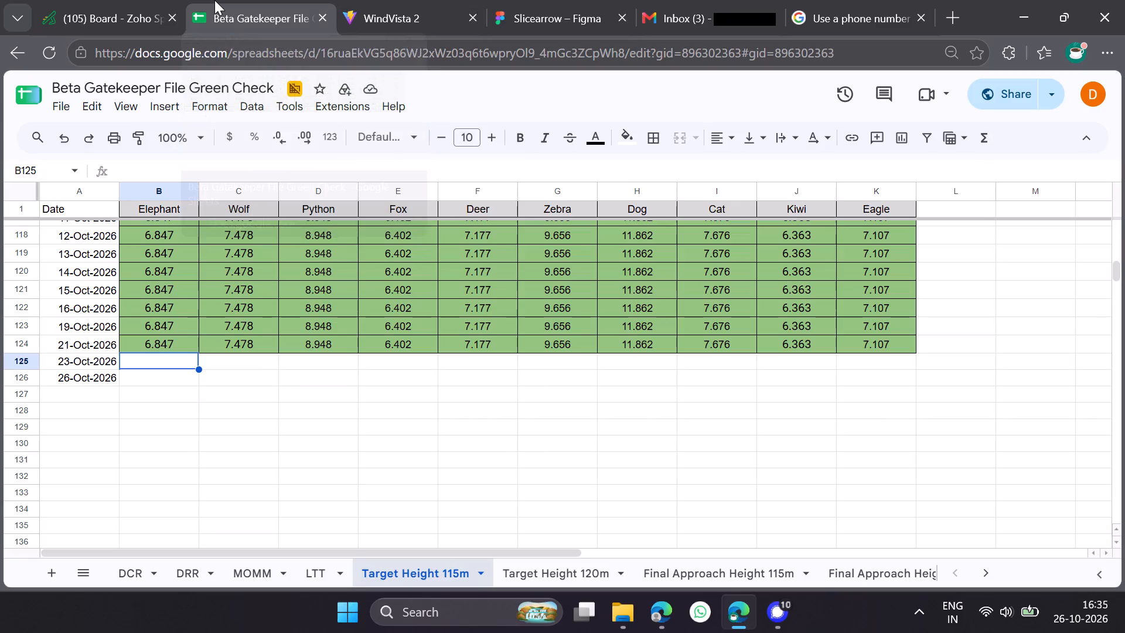
click(381, 0)
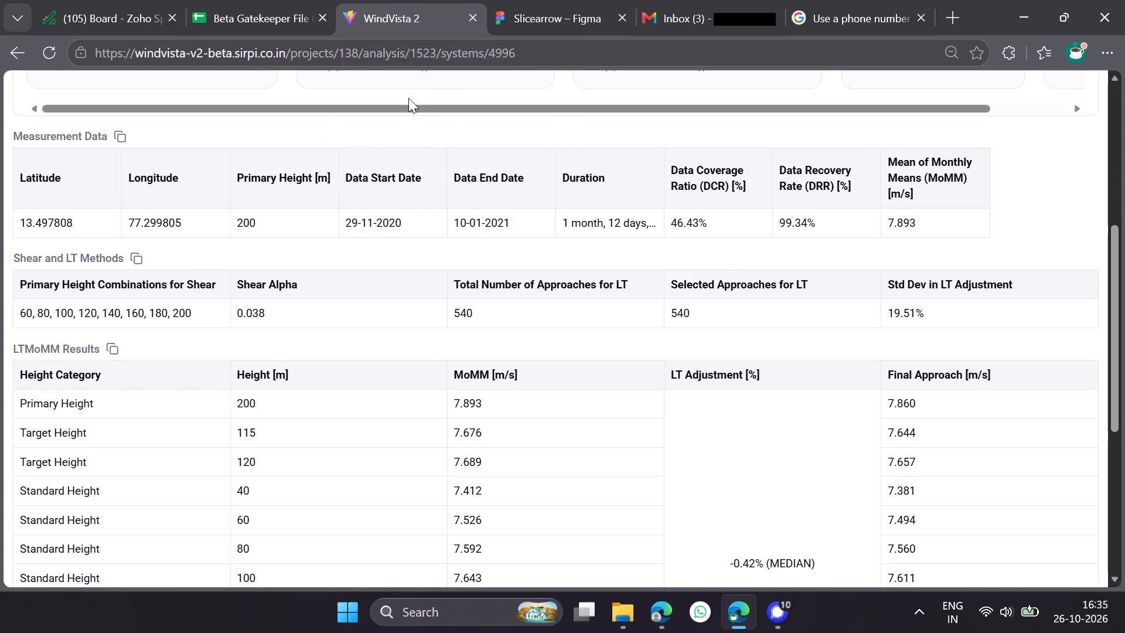
scroll(447, 240, up, 3)
click(240, 0)
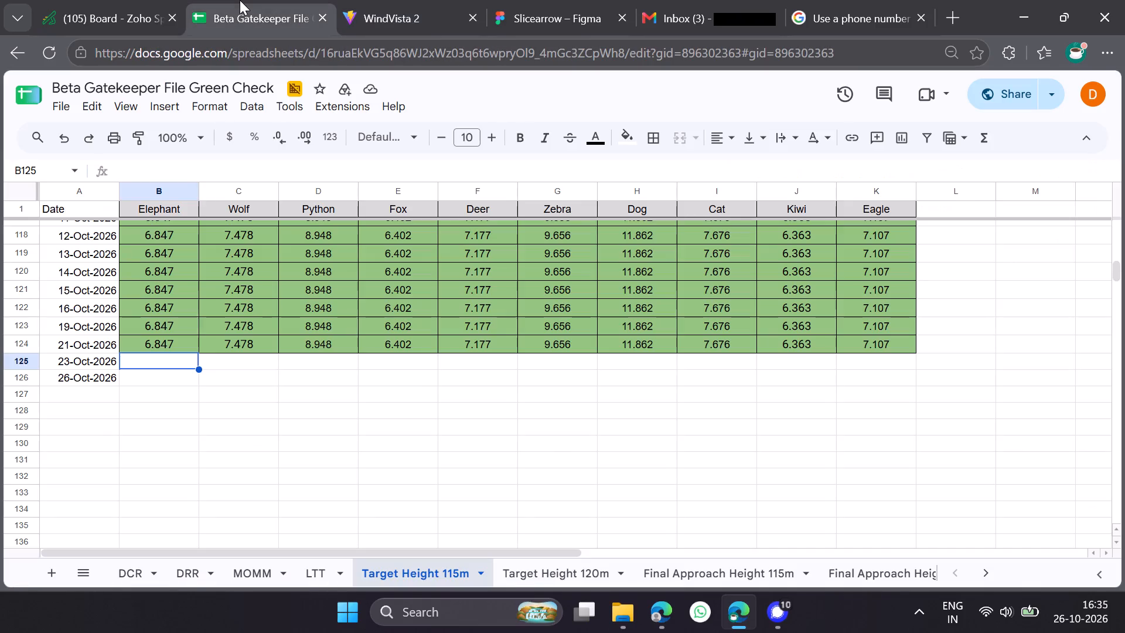
scroll(584, 311, down, 1)
click(584, 311)
scroll(584, 311, up, 1)
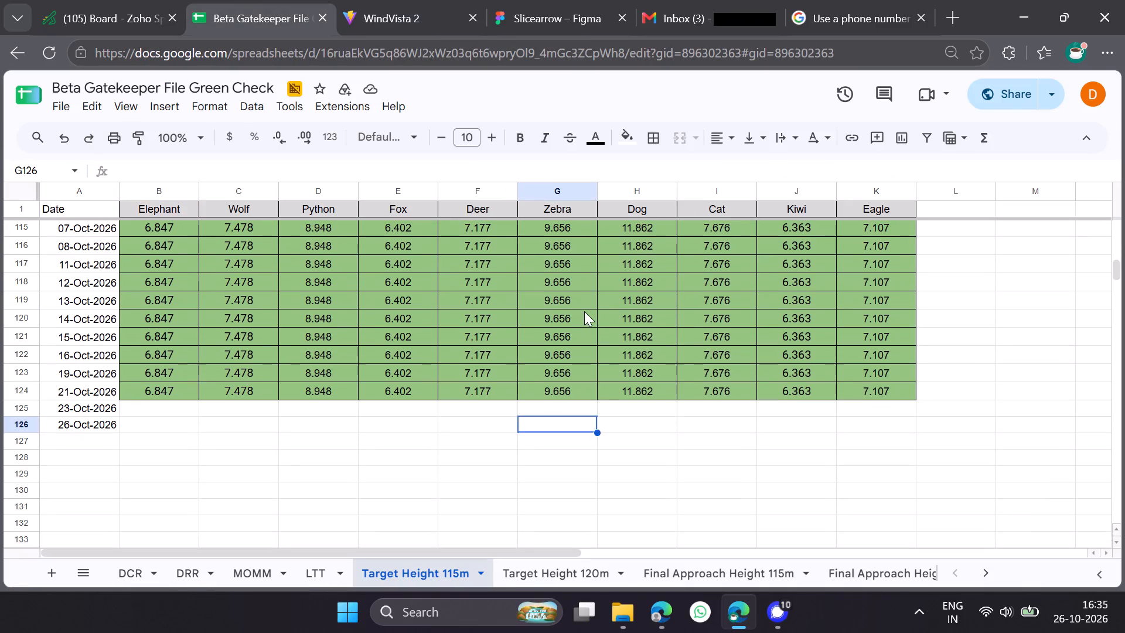
Compare the Kiwi mast's 115 m target-height MoMM in WindVista with its column in the Target Height 115m sheet.
click(432, 0)
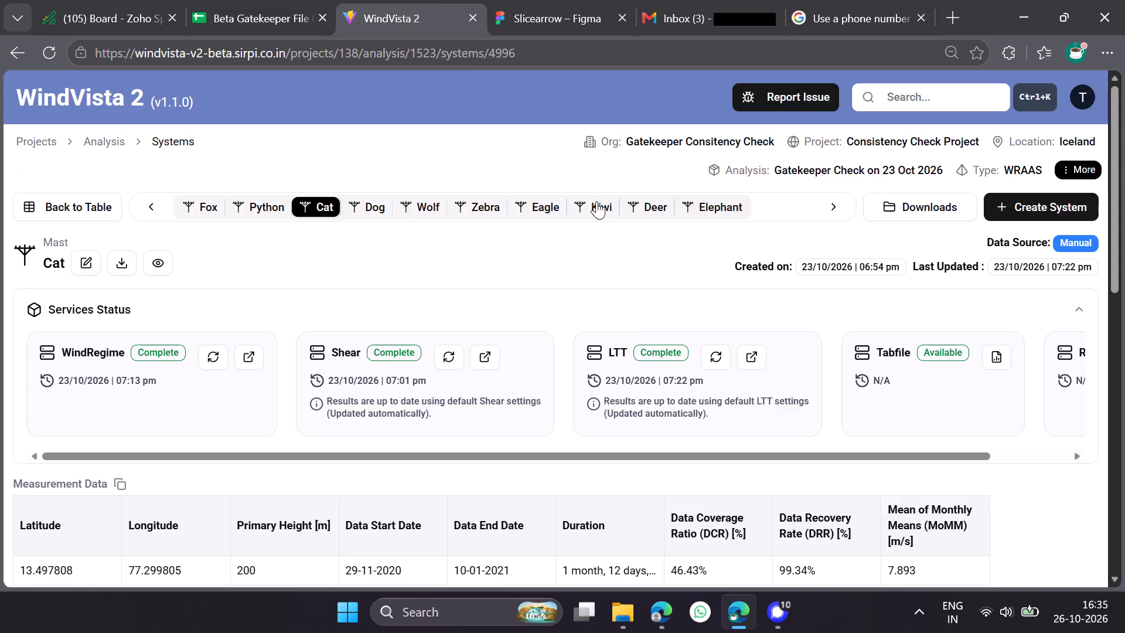
click(602, 200)
scroll(655, 440, down, 2)
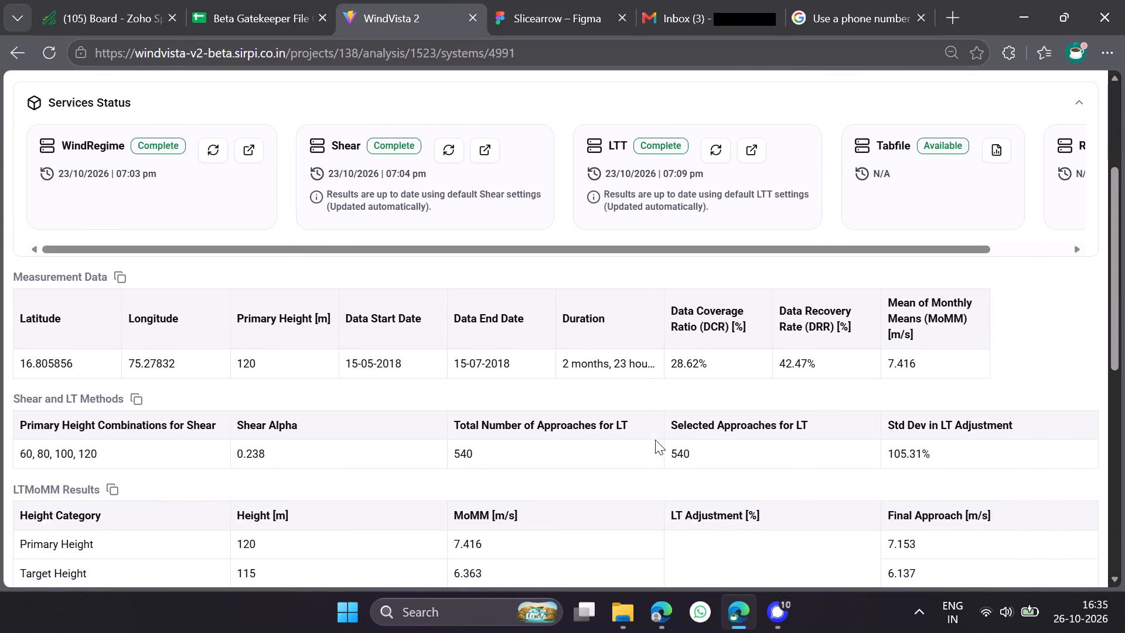
scroll(655, 440, down, 1)
click(300, 0)
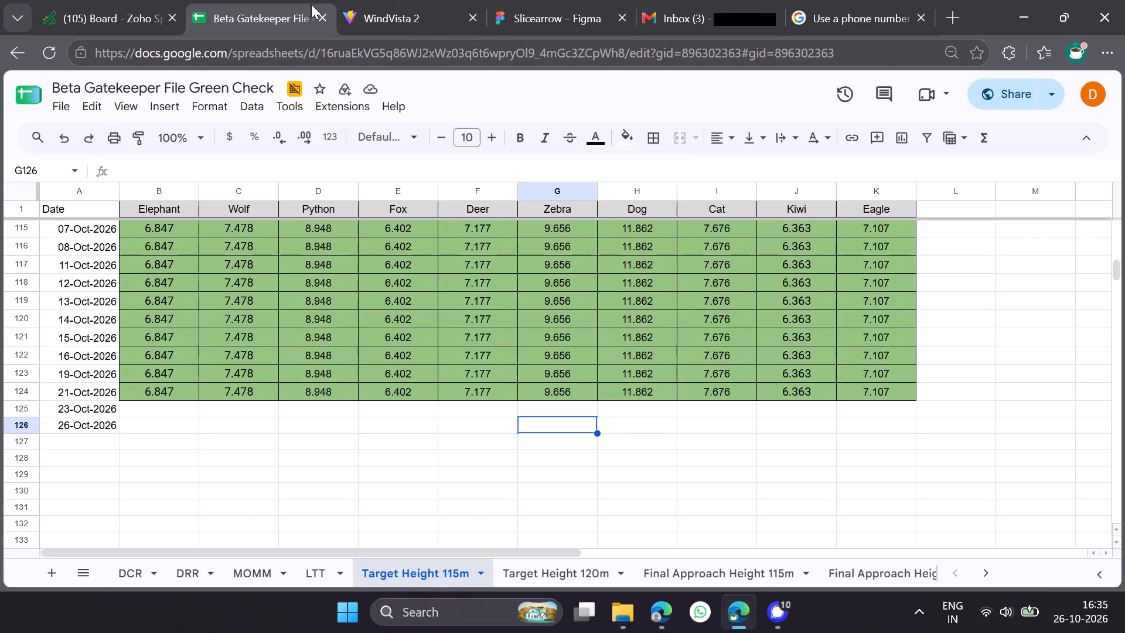
Compare the Eagle mast's 115 m target-height MoMM in WindVista with its column in the Target Height 115m sheet.
click(414, 0)
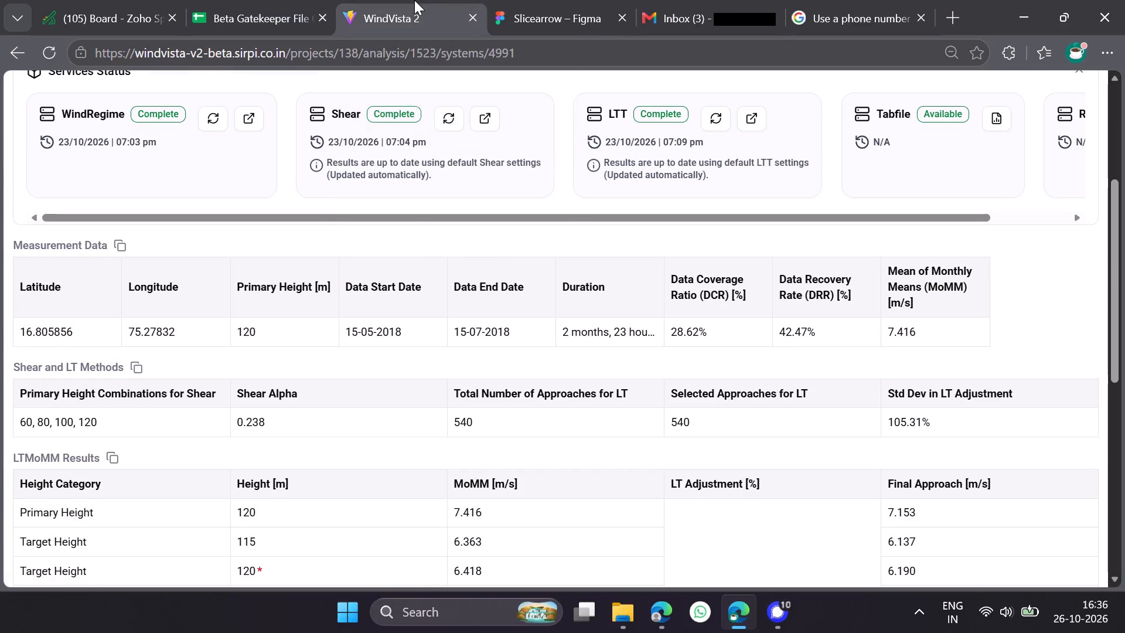
scroll(523, 250, up, 2)
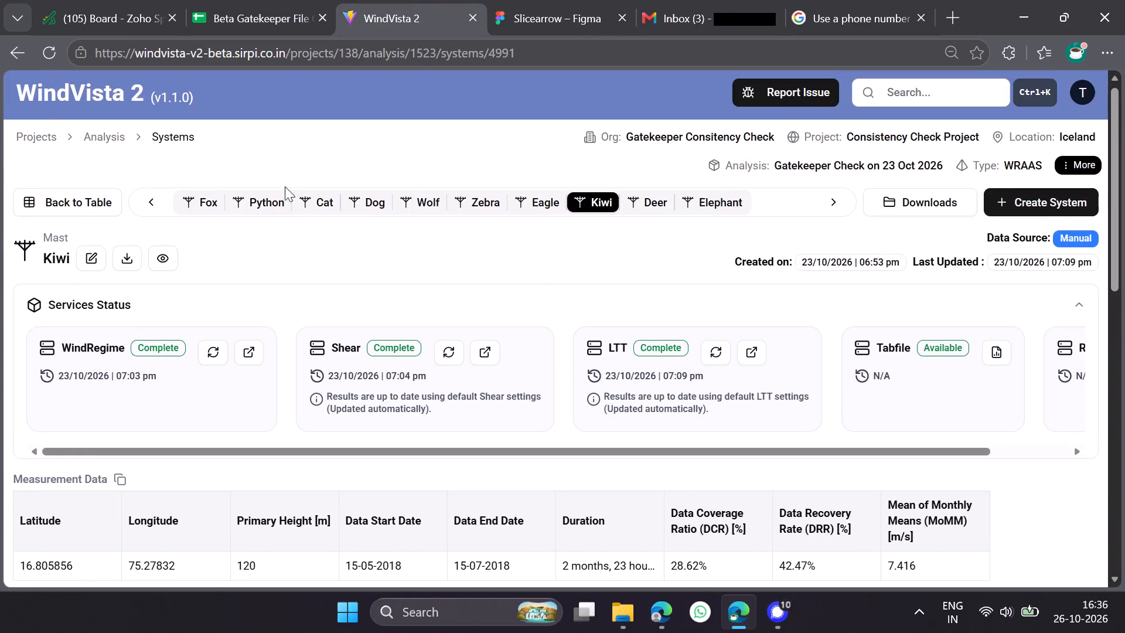
click(527, 206)
scroll(527, 342, down, 3)
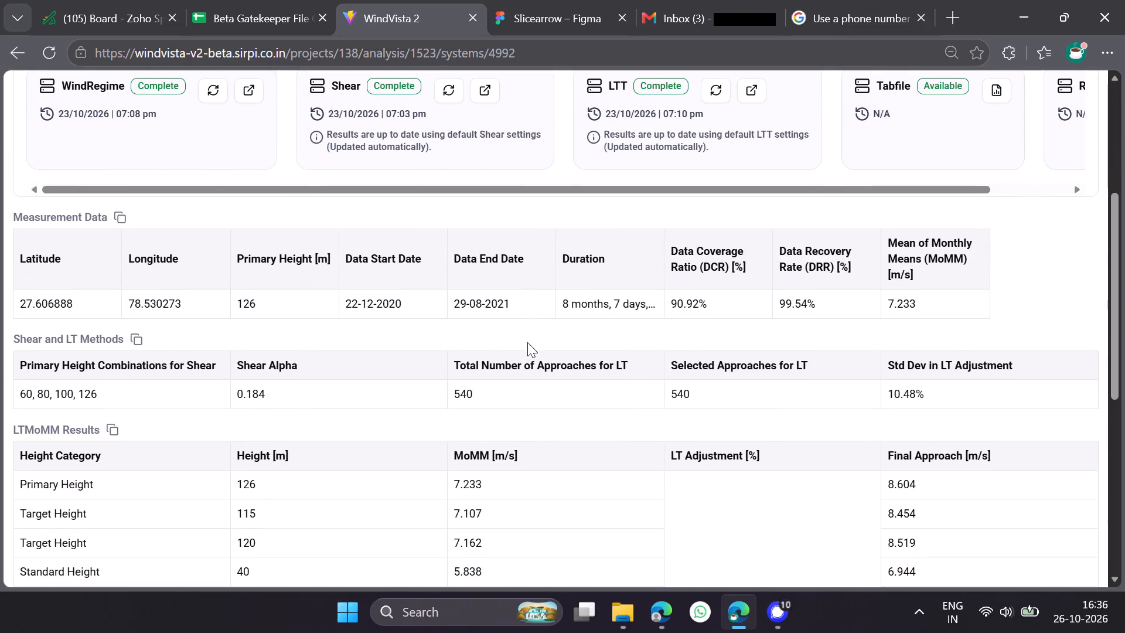
click(294, 0)
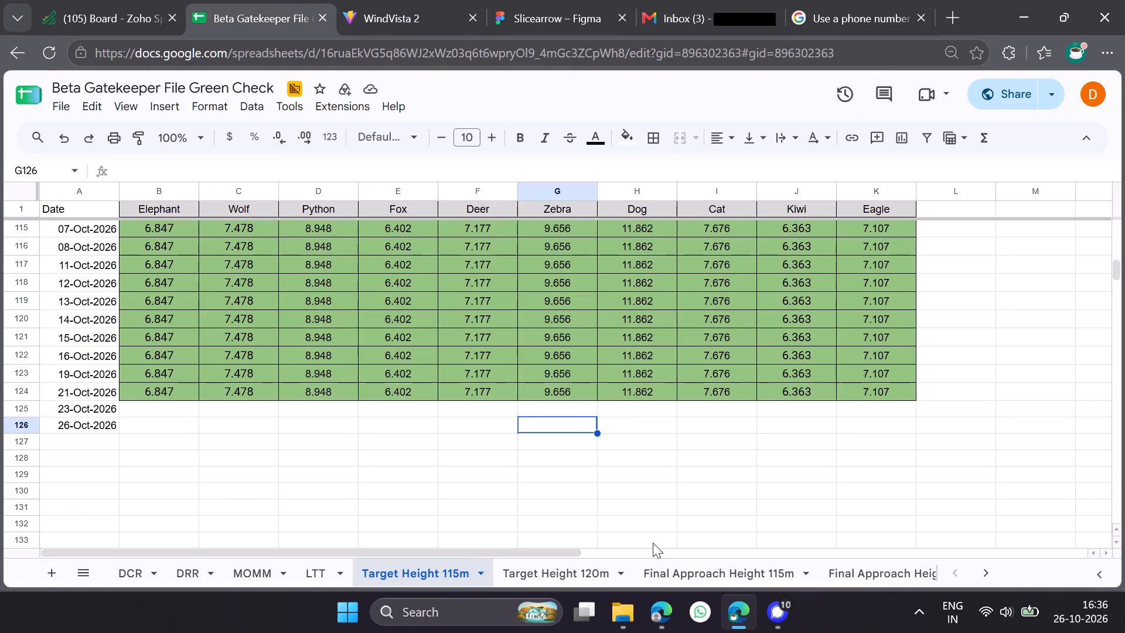
Copy the 21-Oct-2026 values for all masts, Elephant through Eagle, in the Target Height 115m sheet.
drag(182, 390, 865, 398)
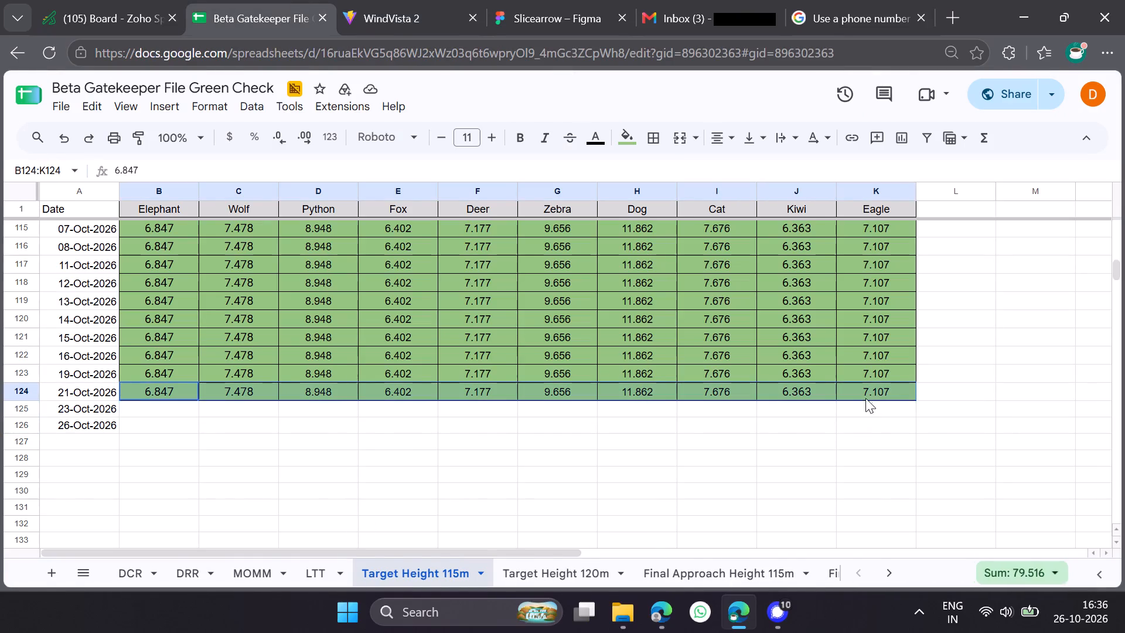
drag(865, 398, 868, 392)
key(ctrl+c)
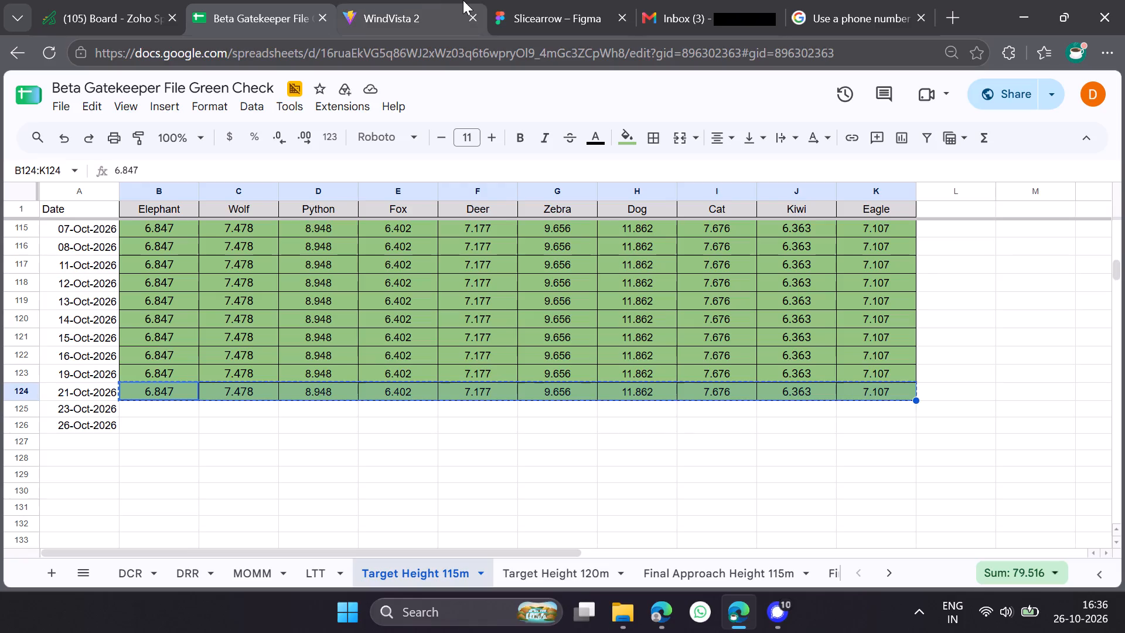
click(431, 0)
click(267, 0)
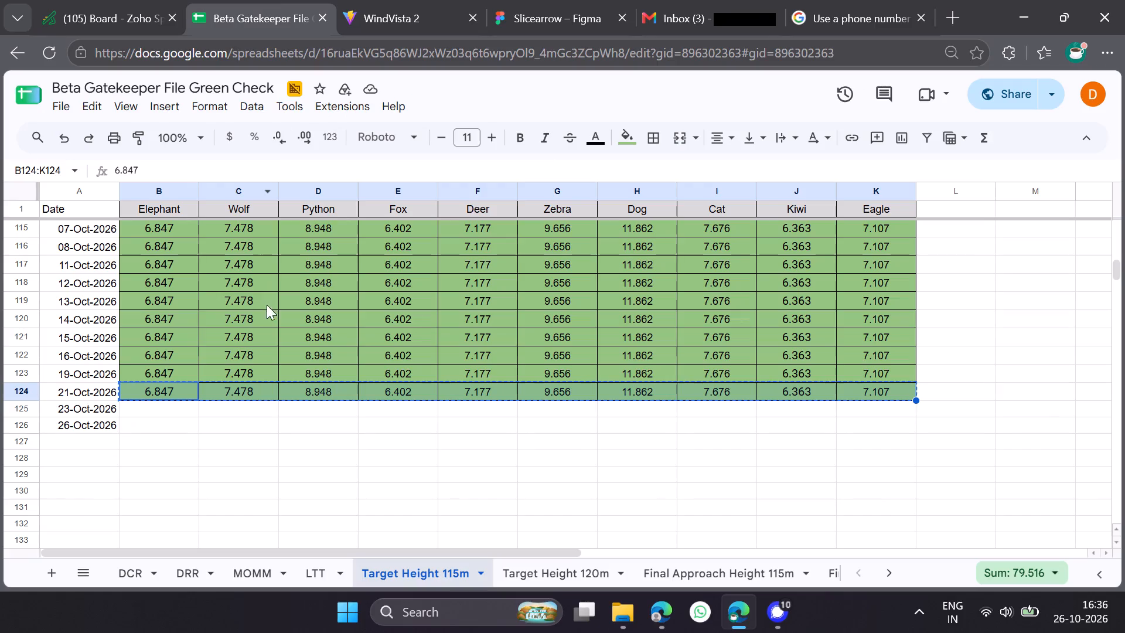
Paste the copied 21-Oct-2026 values into the 23-Oct-2026 row, Elephant through Eagle, of the Target Height 115m sheet.
click(168, 413)
drag(195, 413, 437, 414)
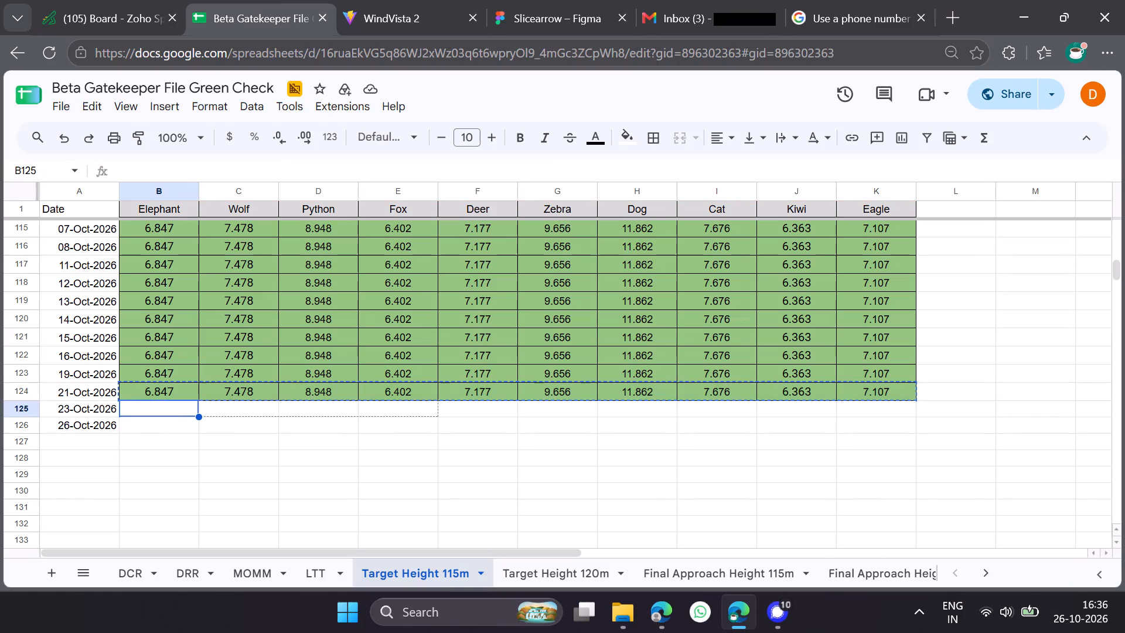
drag(437, 414, 596, 425)
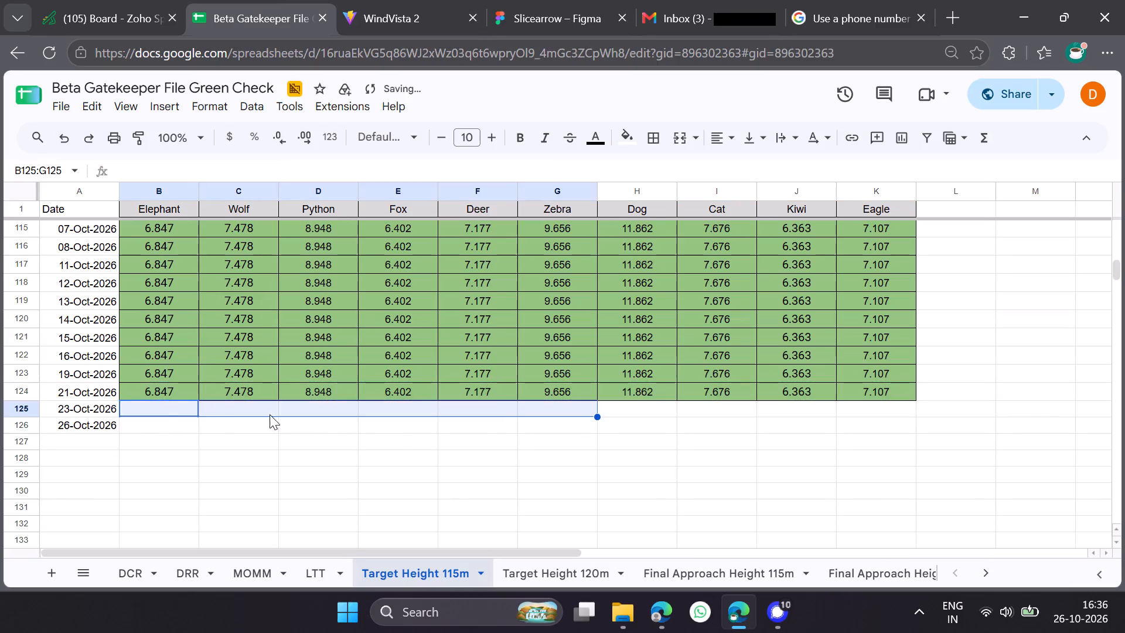
click(182, 413)
drag(183, 407, 250, 412)
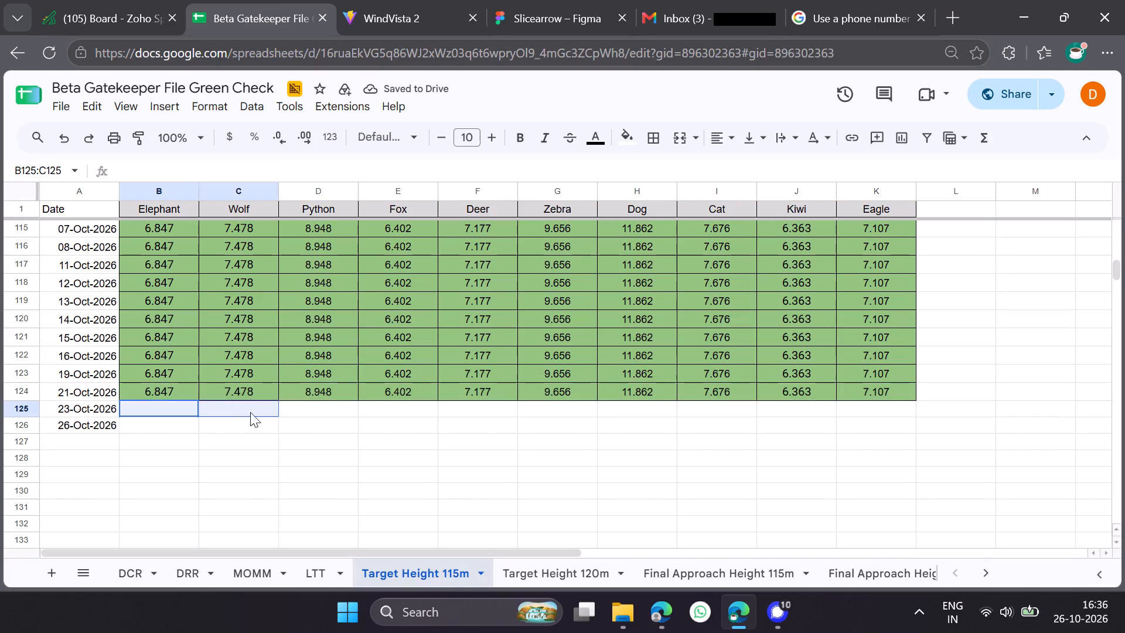
drag(250, 412, 884, 411)
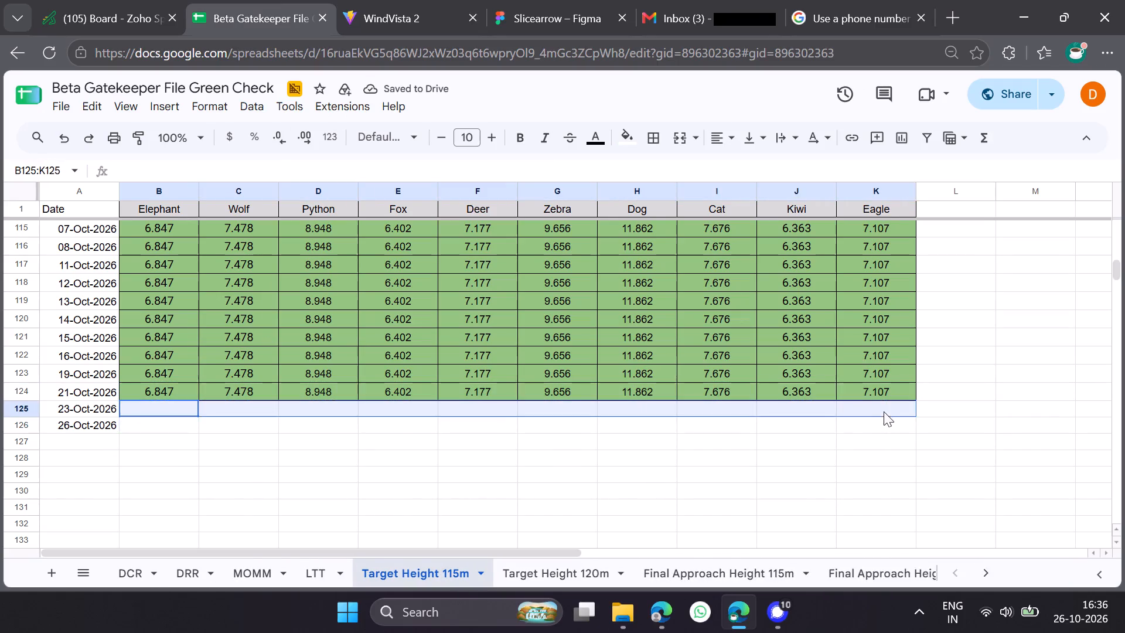
drag(884, 411, 885, 404)
key(ctrl+v)
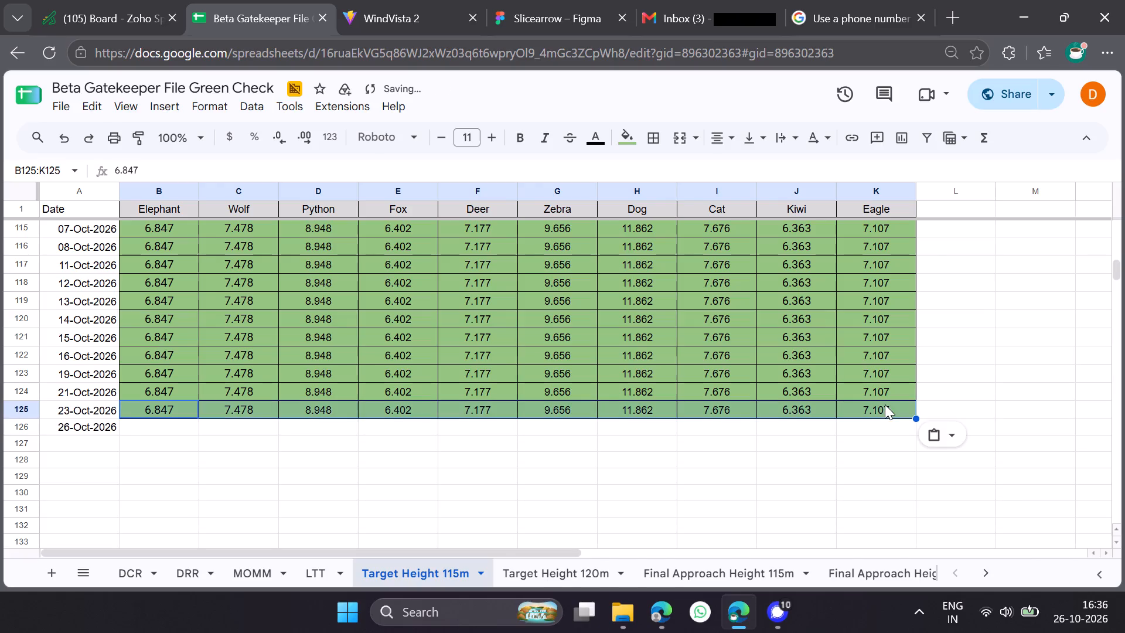
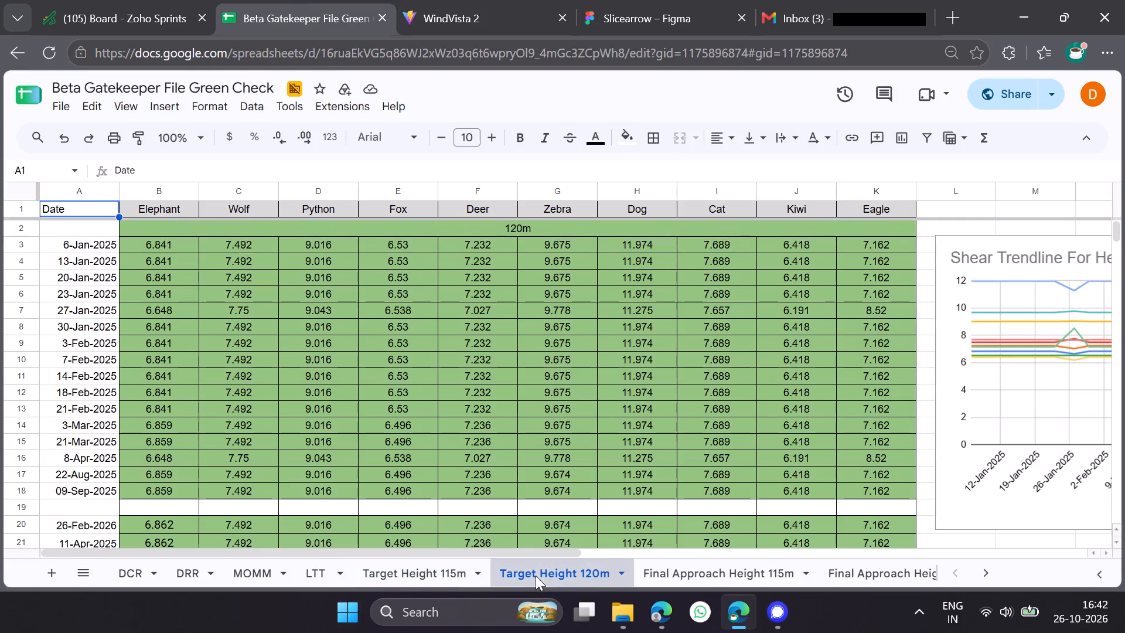
Start a date entry with 23 in the first empty row below 21-Oct-2026 in the Target Height 120m sheet.
scroll(442, 391, down, 18)
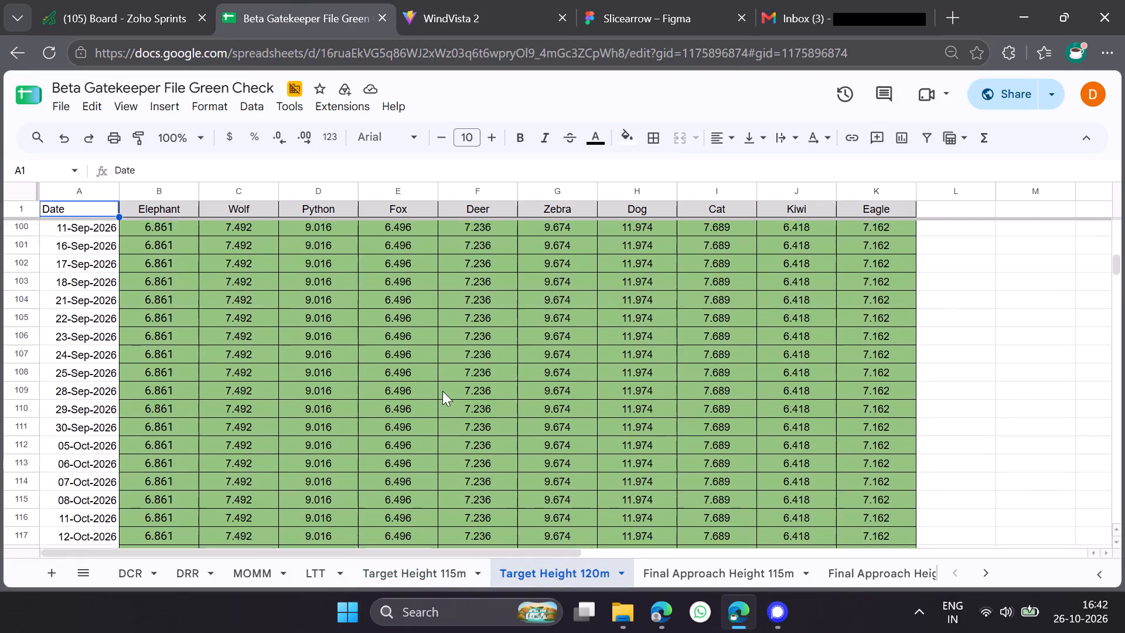
scroll(442, 391, down, 1)
scroll(442, 391, up, 1)
double_click(70, 328)
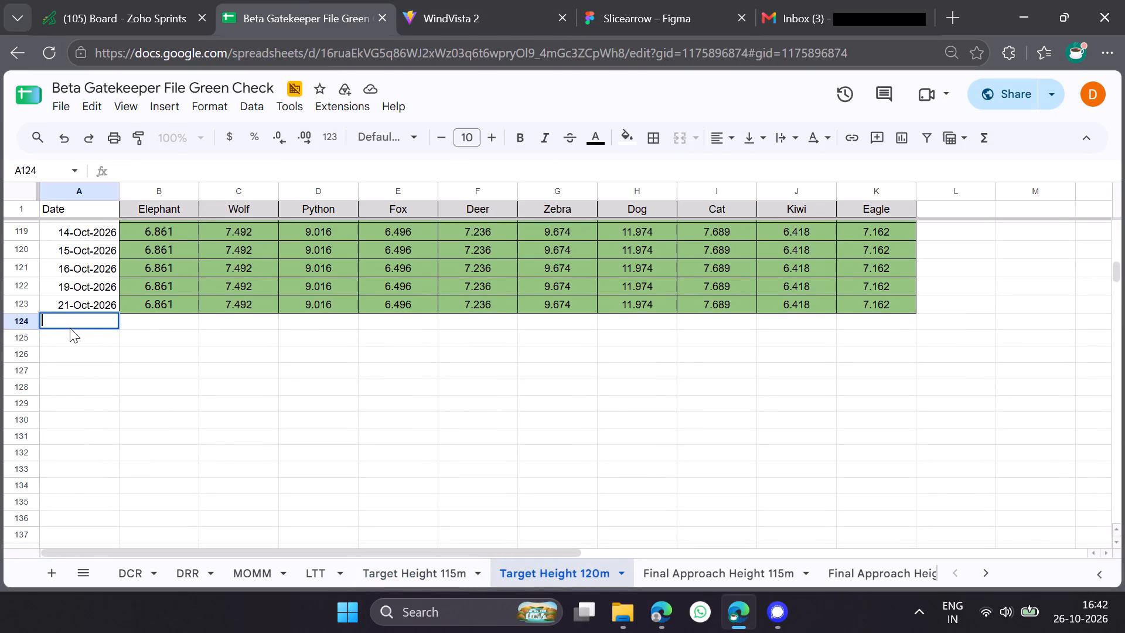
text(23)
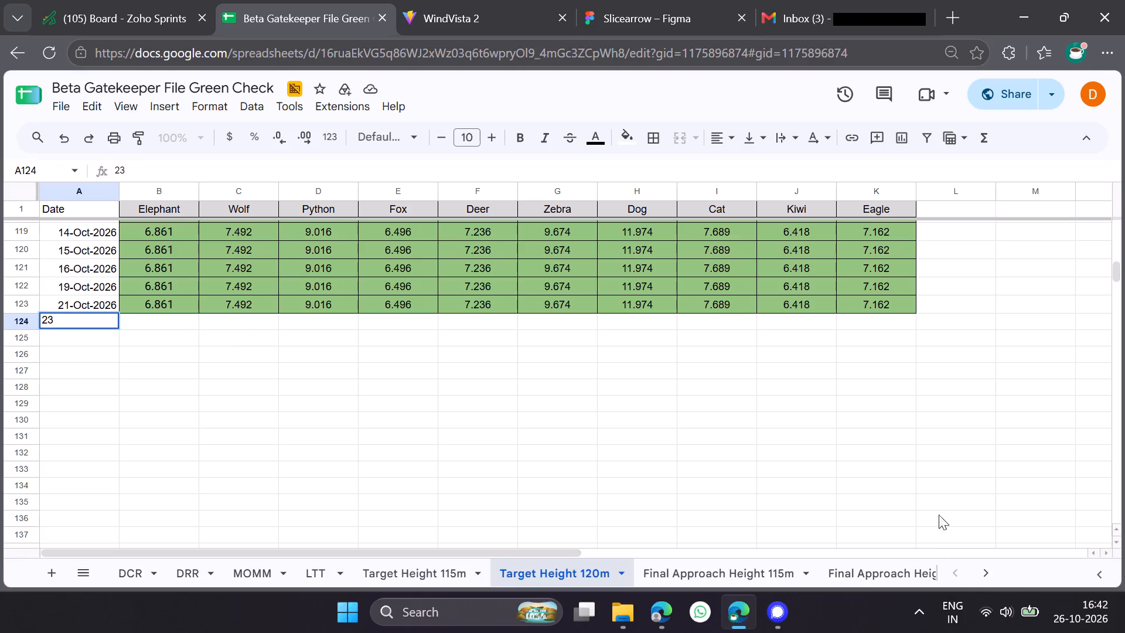
Lower the display brightness slightly in the Windows quick settings.
click(1000, 632)
scroll(922, 366, down, 5)
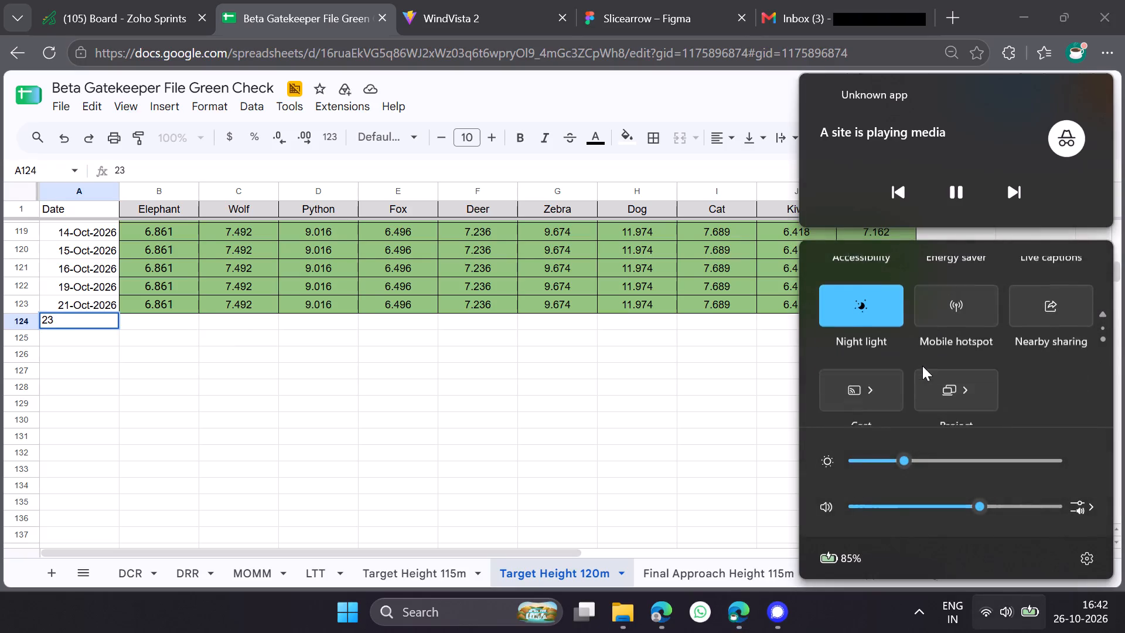
click(893, 466)
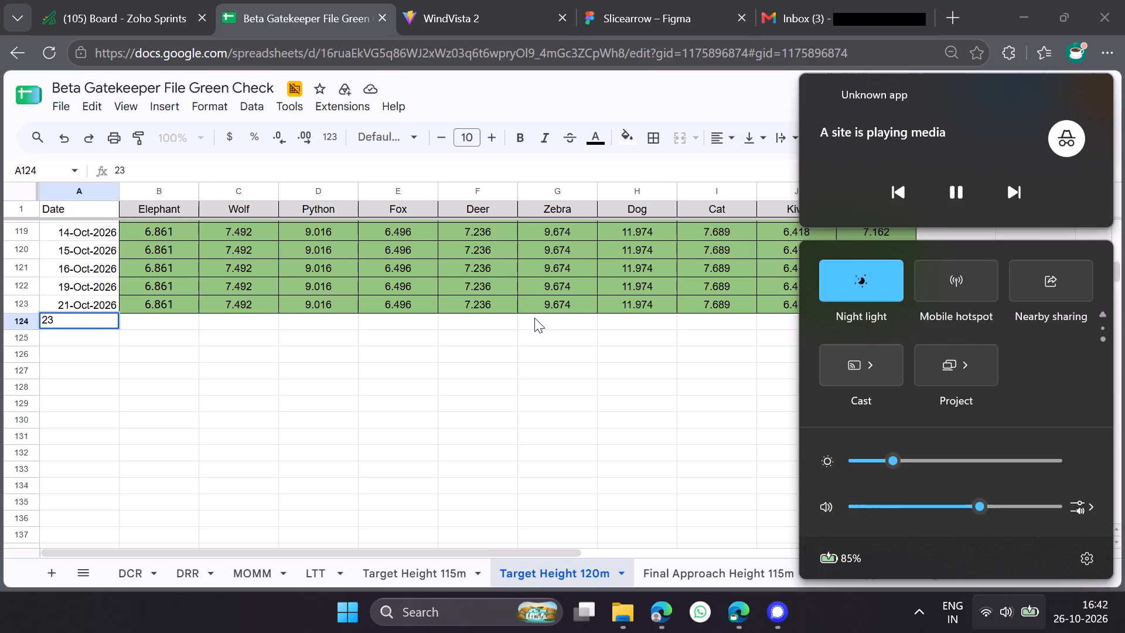
Complete the date in cell A124 of the Target Height 120m sheet as 23-Oct-2026.
double_click(94, 312)
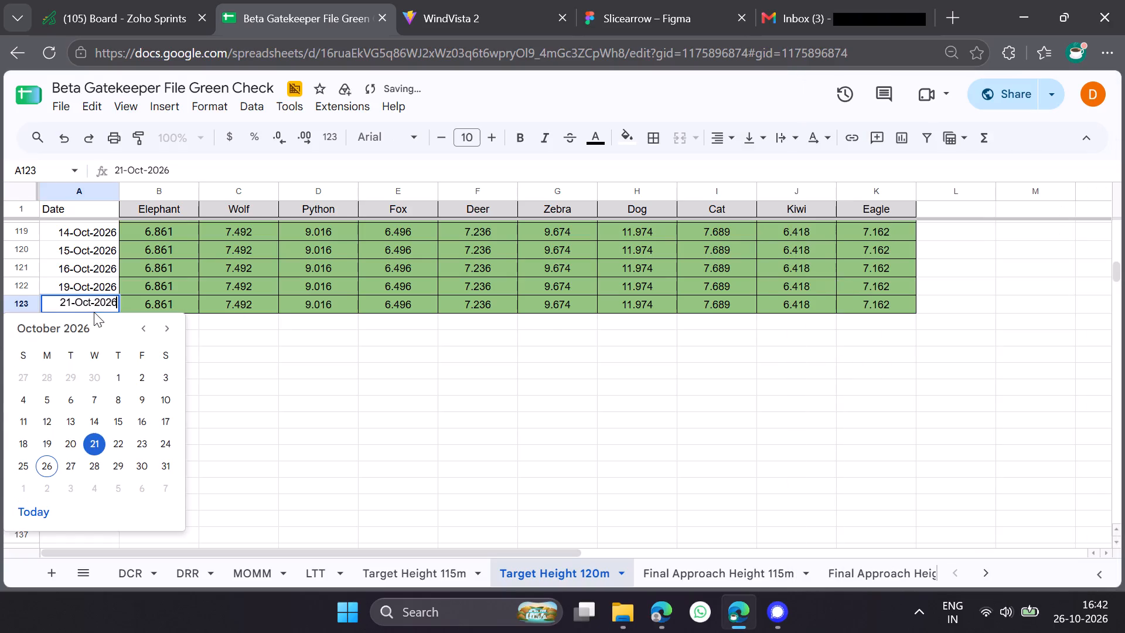
click(226, 349)
double_click(101, 319)
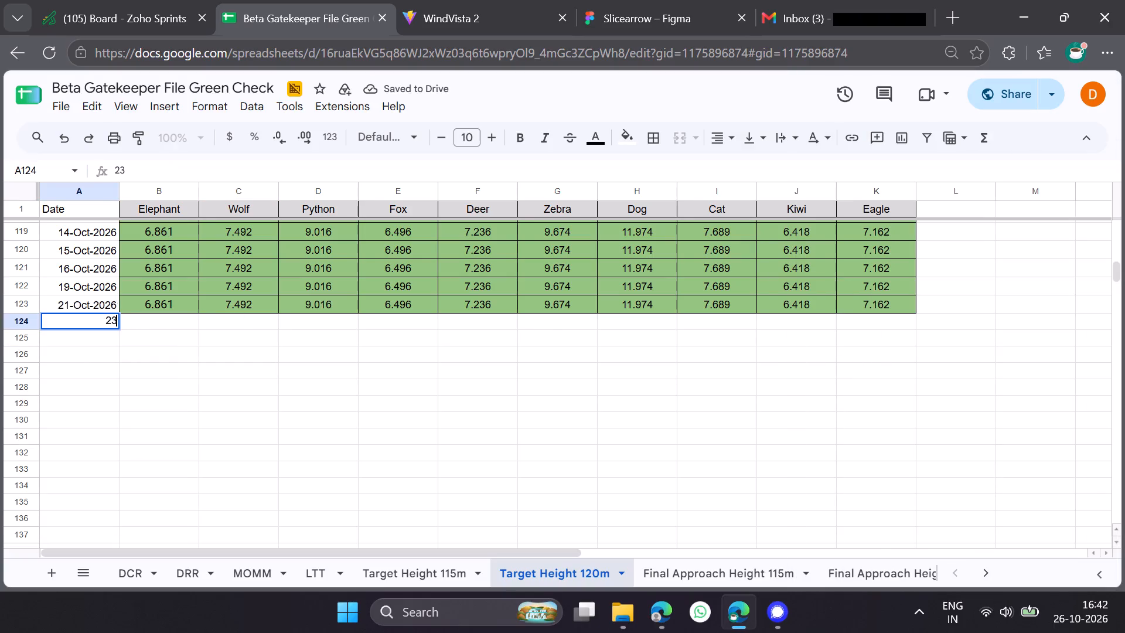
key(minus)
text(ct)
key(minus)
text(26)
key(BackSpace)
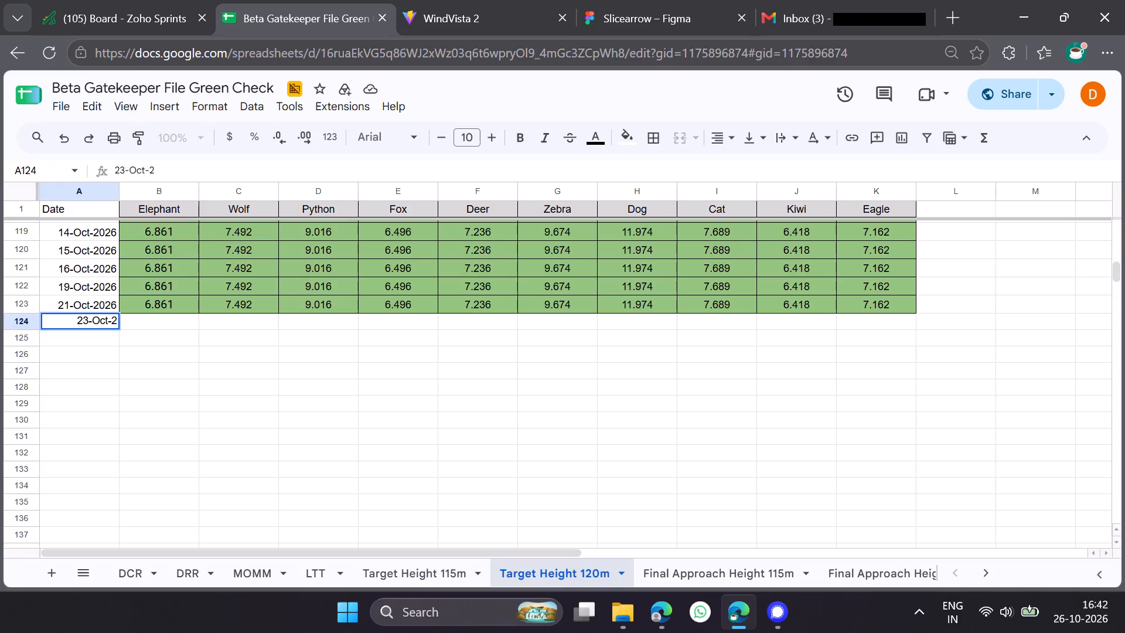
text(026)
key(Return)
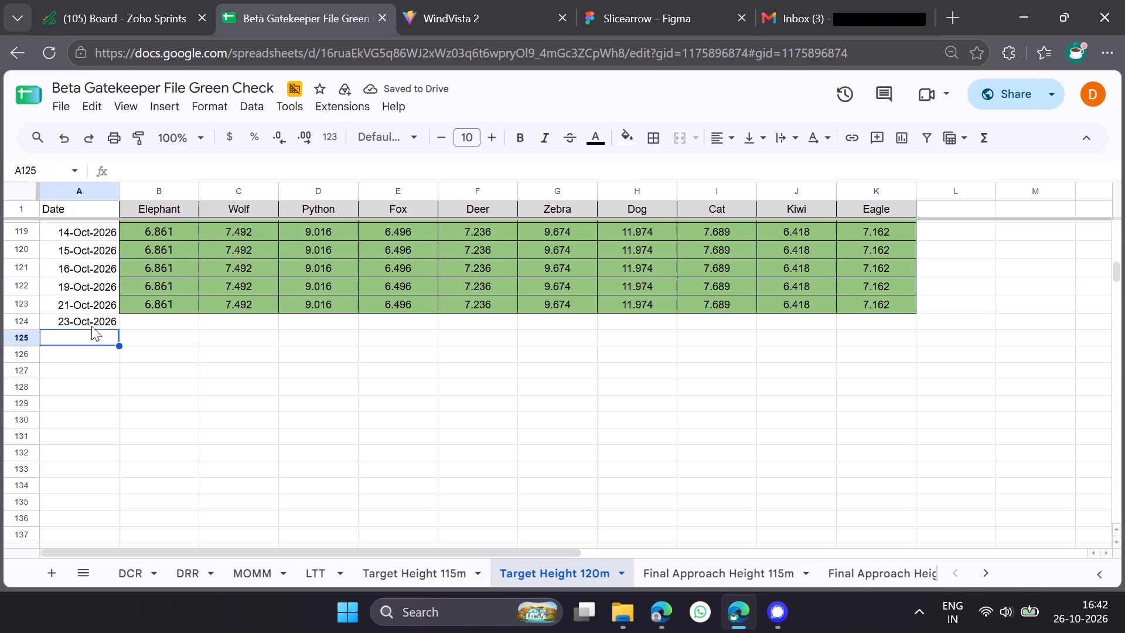
Enter the date 26-Oct-2026 below 23-Oct-2026 in the Target Height 120m sheet.
double_click(86, 334)
text(26)
key(minus)
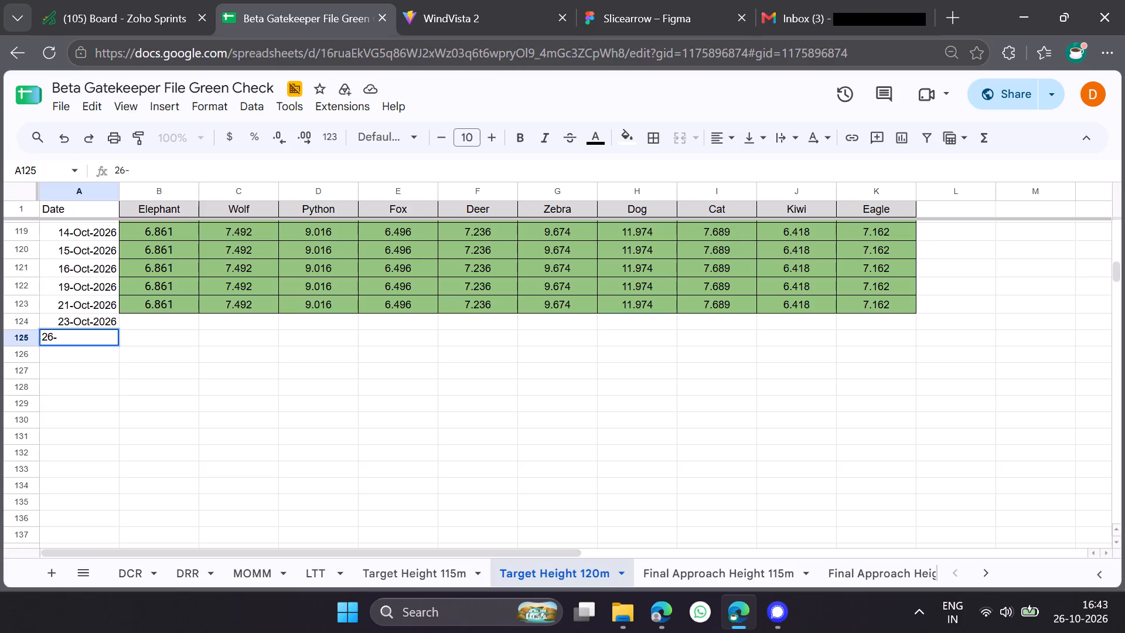
text(ct)
text(-2026)
click(172, 312)
click(171, 325)
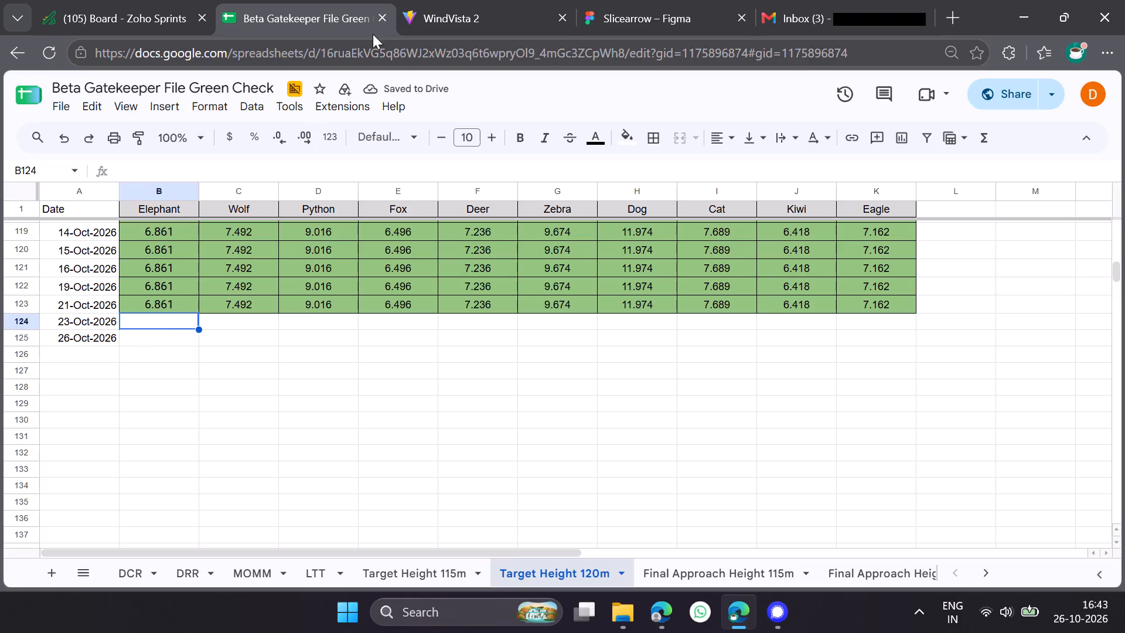
Examine the Fox mast's 120 m target-height MoMM in its WindVista LTMoMM results.
click(475, 0)
scroll(428, 565, up, 6)
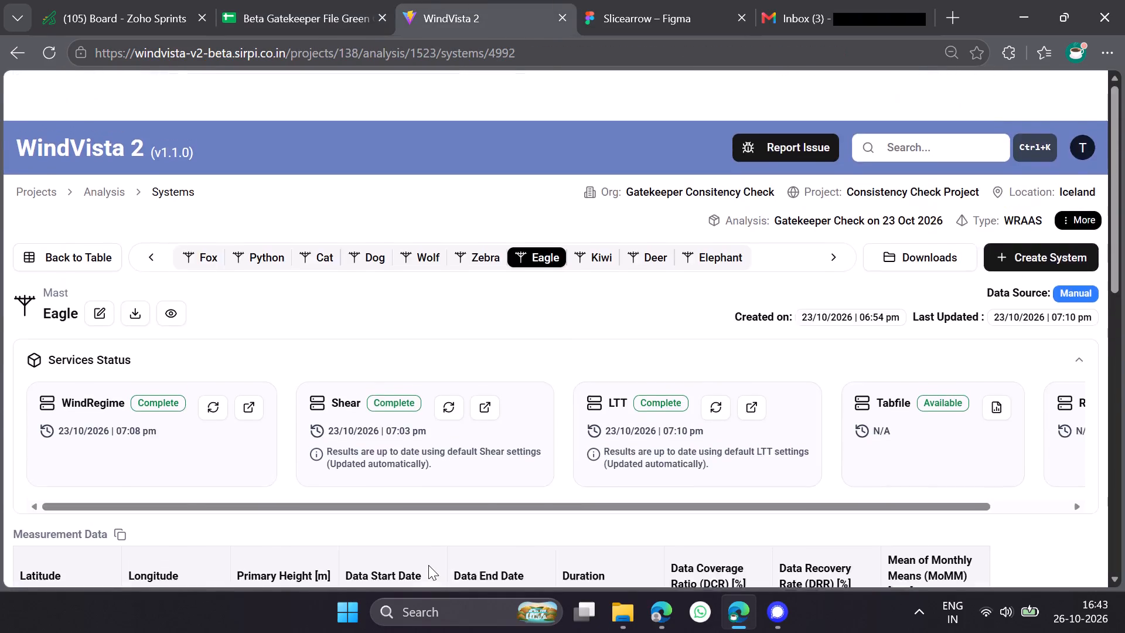
scroll(428, 565, down, 4)
scroll(428, 565, up, 7)
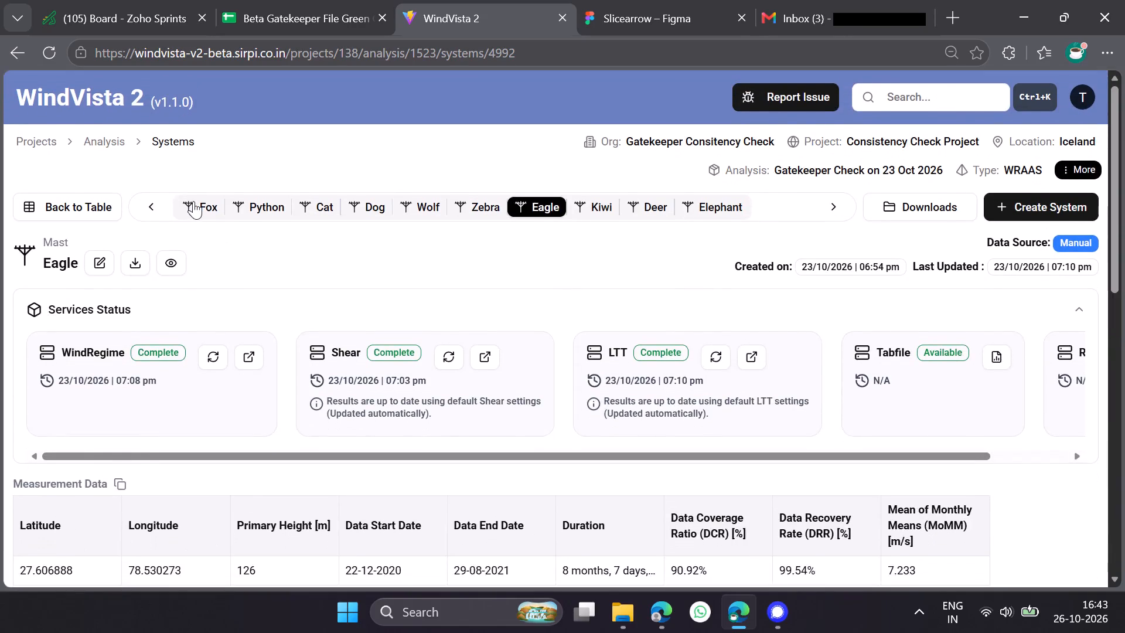
click(193, 201)
scroll(293, 396, down, 3)
scroll(293, 396, up, 5)
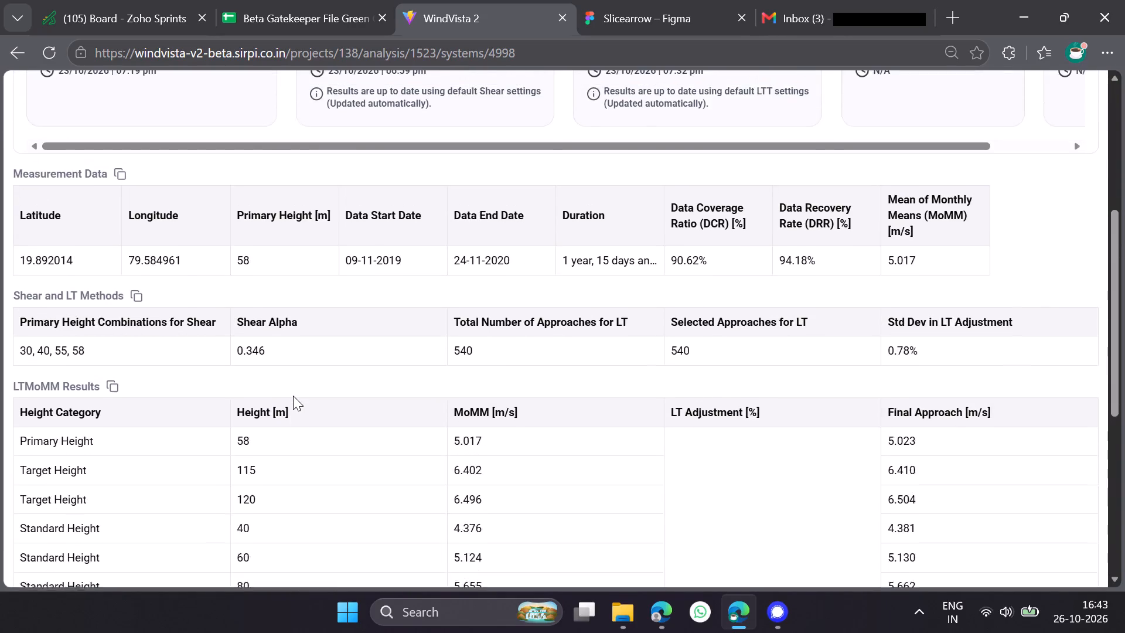
scroll(293, 396, down, 1)
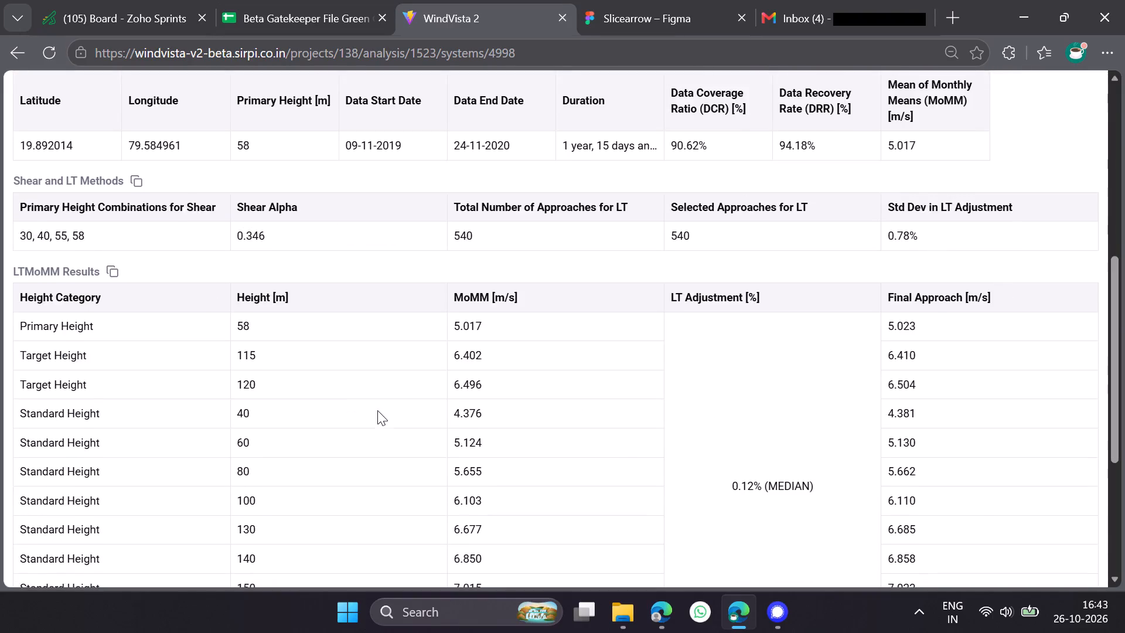
Copy the 21-Oct-2026 values for all masts, Elephant through Eagle, into the 23-Oct-2026 row of the Target Height 120m sheet.
click(285, 0)
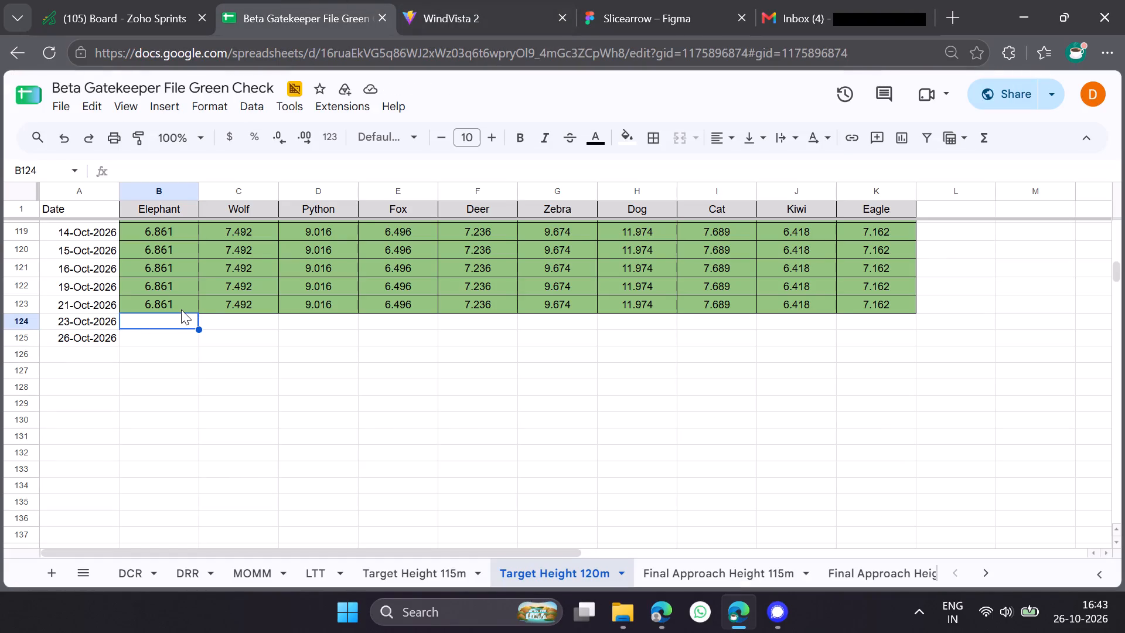
drag(181, 309, 618, 285)
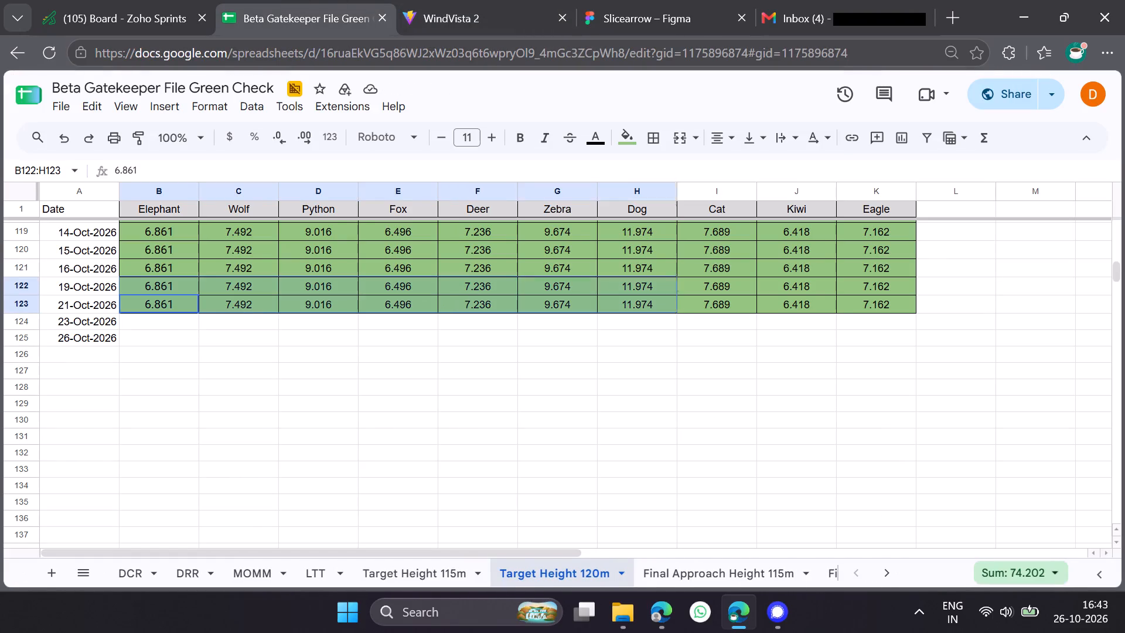
drag(618, 285, 855, 300)
key(ctrl+c)
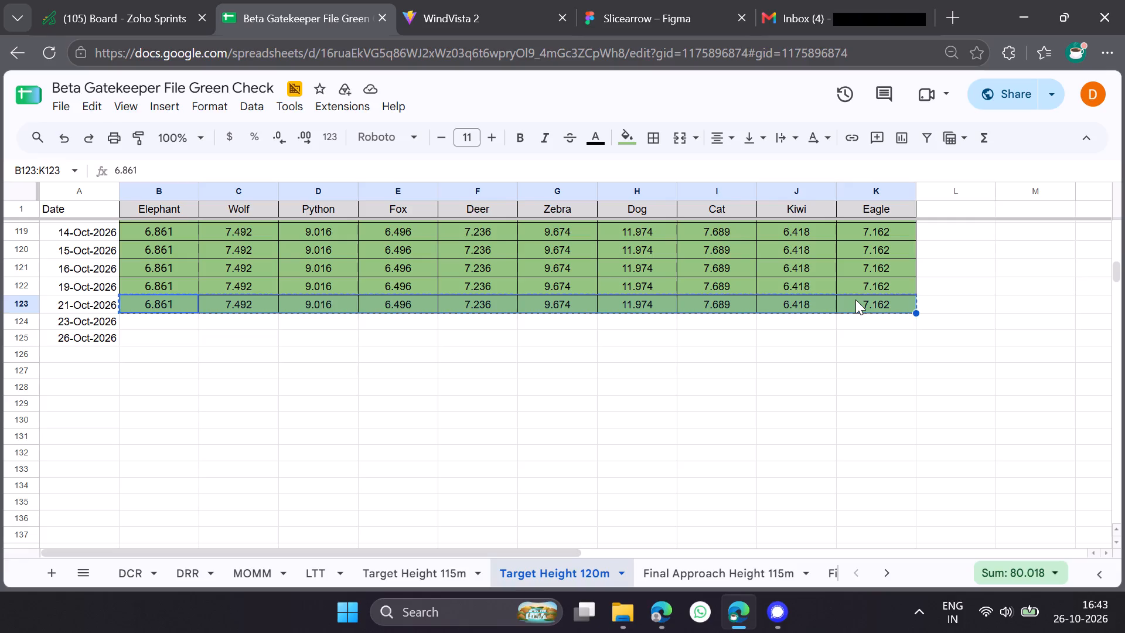
drag(186, 316, 608, 324)
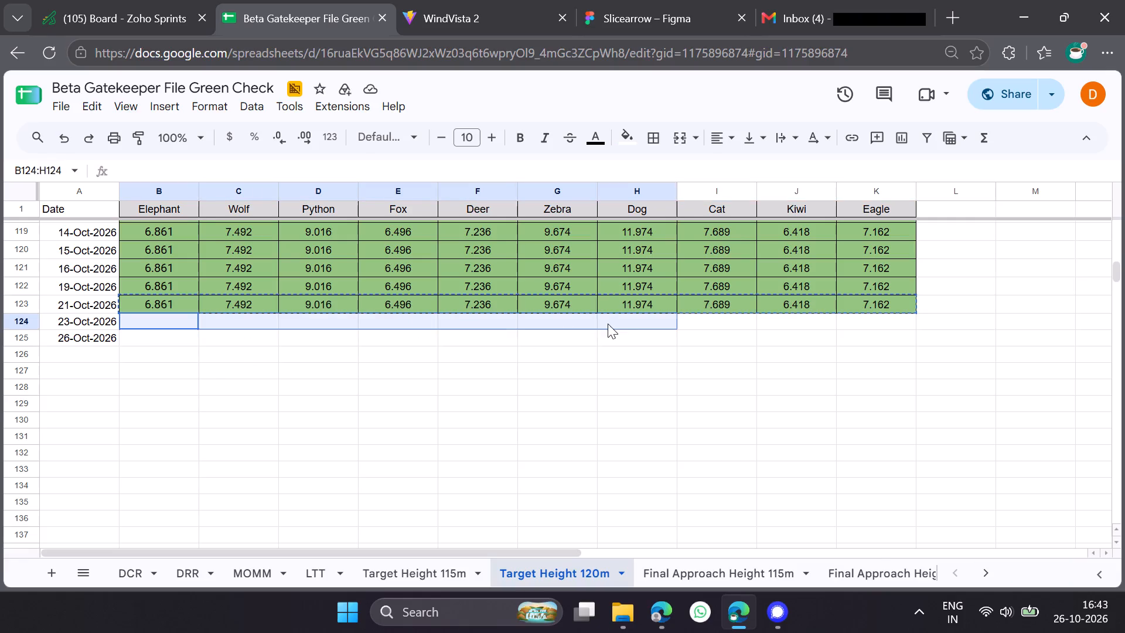
drag(608, 324, 865, 319)
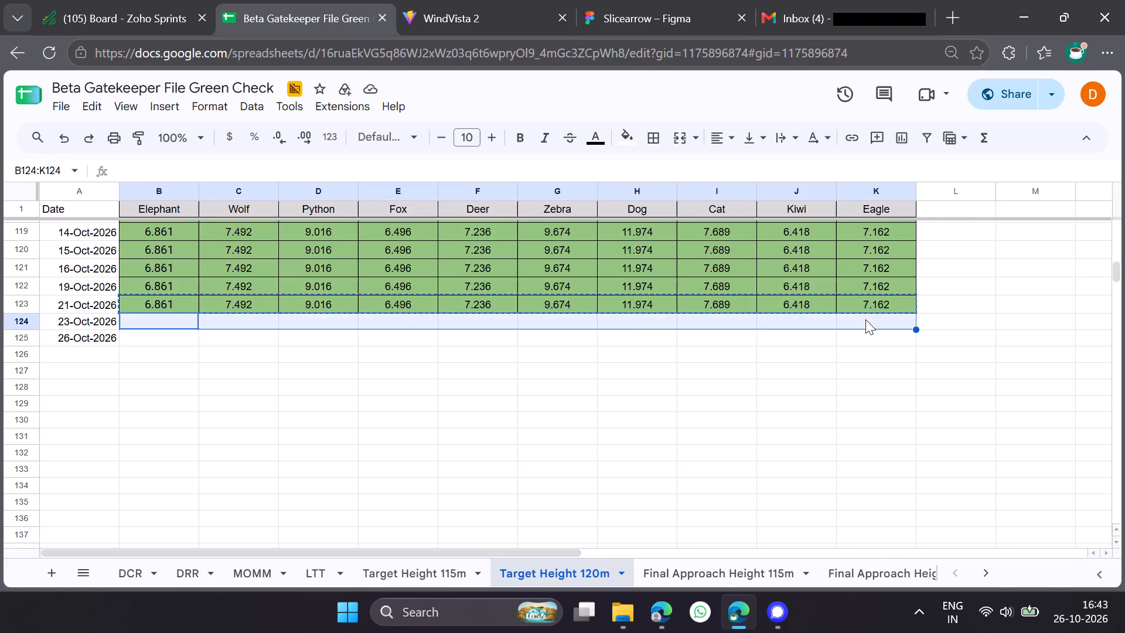
key(ctrl+v)
click(627, 410)
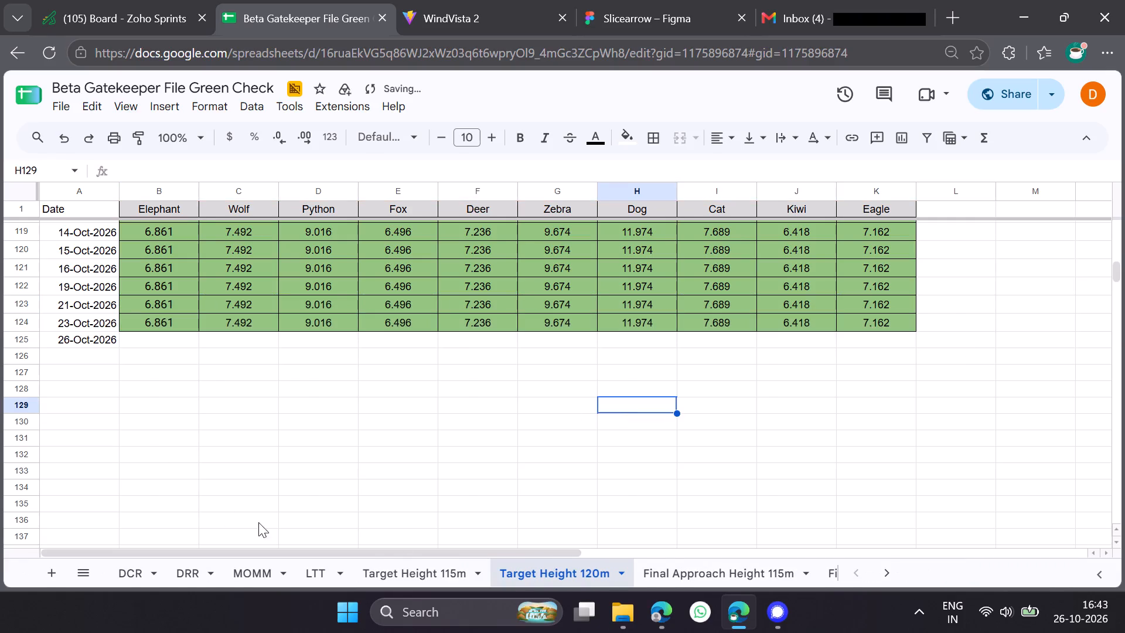
Enter the date 23-Oct-2026 below 21-Oct-2026 in the Final Approach Height 115m sheet.
click(741, 574)
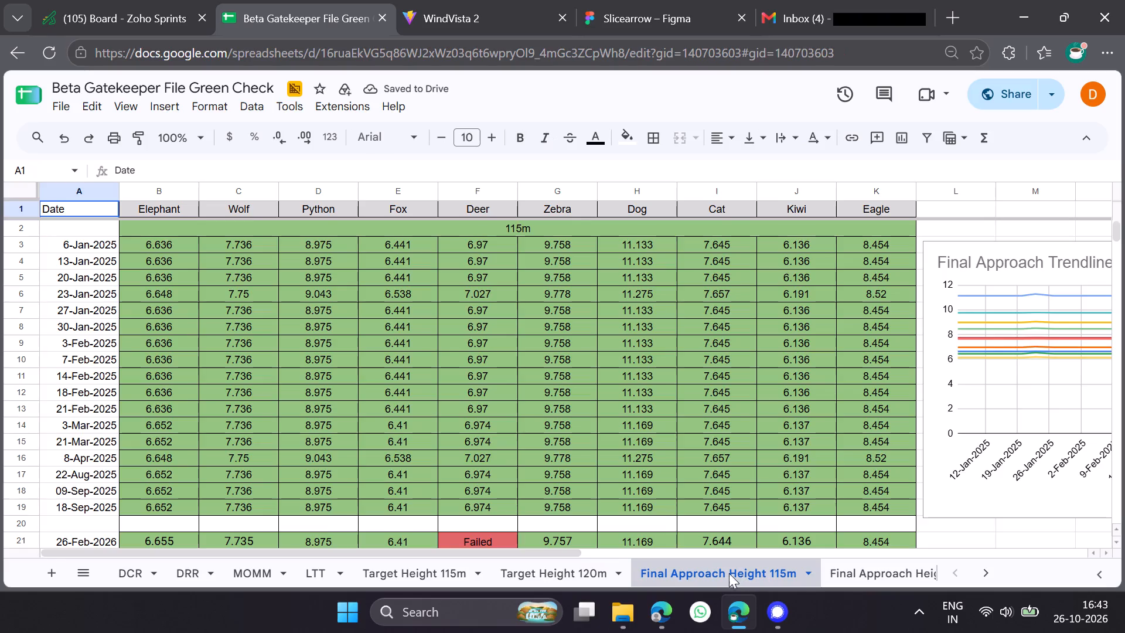
scroll(623, 435, down, 18)
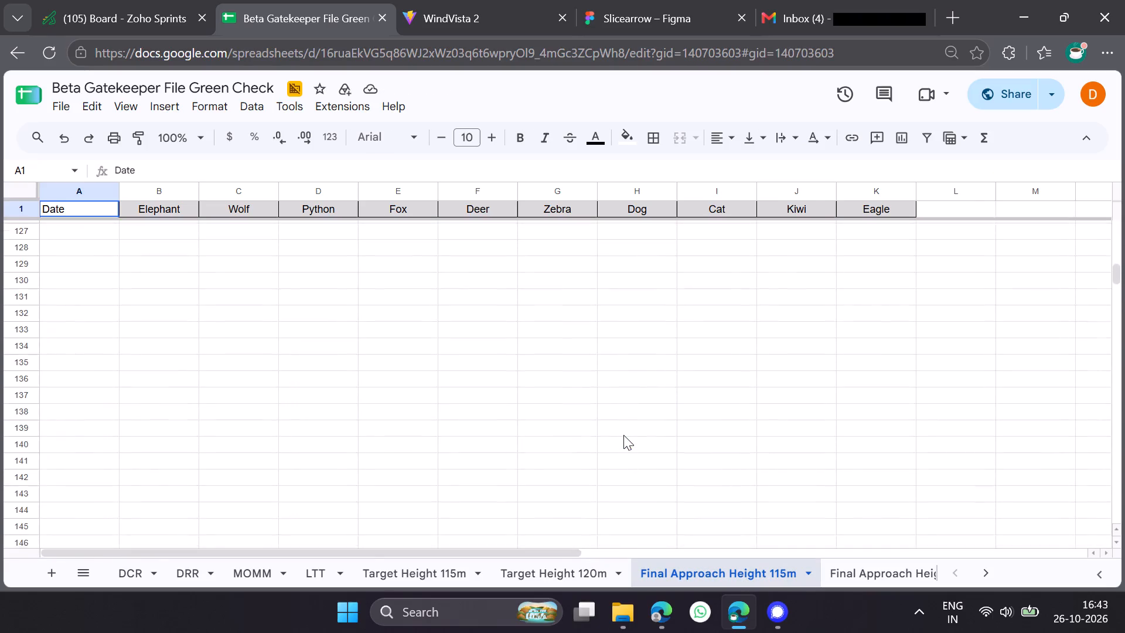
scroll(623, 435, up, 1)
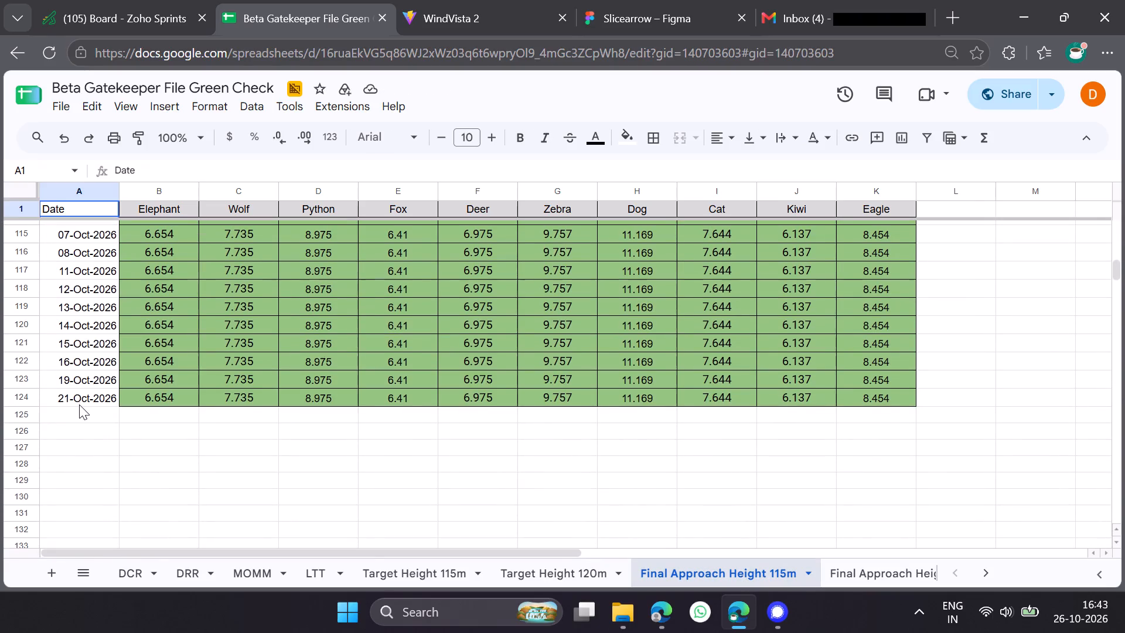
double_click(80, 414)
key(2)
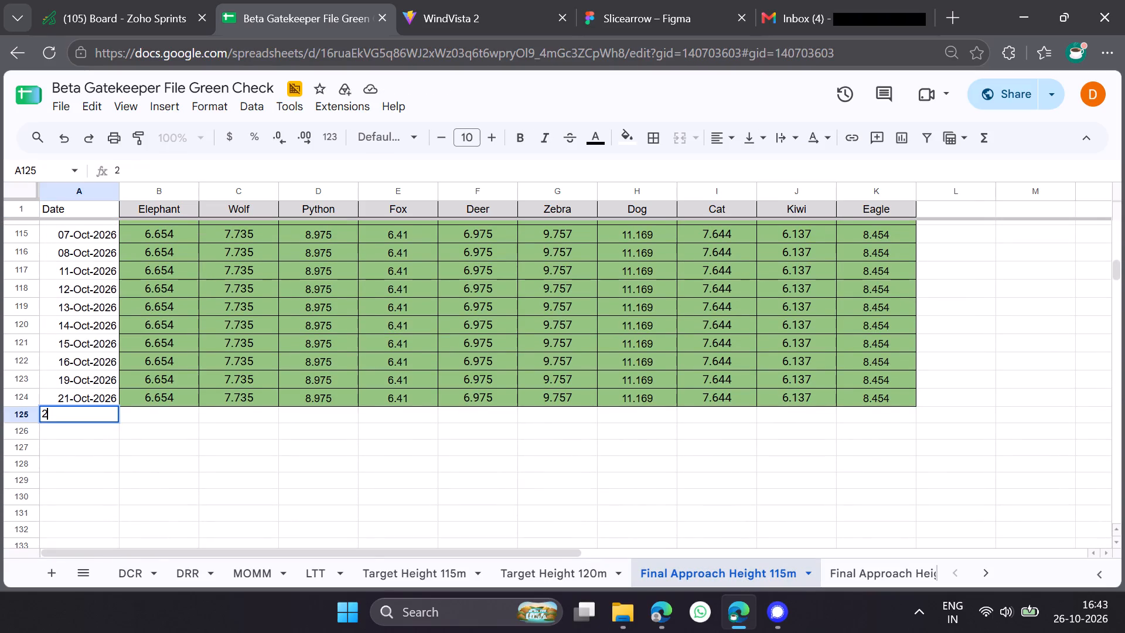
text(3-)
text(ct-2)
text(02)
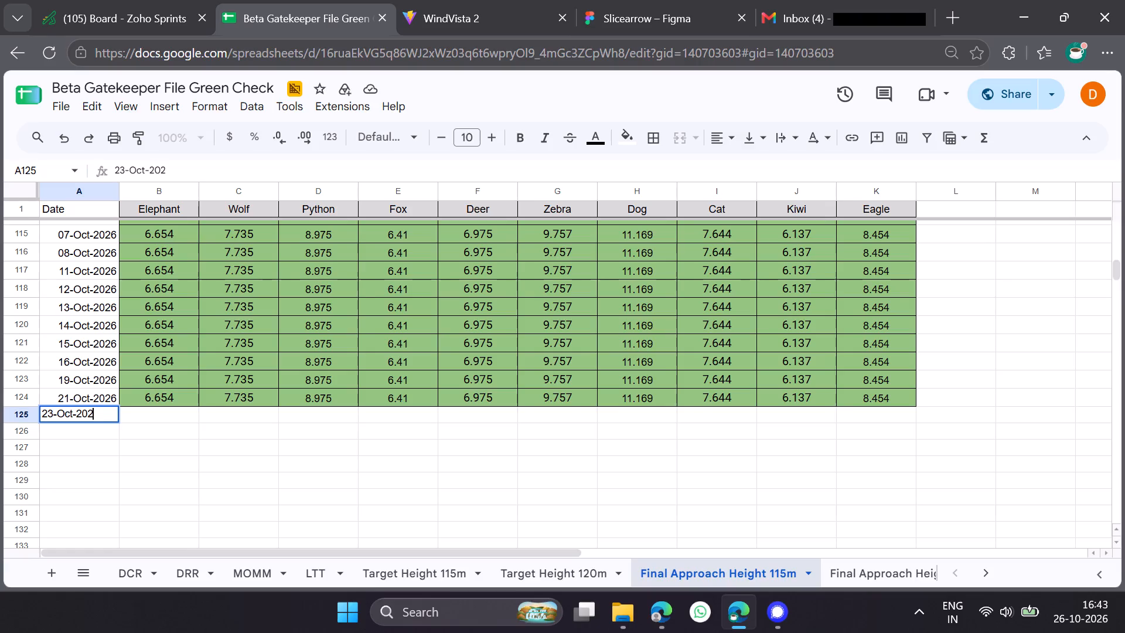
key(6)
key(Return)
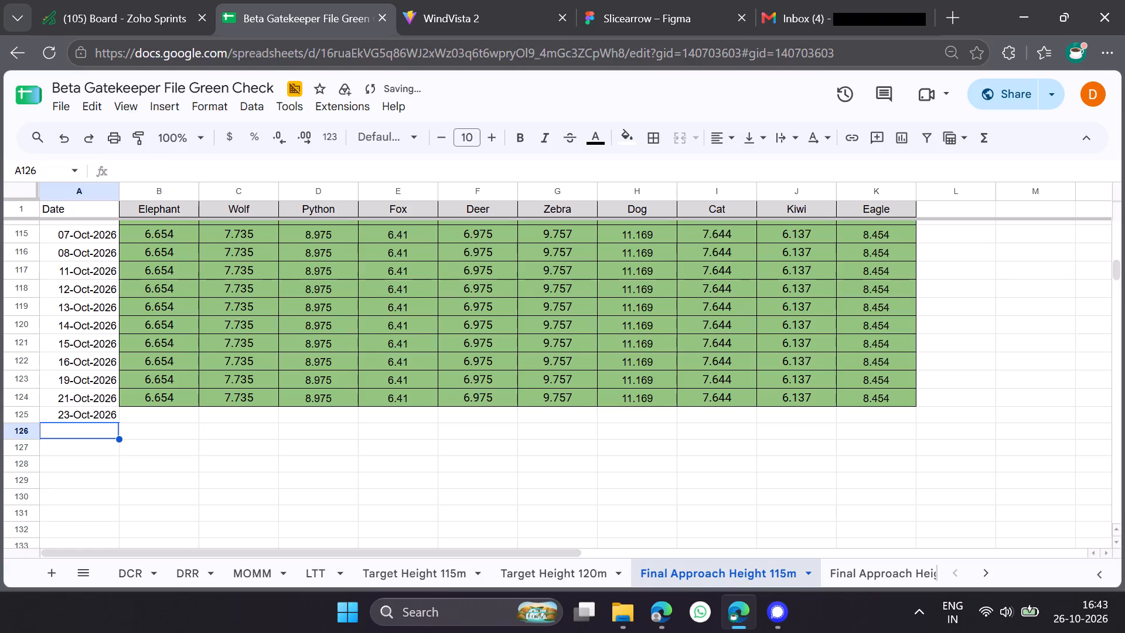
Enter the date 26-Oct-2026 below 23-Oct-2026 in the Final Approach Height 115m sheet.
text(26)
key(minus)
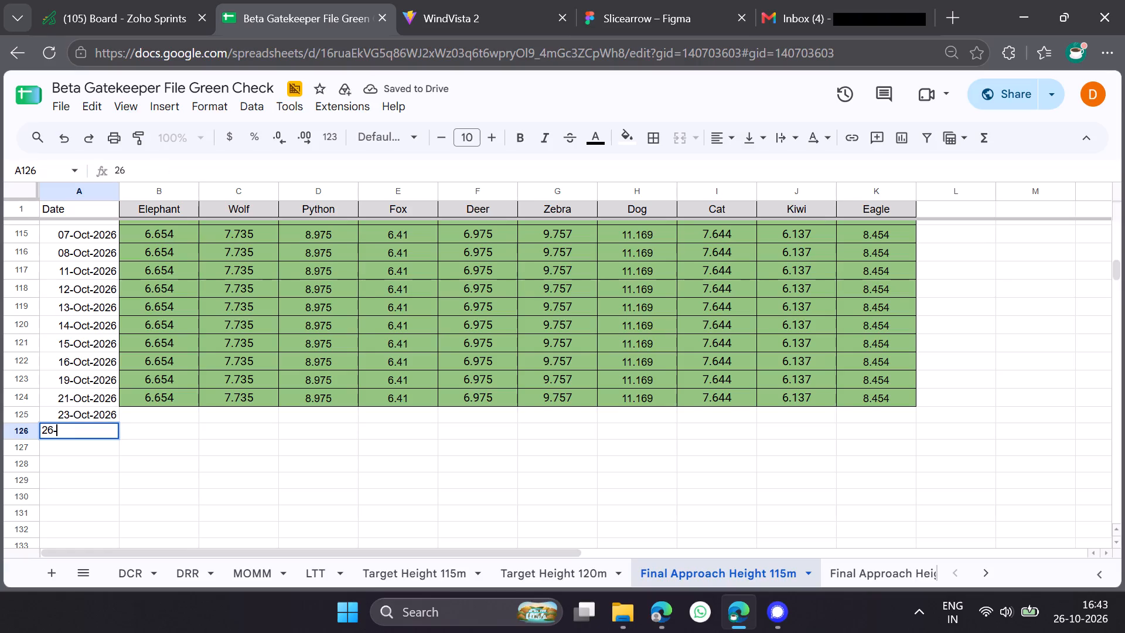
text(ct-2)
text(026)
key(Return)
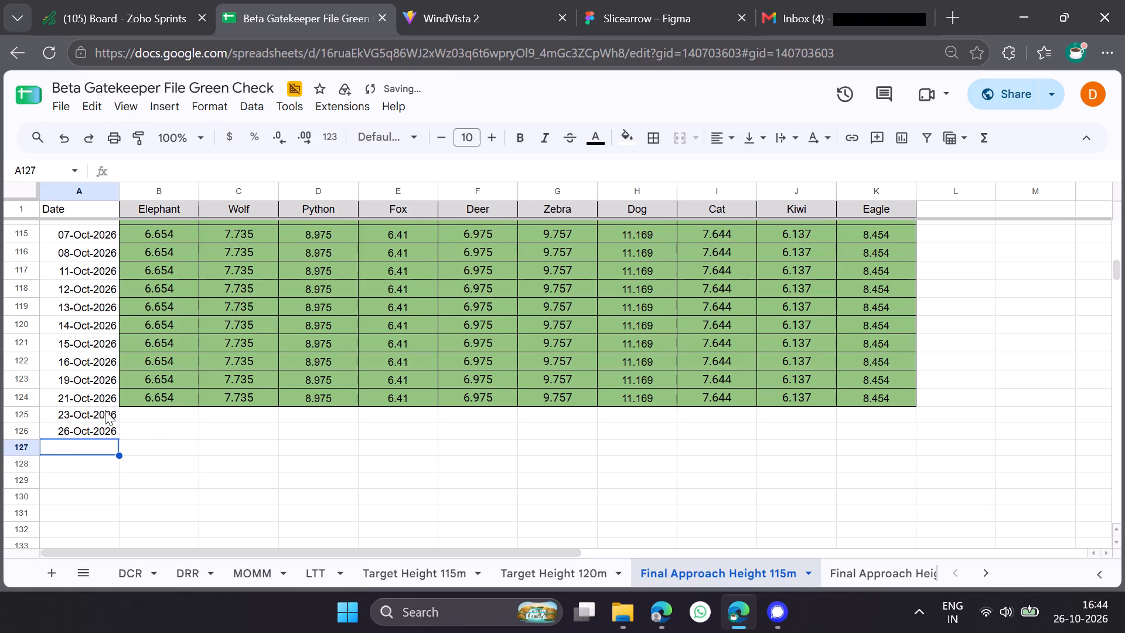
Review the Fox mast's final approach results in WindVista and return to the Final Approach Height 115m sheet.
click(147, 404)
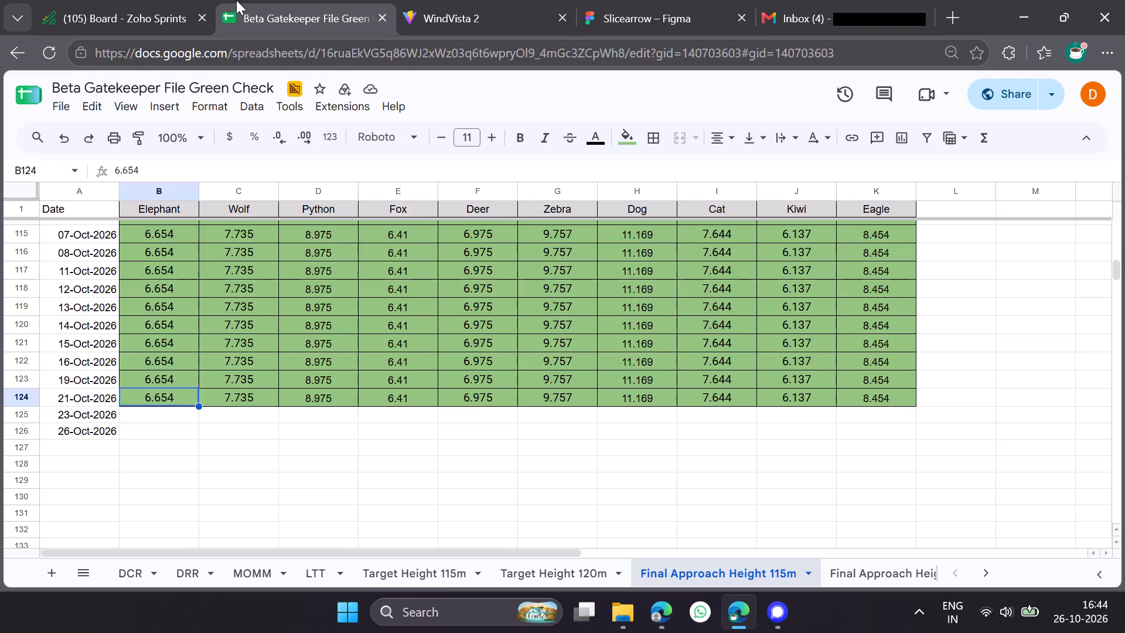
click(469, 0)
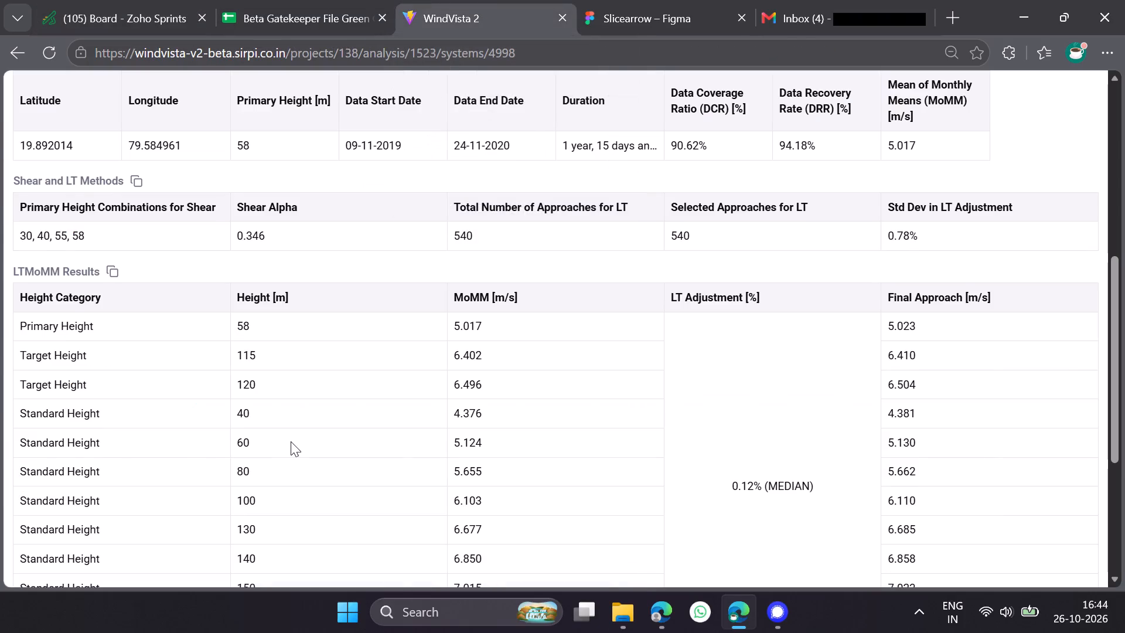
scroll(291, 441, up, 2)
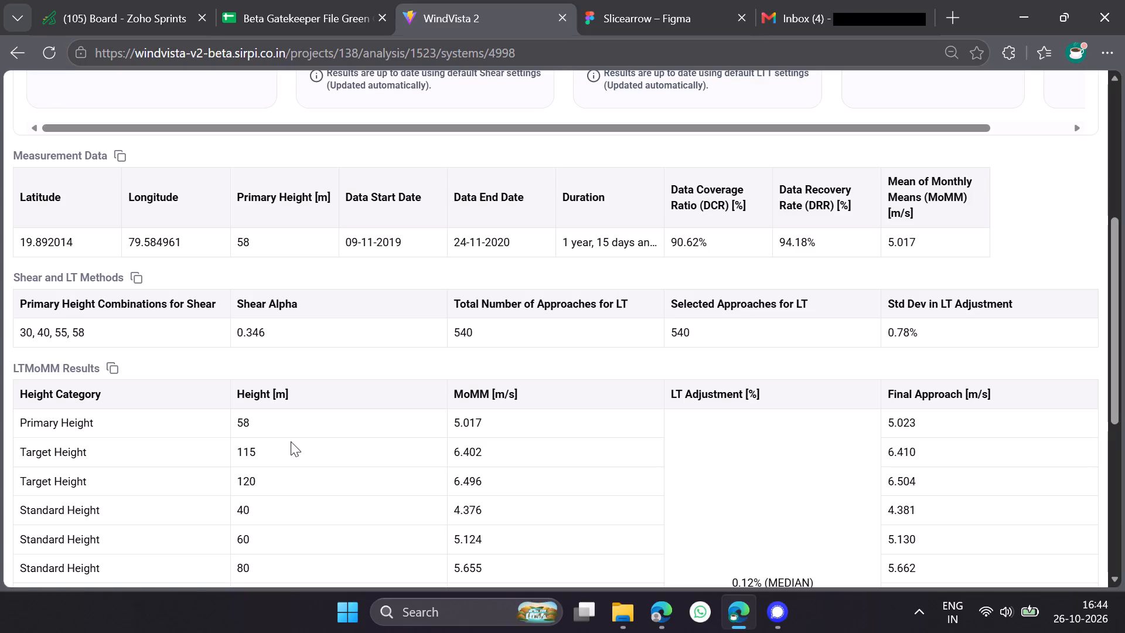
scroll(276, 319, up, 3)
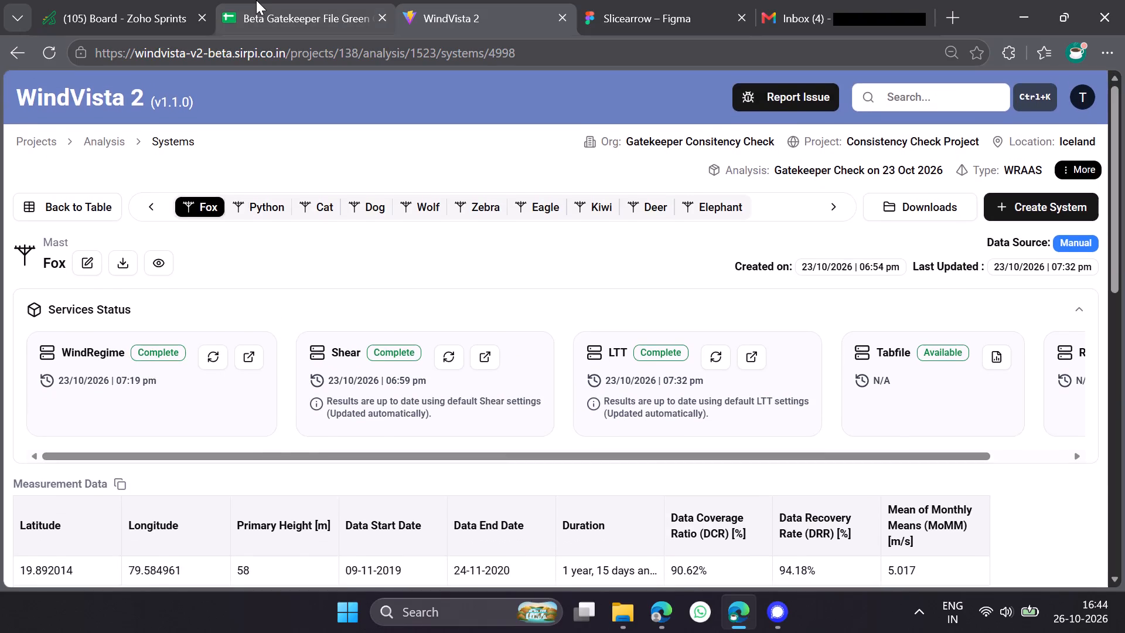
click(256, 0)
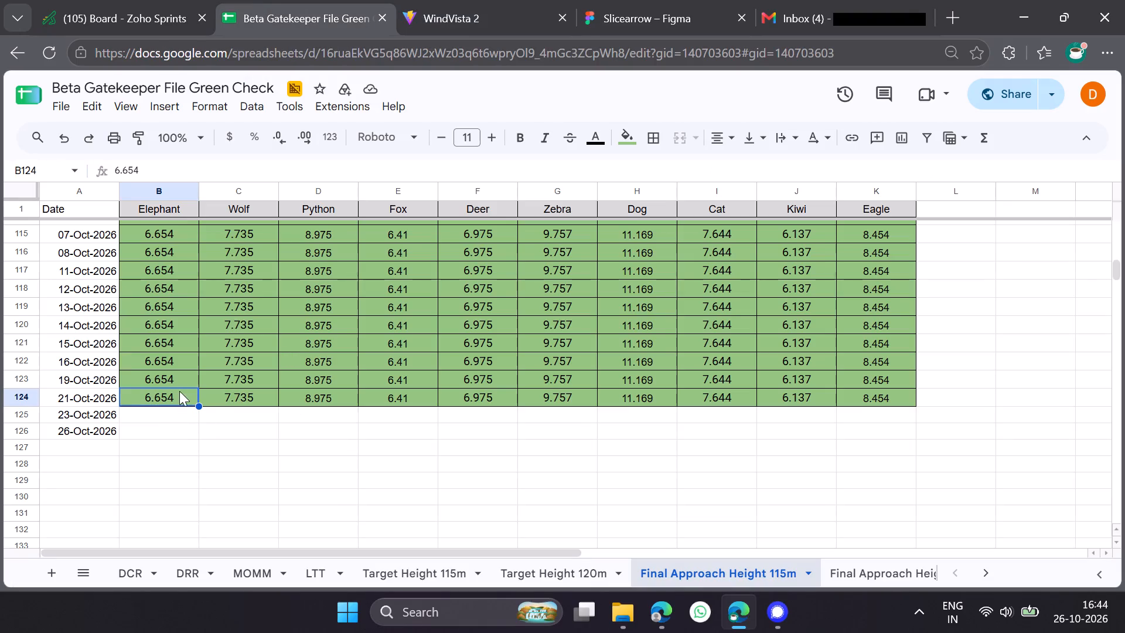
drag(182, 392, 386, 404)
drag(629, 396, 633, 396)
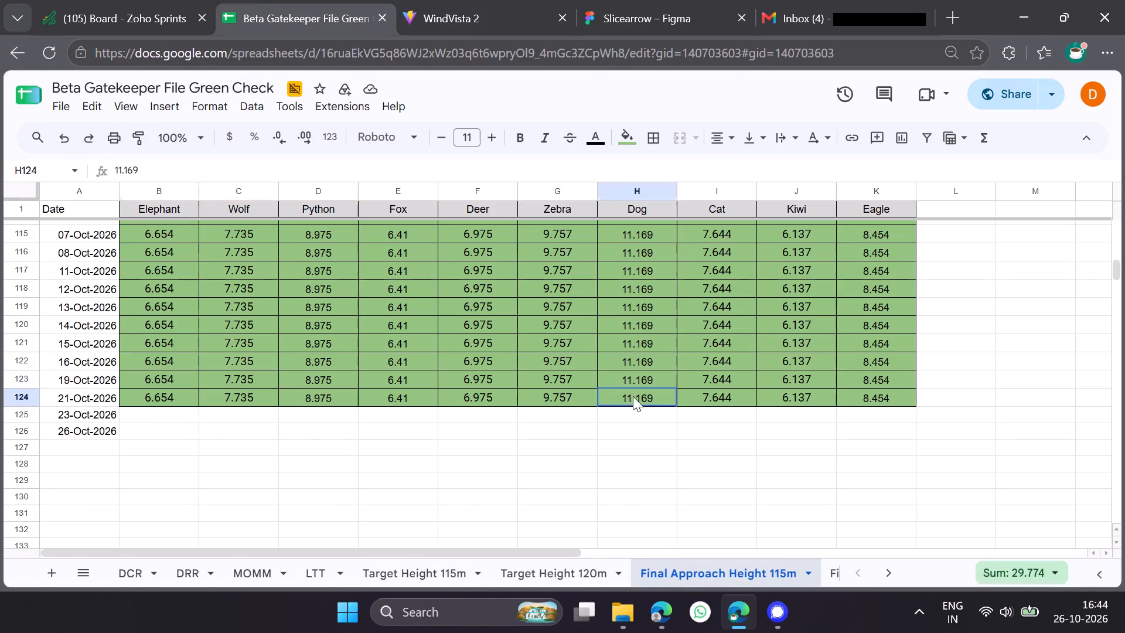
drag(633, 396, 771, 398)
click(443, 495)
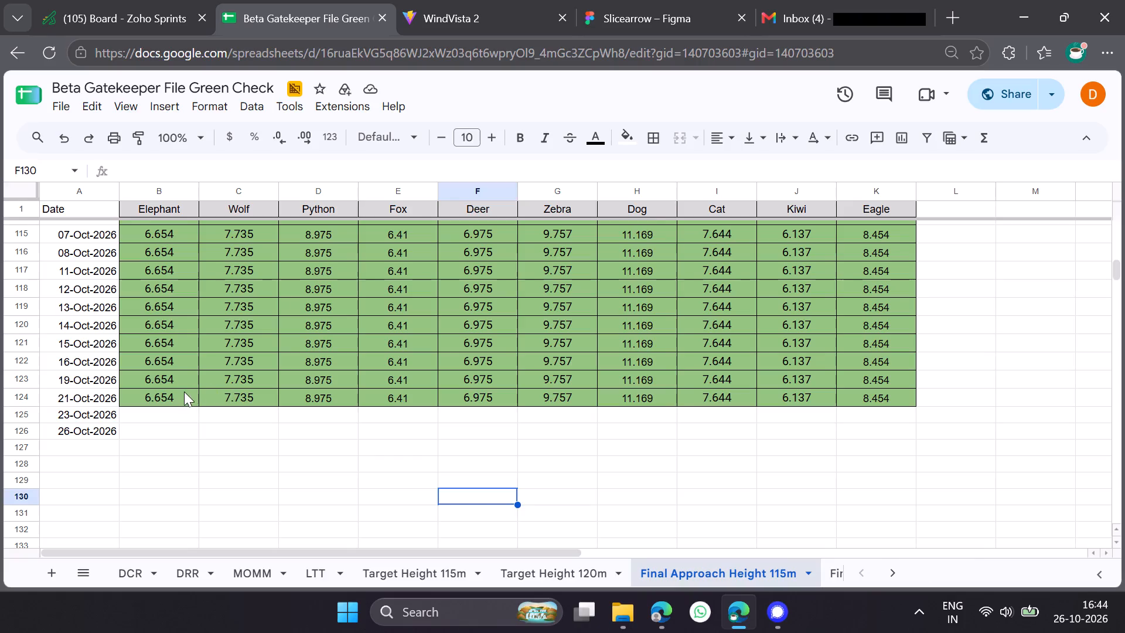
Copy the 21-Oct-2026 values for all masts, Elephant through Eagle, into the 23-Oct-2026 row of the Final Approach Height 115m sheet.
drag(181, 393, 836, 404)
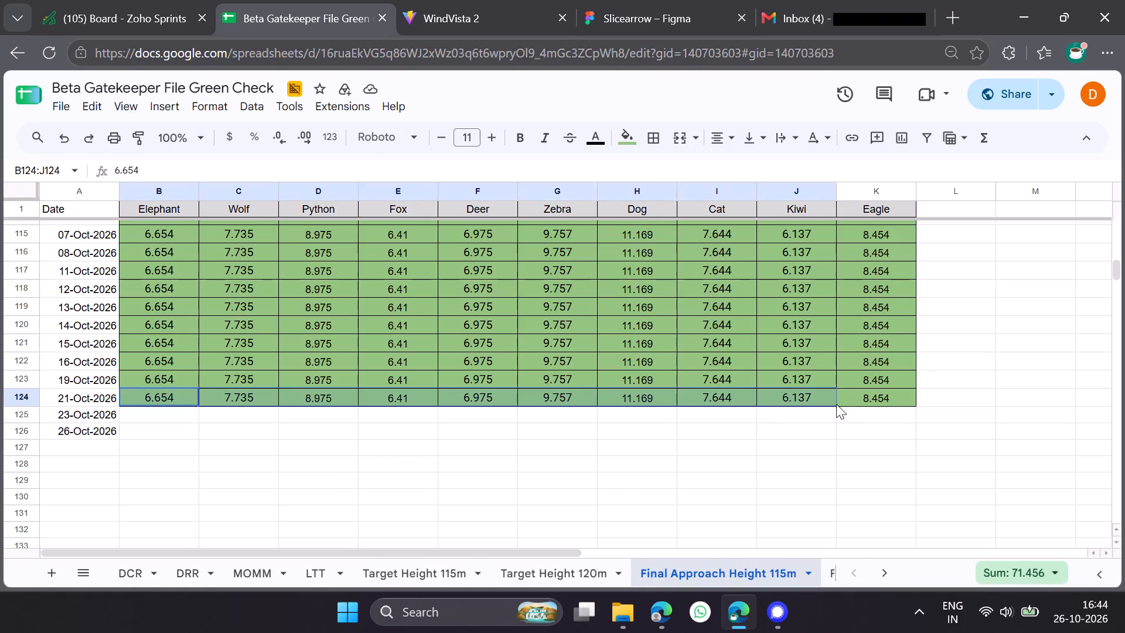
drag(836, 404, 858, 400)
key(ctrl+c)
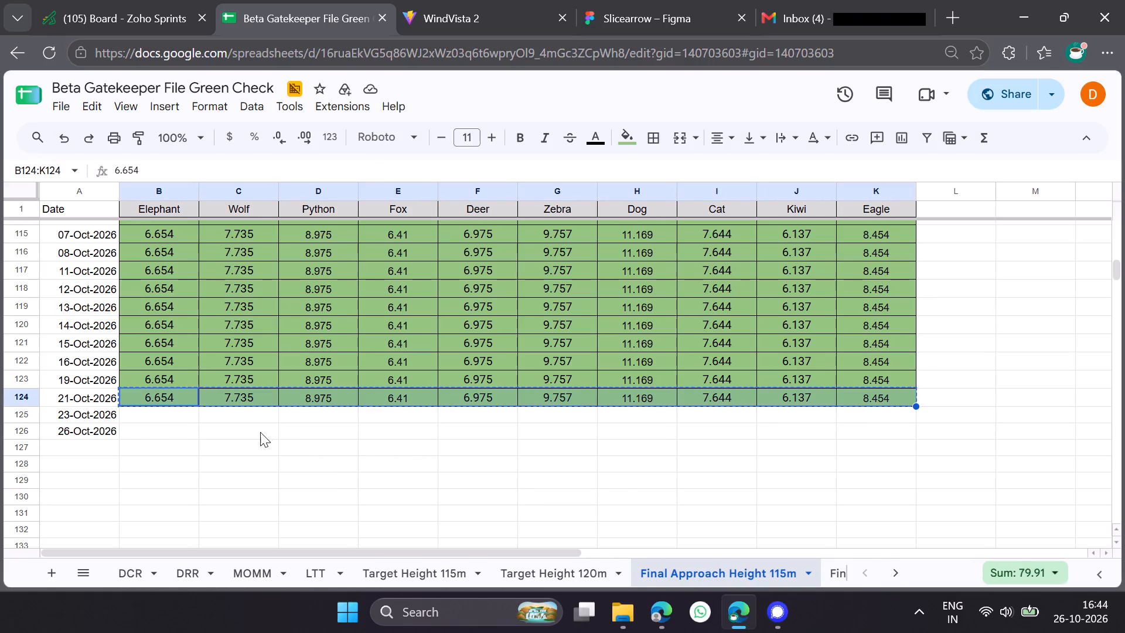
drag(183, 417, 814, 416)
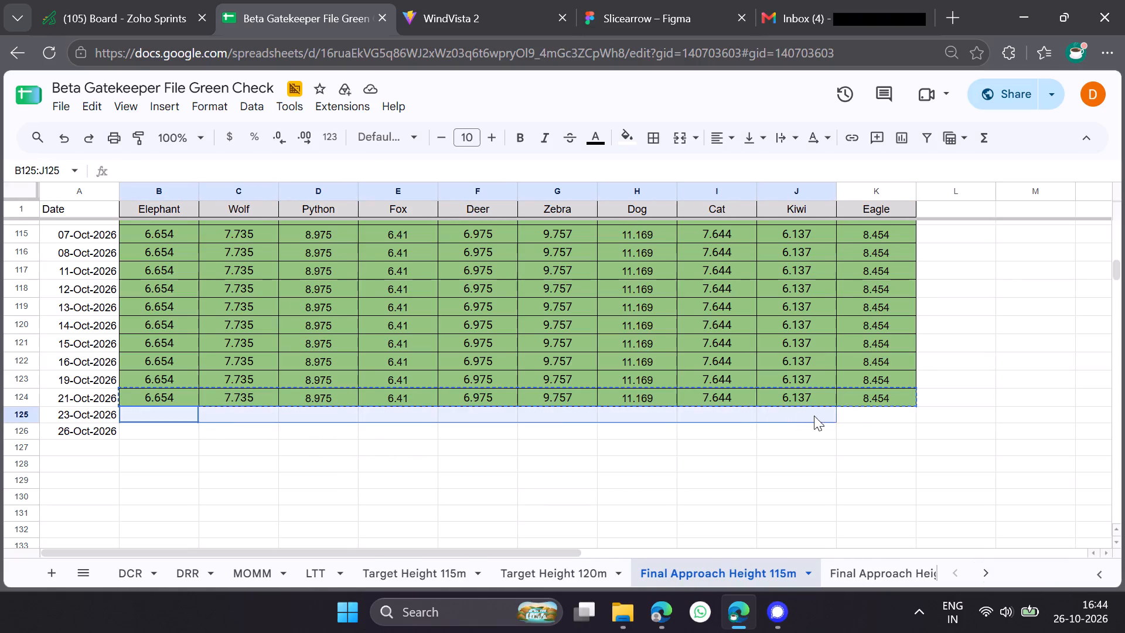
drag(814, 416, 857, 414)
key(ctrl+v)
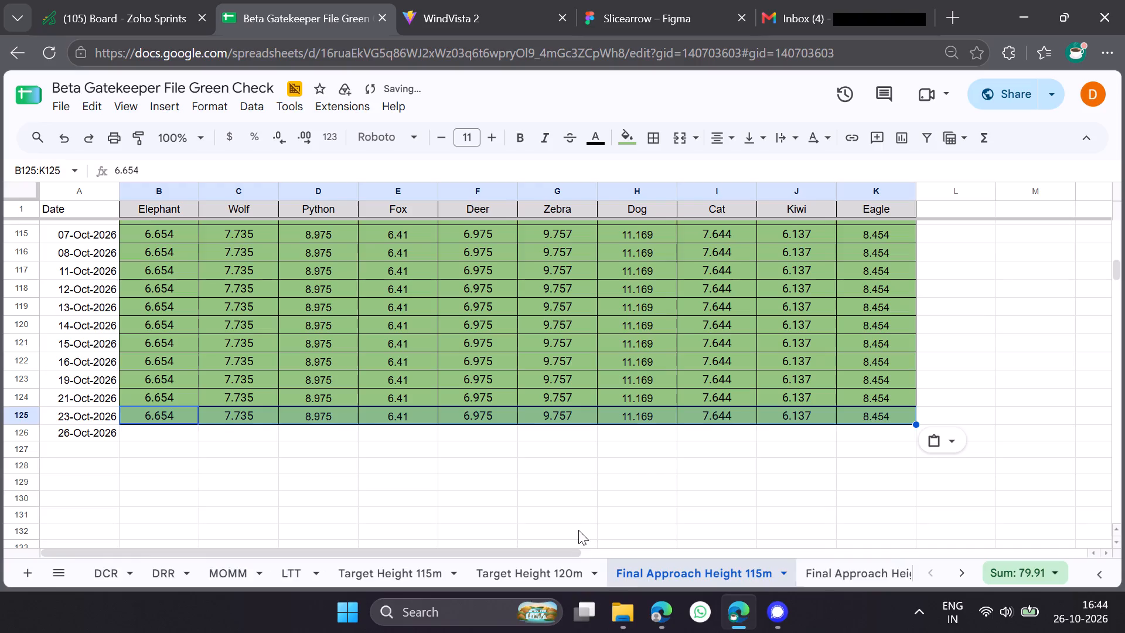
Enter the date 23-Oct-2026 below 21-Oct-2026 in the Final Approach Height 120m sheet.
double_click(898, 573)
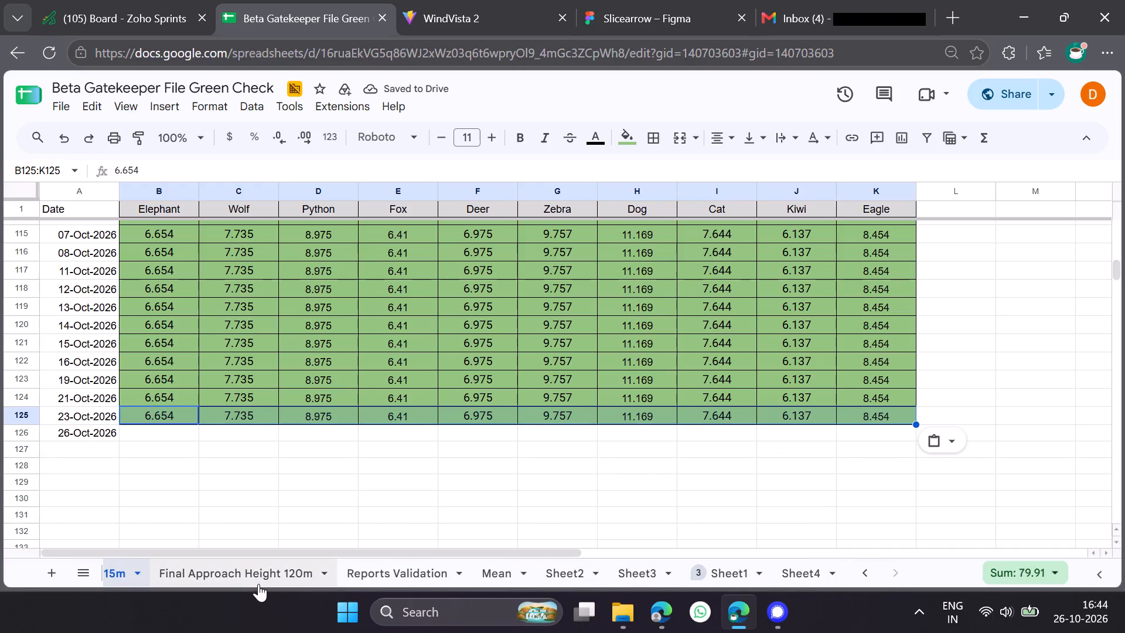
click(258, 583)
scroll(462, 430, down, 5)
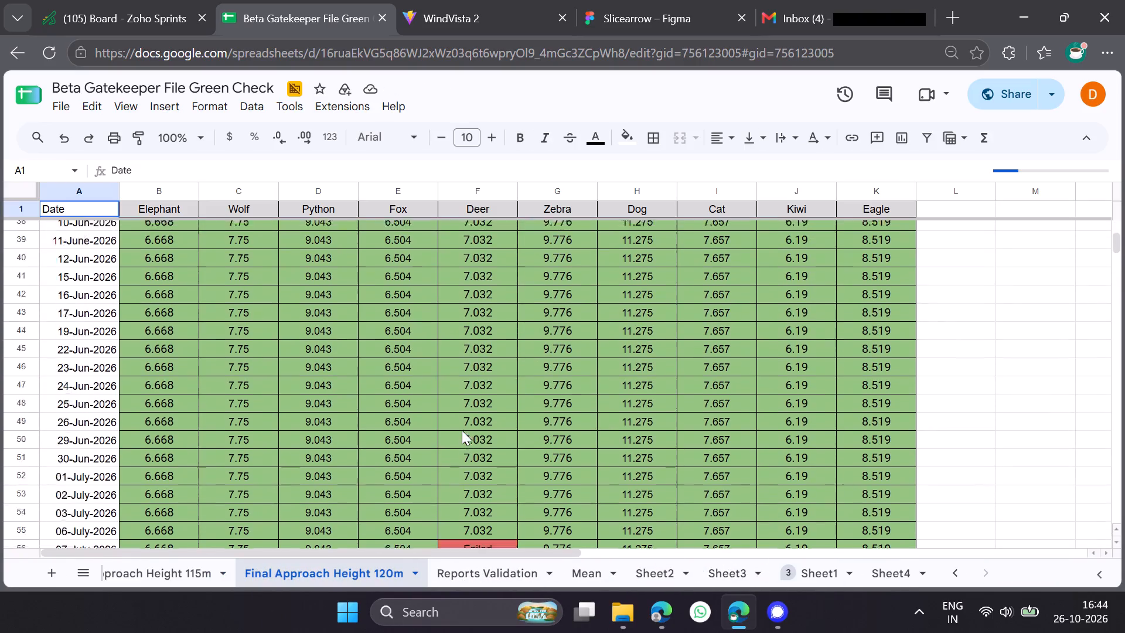
scroll(462, 430, down, 16)
scroll(462, 430, up, 1)
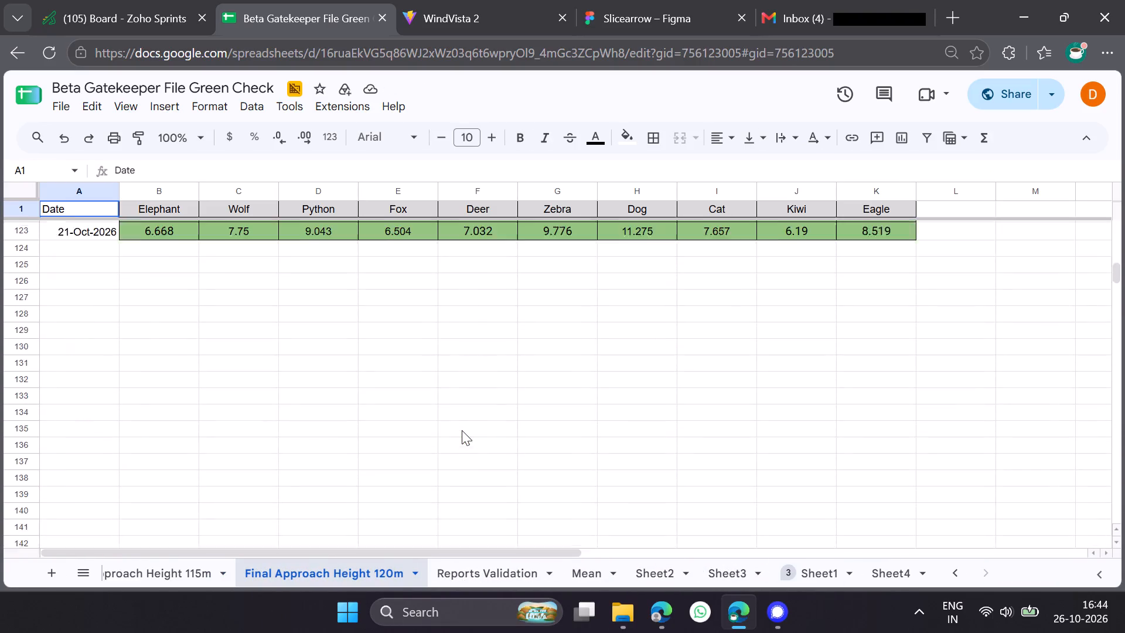
scroll(462, 430, up, 1)
double_click(98, 423)
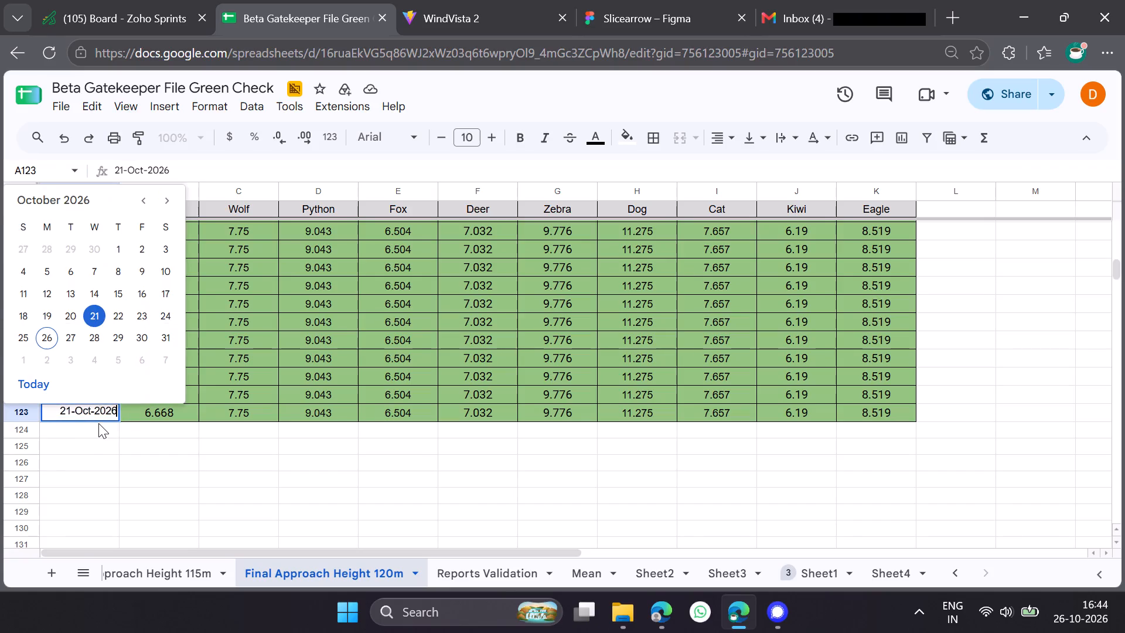
double_click(81, 430)
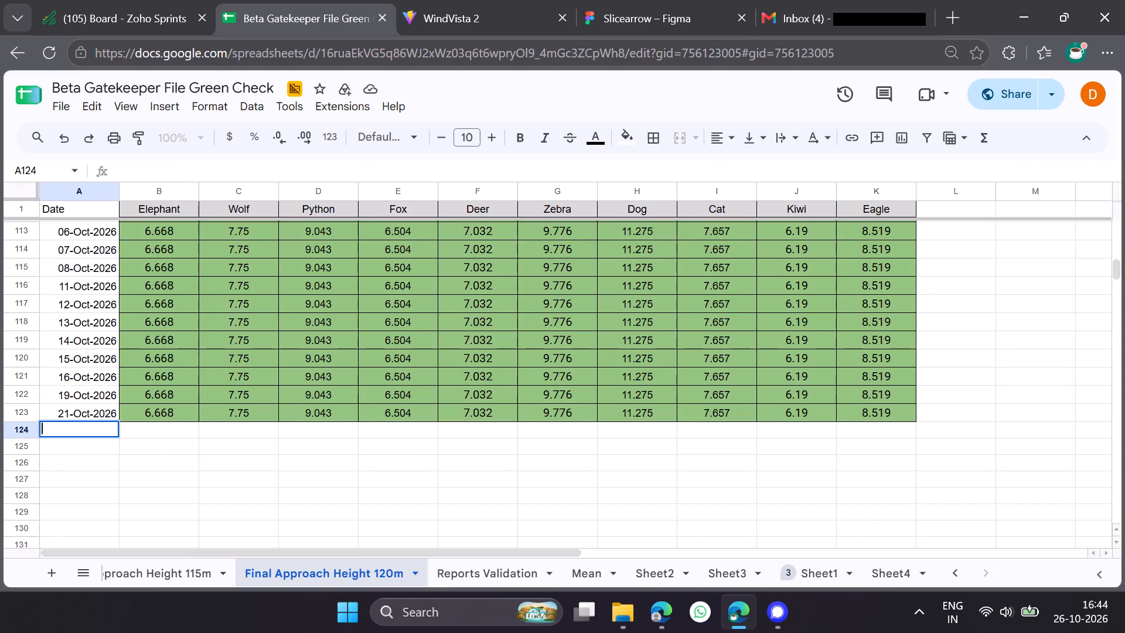
text(23)
key(minus)
text(ct-2026)
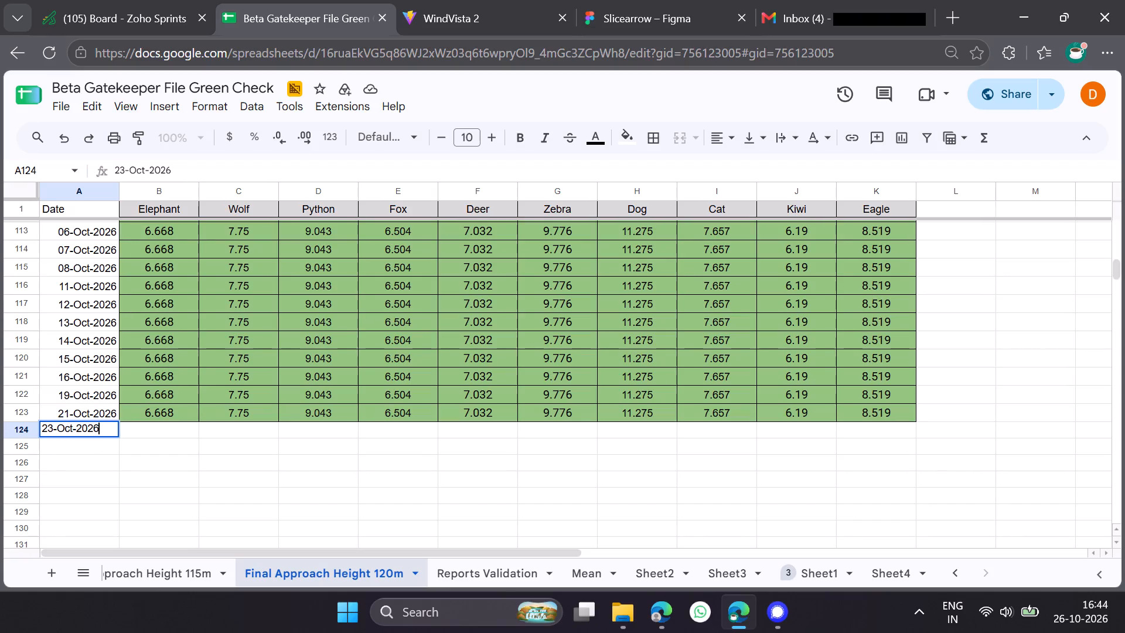
click(86, 443)
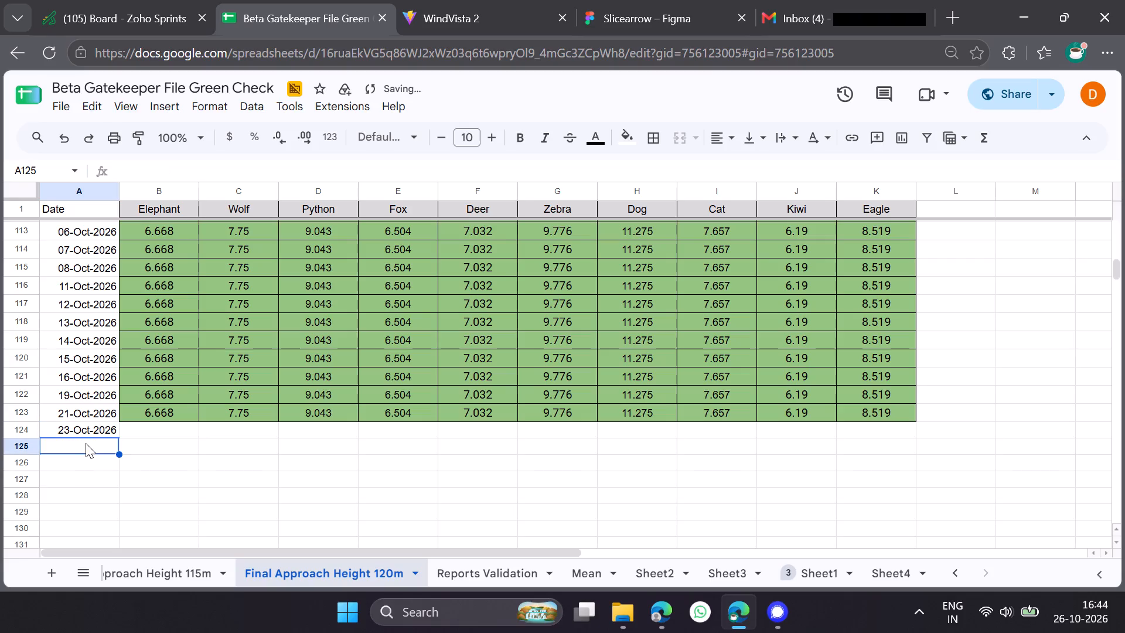
Enter the date 26-Oct-2026 below 23-Oct-2026 in the Final Approach Height 120m sheet.
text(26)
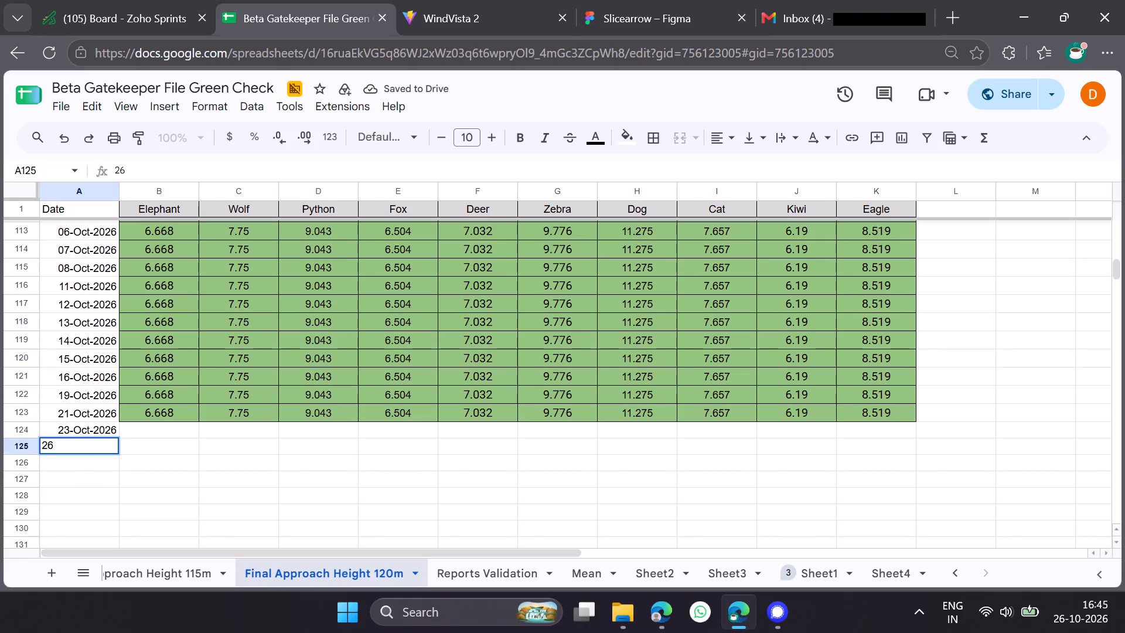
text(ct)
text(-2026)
click(158, 430)
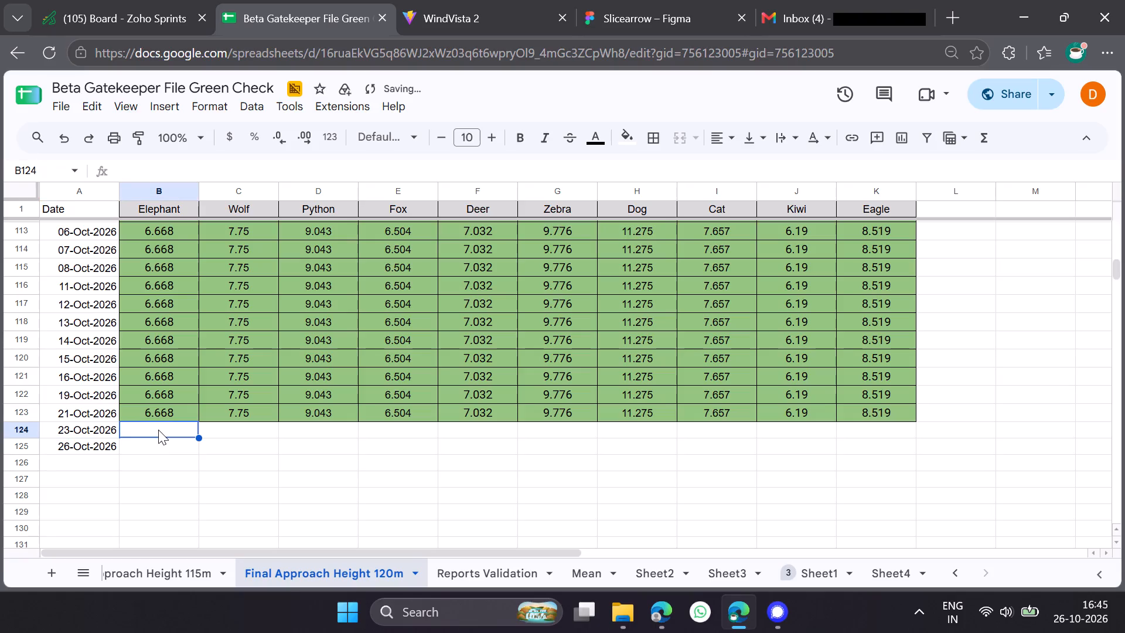
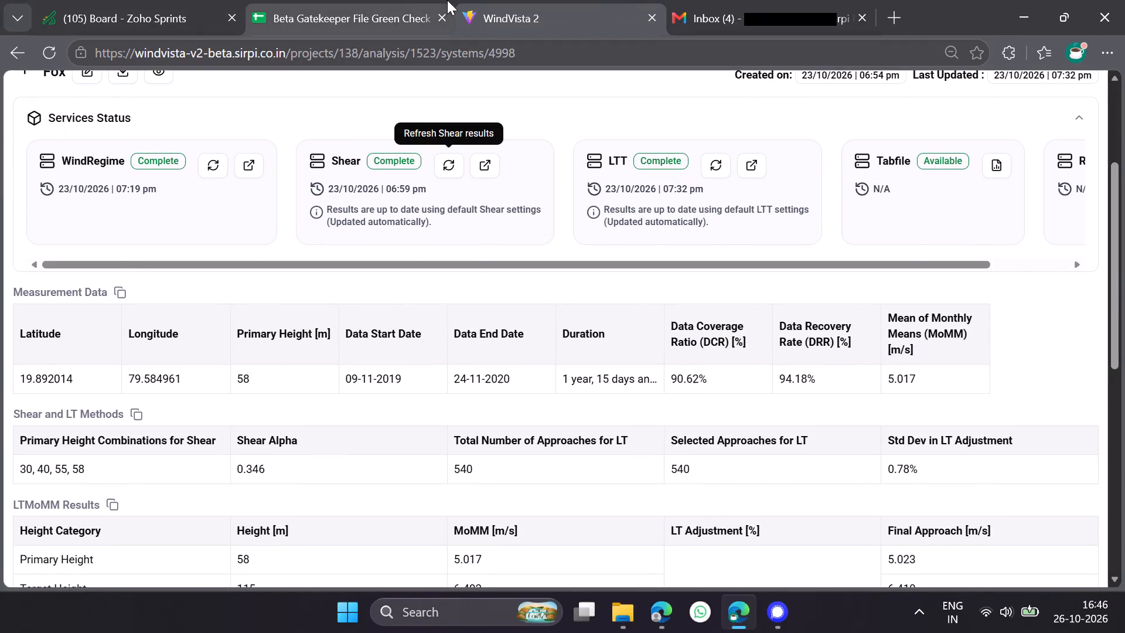
Check the Final Approach Height 120m sheet, then return to WindVista 2 and examine the Fox mast's LTMoMM final approach result at 120 m.
click(405, 0)
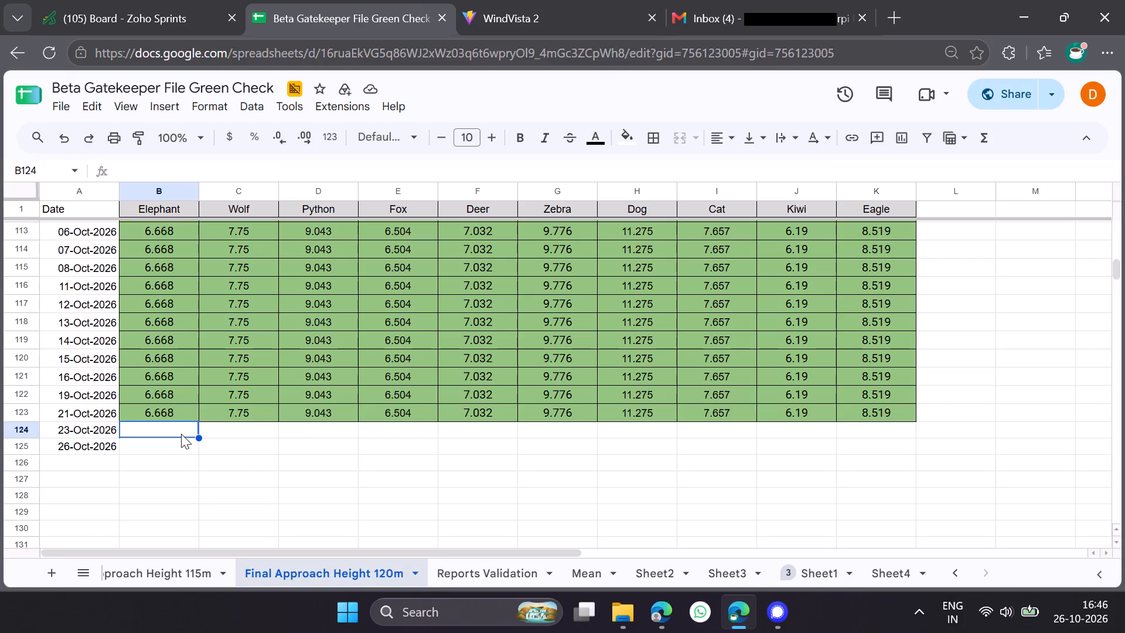
click(485, 0)
scroll(445, 298, down, 2)
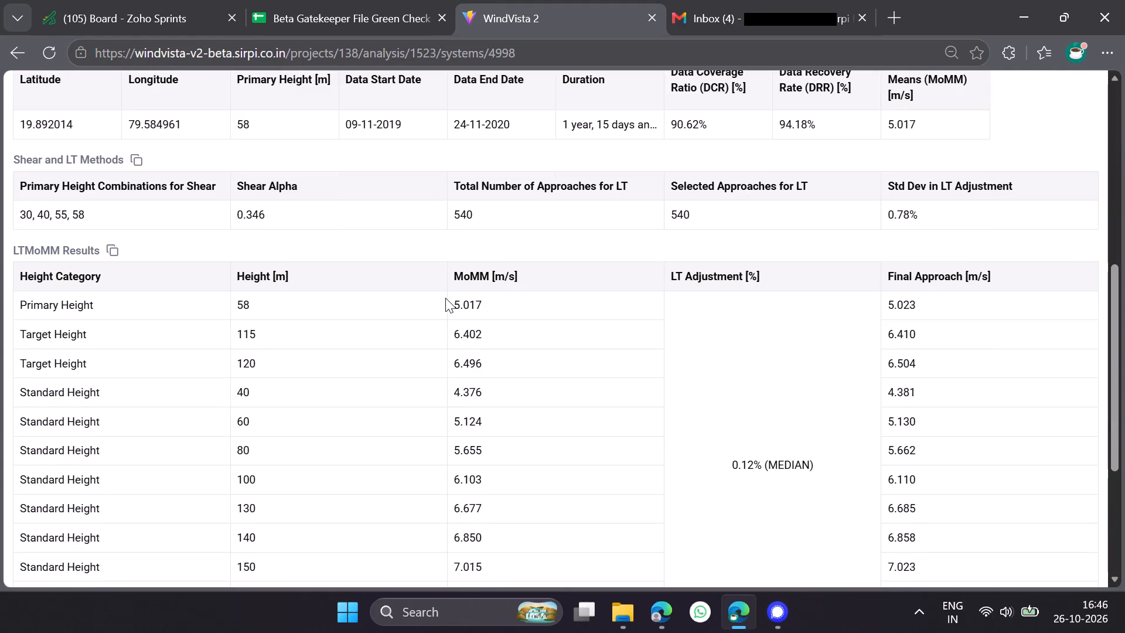
Copy the 21-Oct-2026 values for all masts, Elephant through Eagle, into the 23-Oct-2026 row of the Final Approach Height 120m sheet.
scroll(437, 297, up, 3)
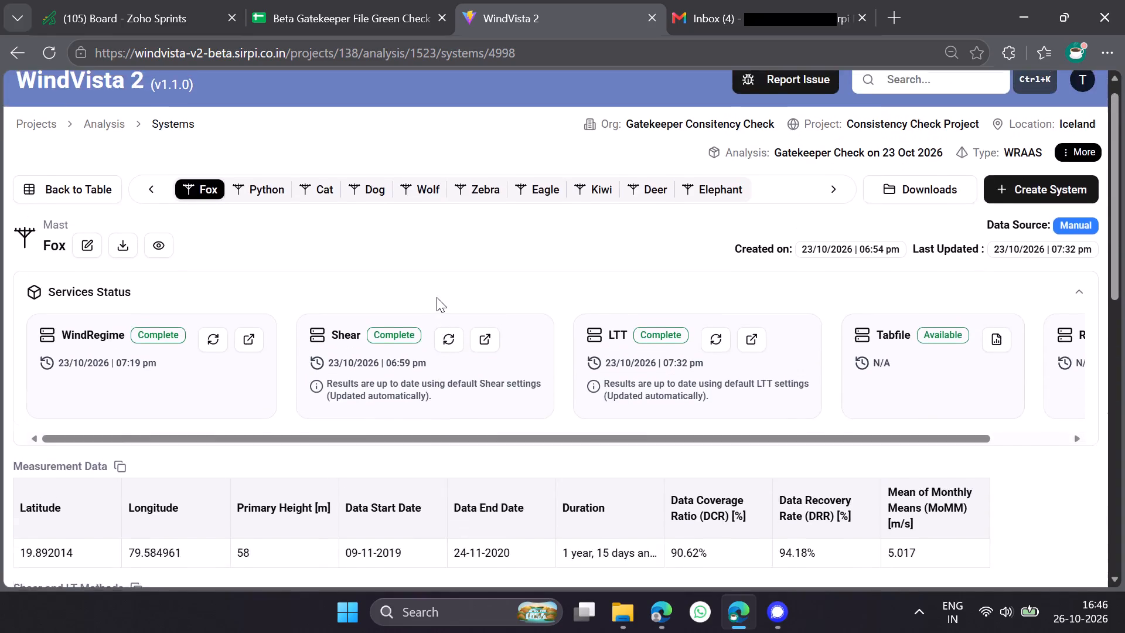
click(298, 0)
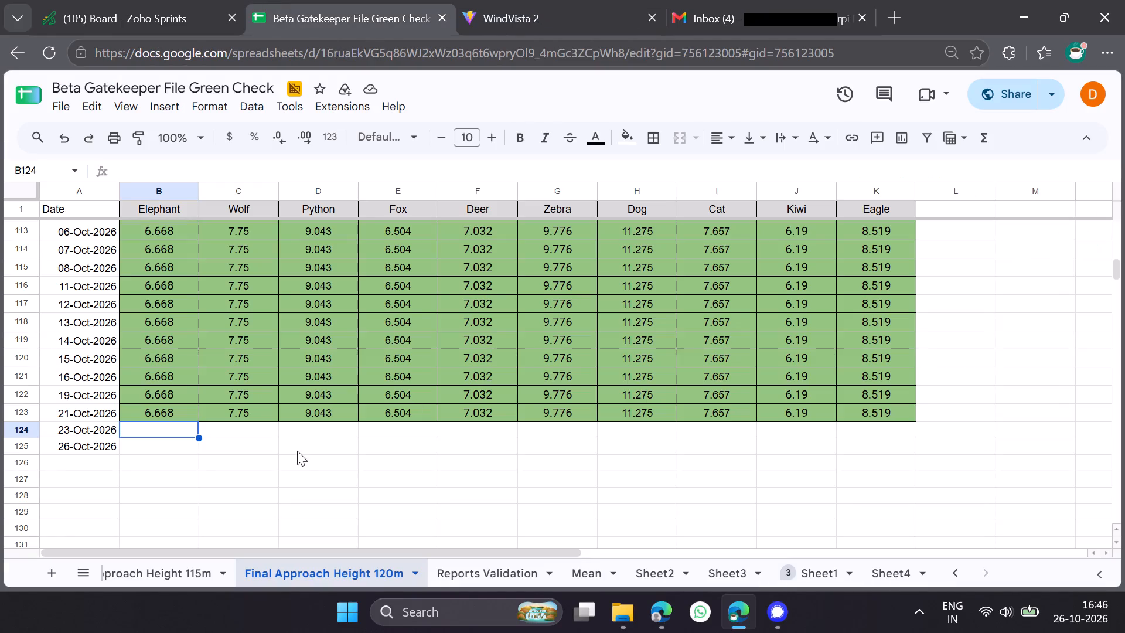
drag(186, 410, 756, 405)
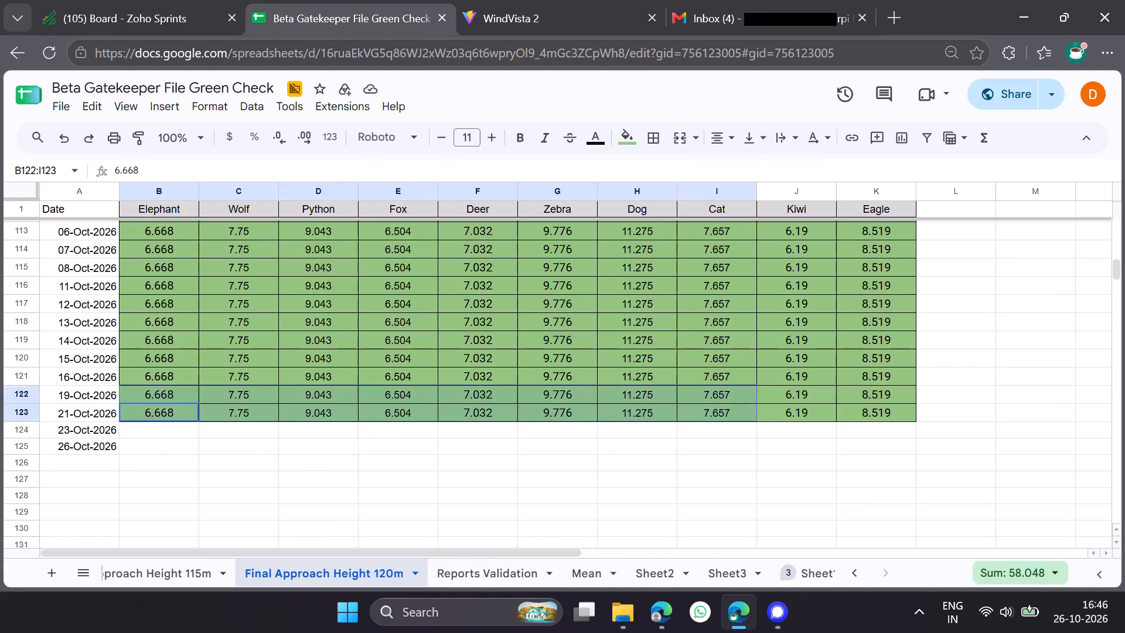
drag(756, 405, 873, 412)
key(ctrl+c)
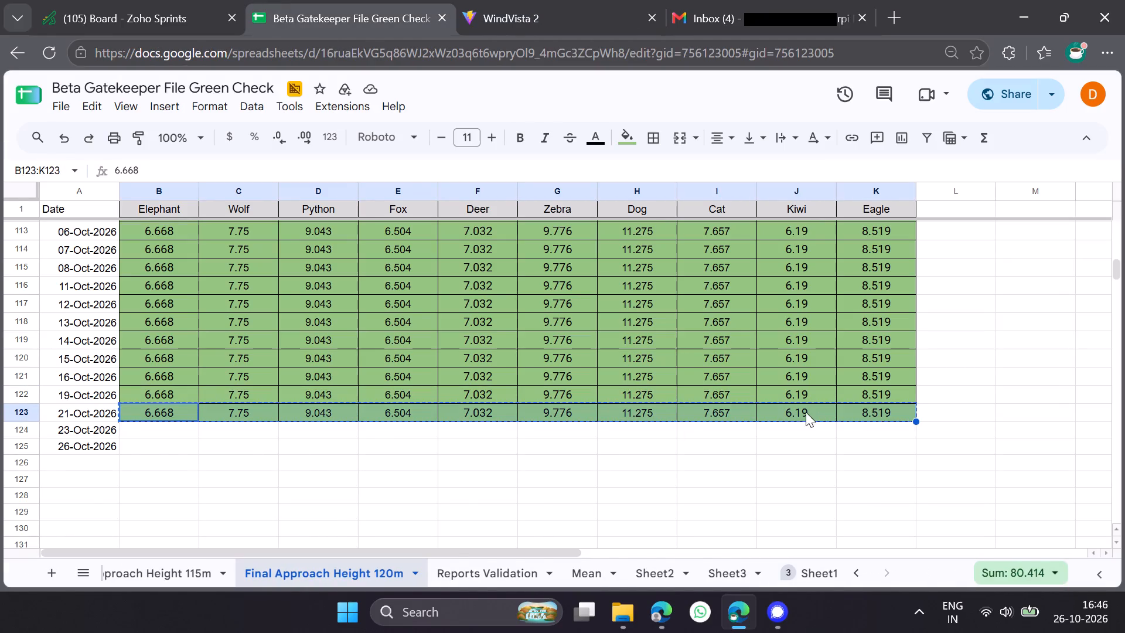
drag(175, 433, 751, 491)
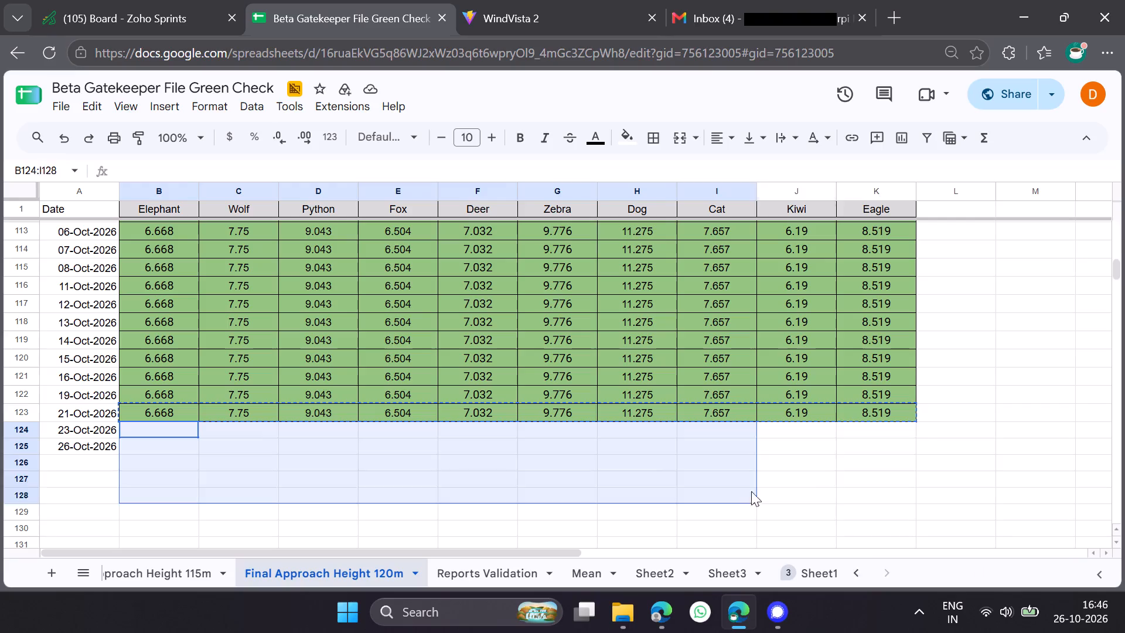
drag(751, 491, 896, 428)
key(ctrl+v)
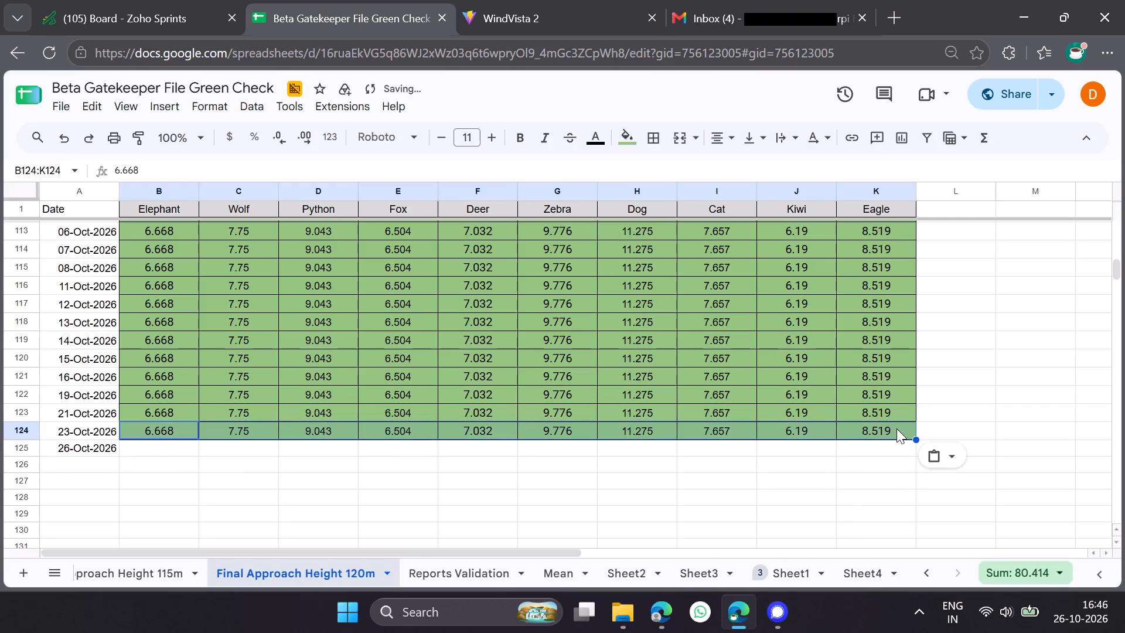
click(561, 455)
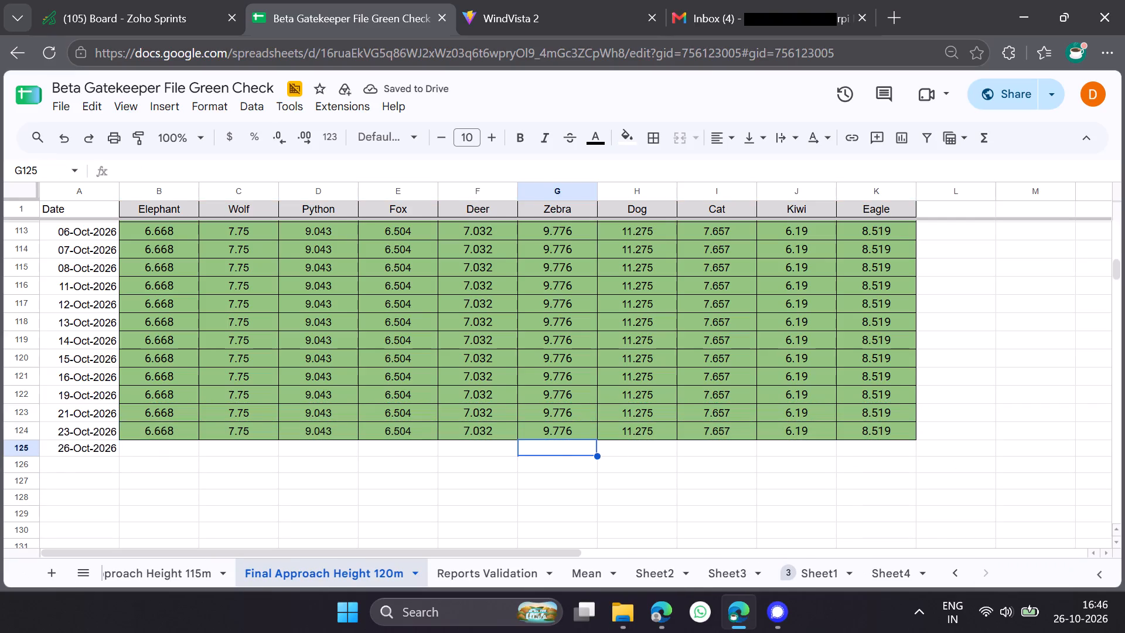
click(538, 0)
click(306, 0)
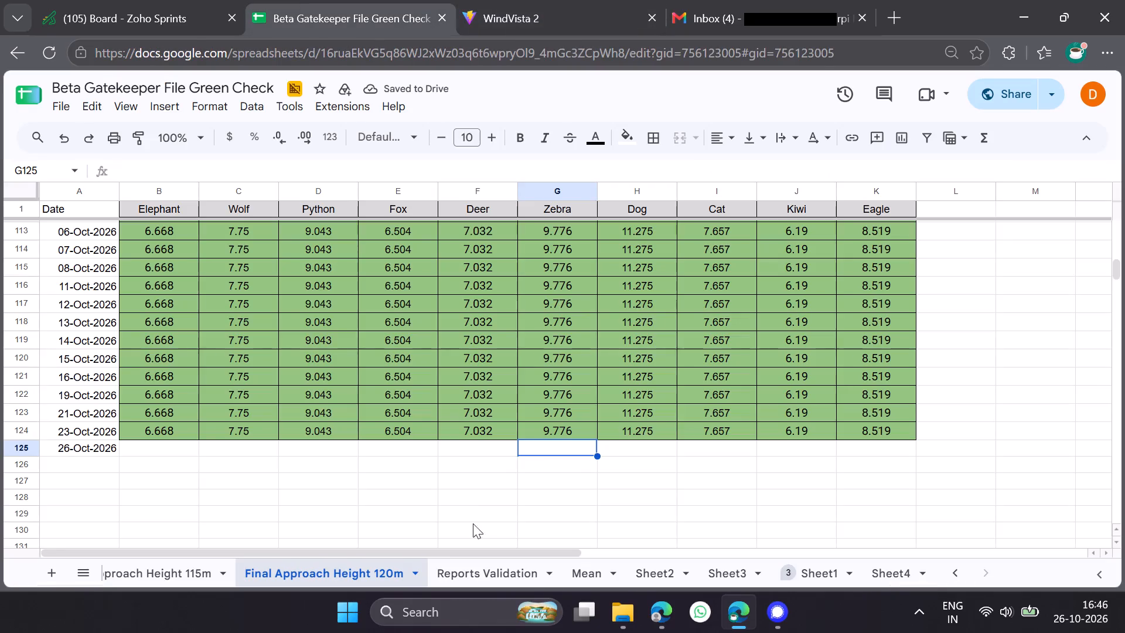
Look through the Reports Validation, Mean, Sheet2, Sheet3, Sheet1 and Sheet4 sheets, and return to Final Approach Height 120m.
click(509, 580)
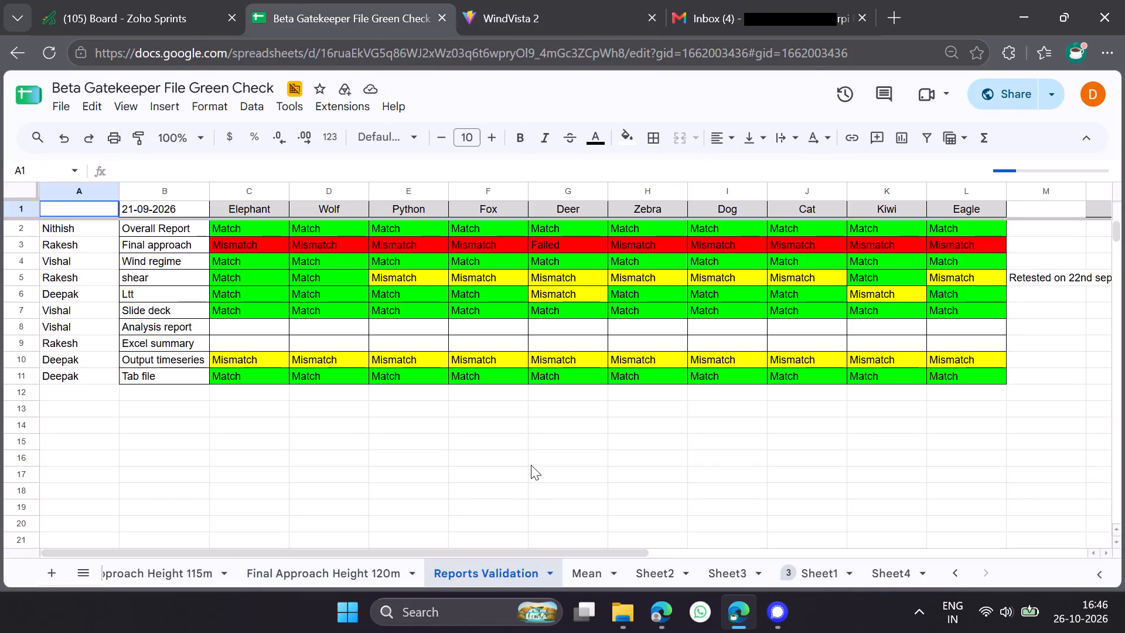
scroll(531, 465, right, 1)
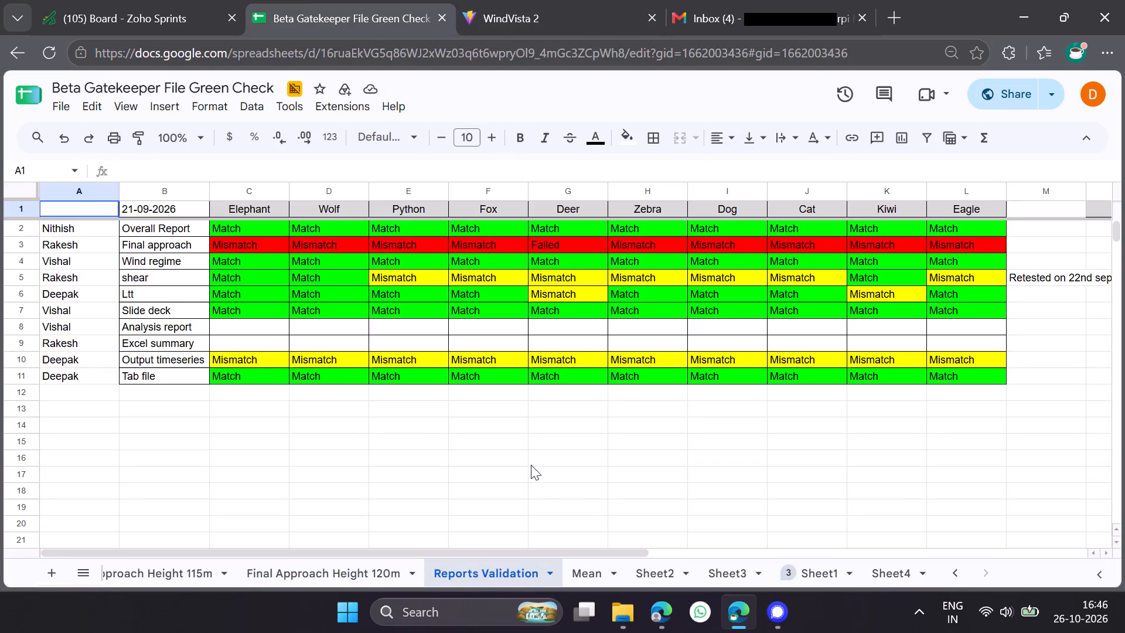
scroll(531, 465, right, 1)
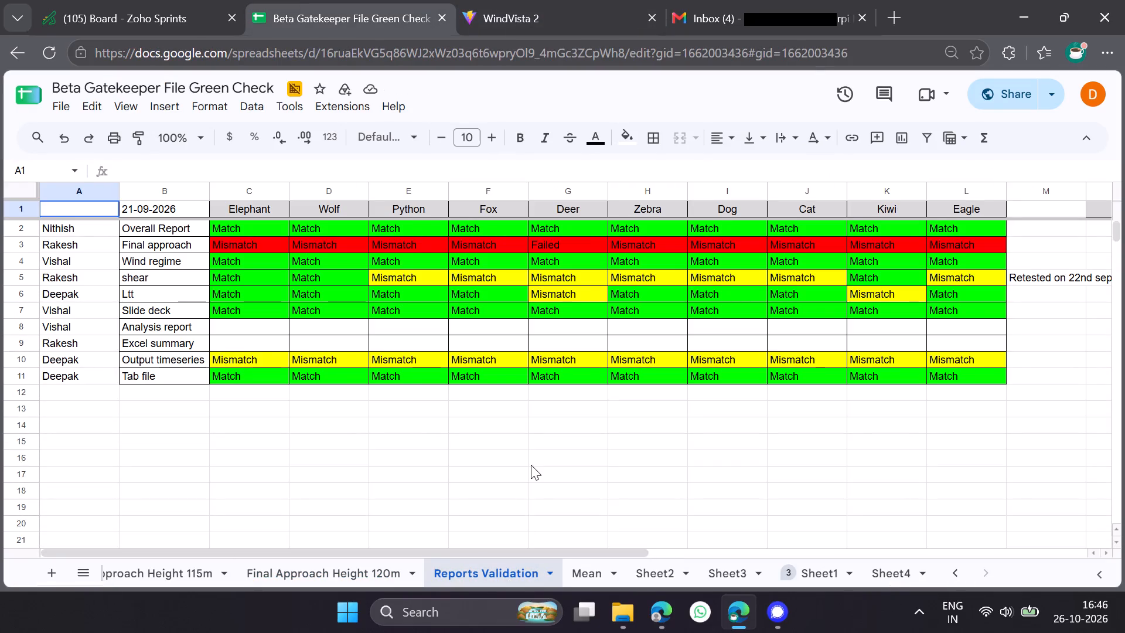
click(585, 572)
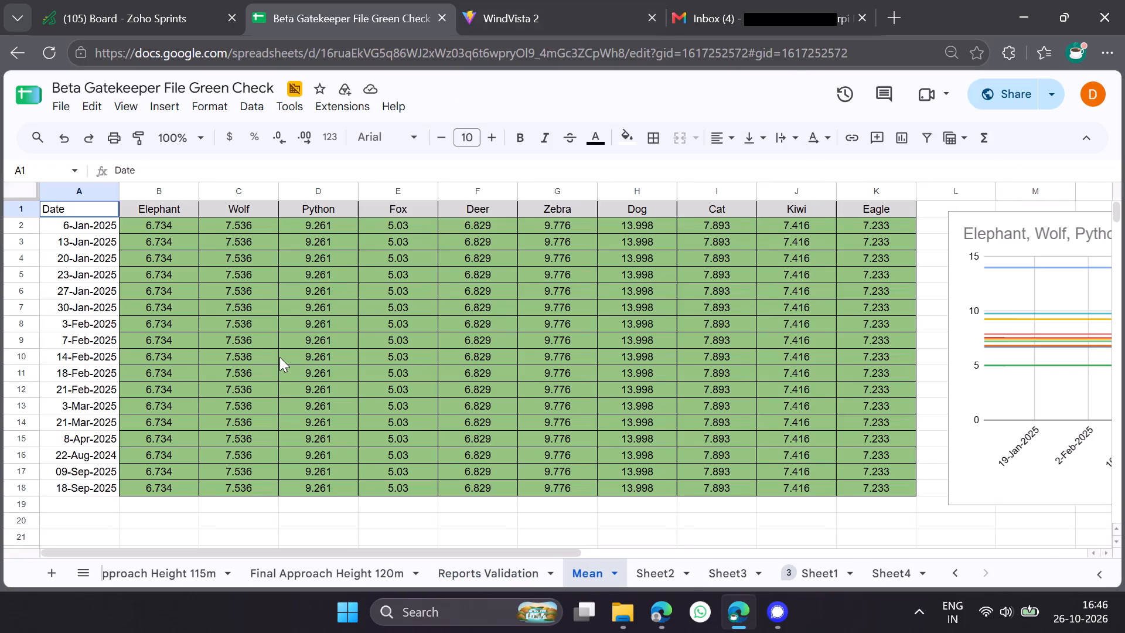
scroll(277, 414, up, 1)
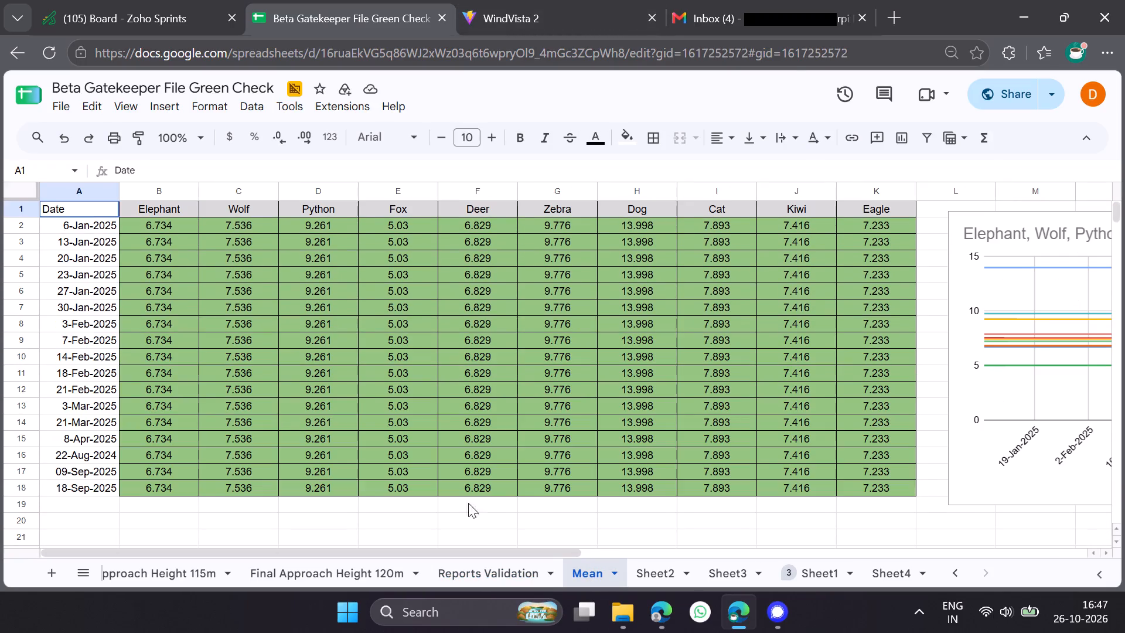
click(647, 566)
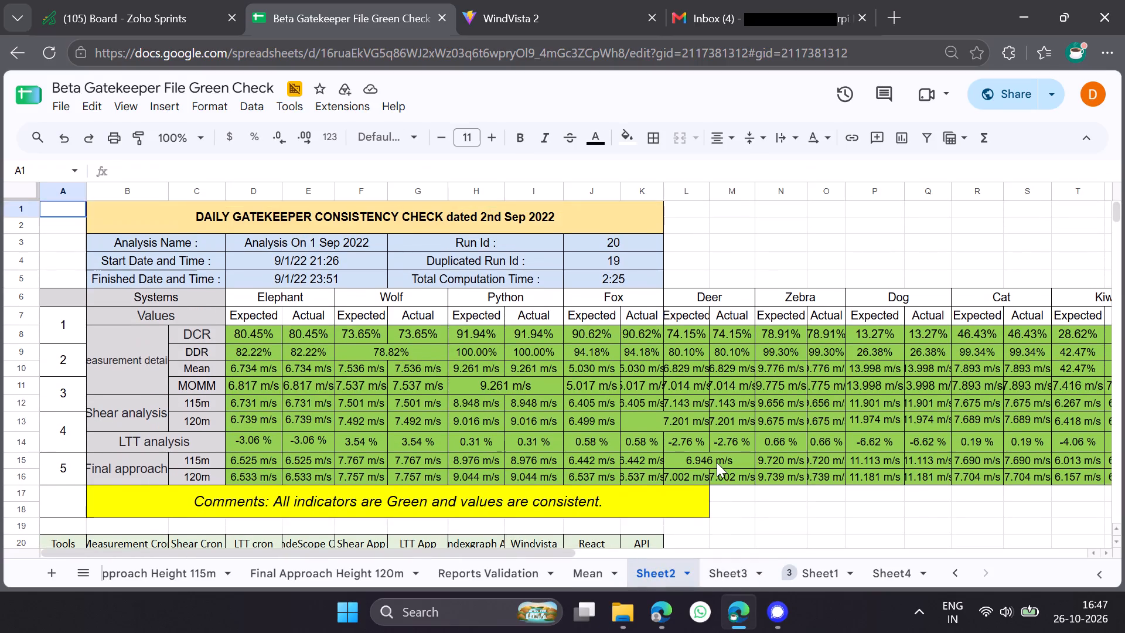
scroll(717, 462, down, 1)
scroll(717, 462, up, 3)
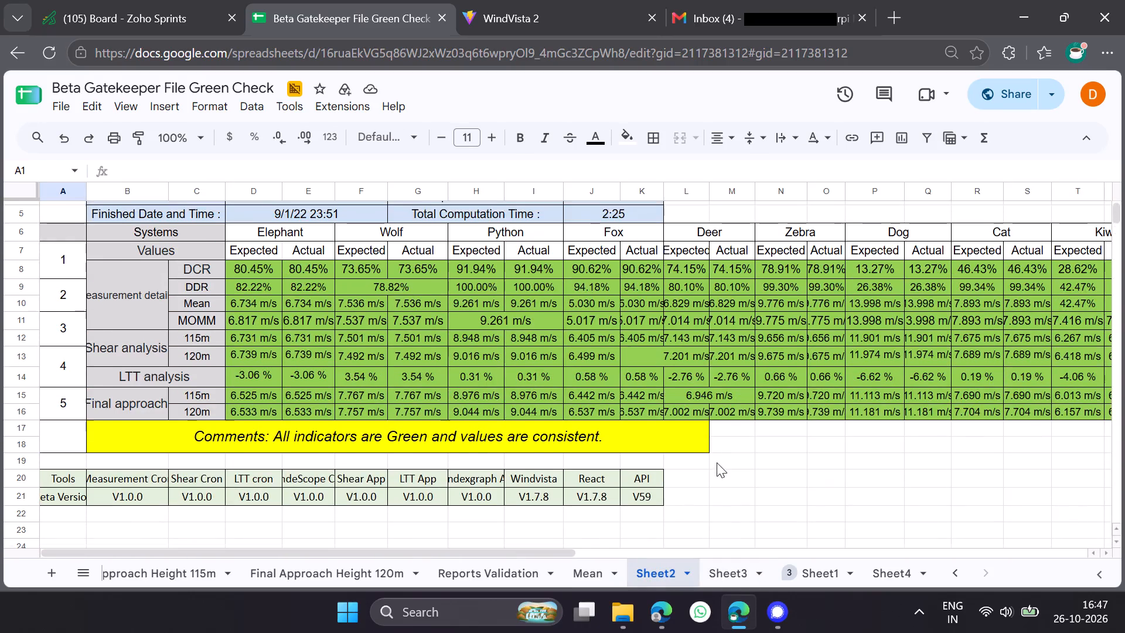
scroll(717, 462, up, 1)
click(736, 581)
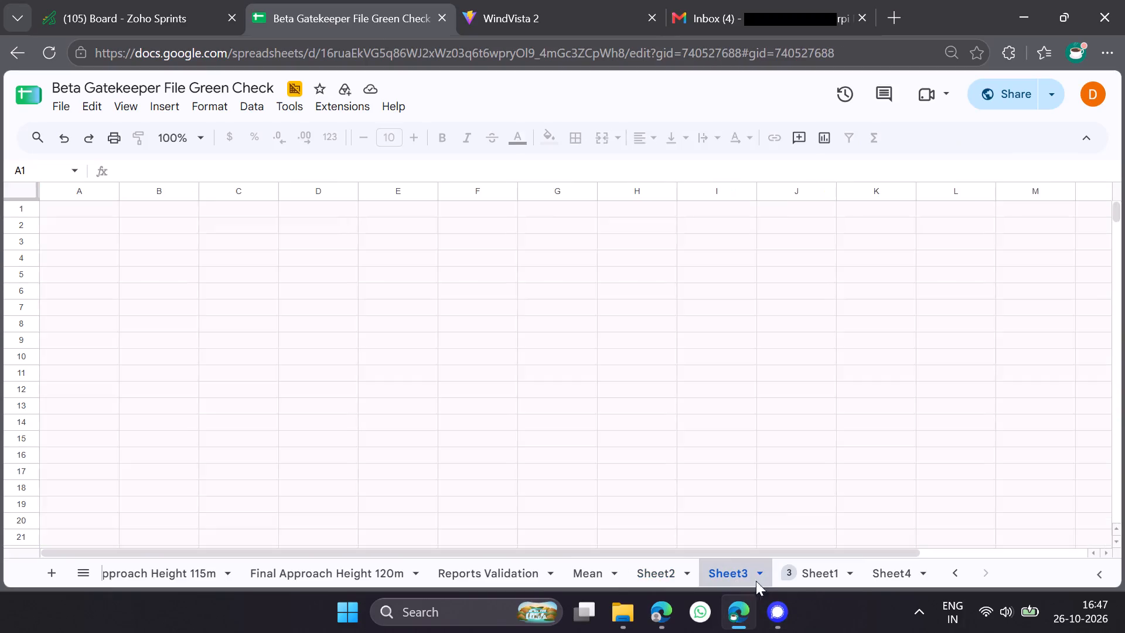
click(809, 578)
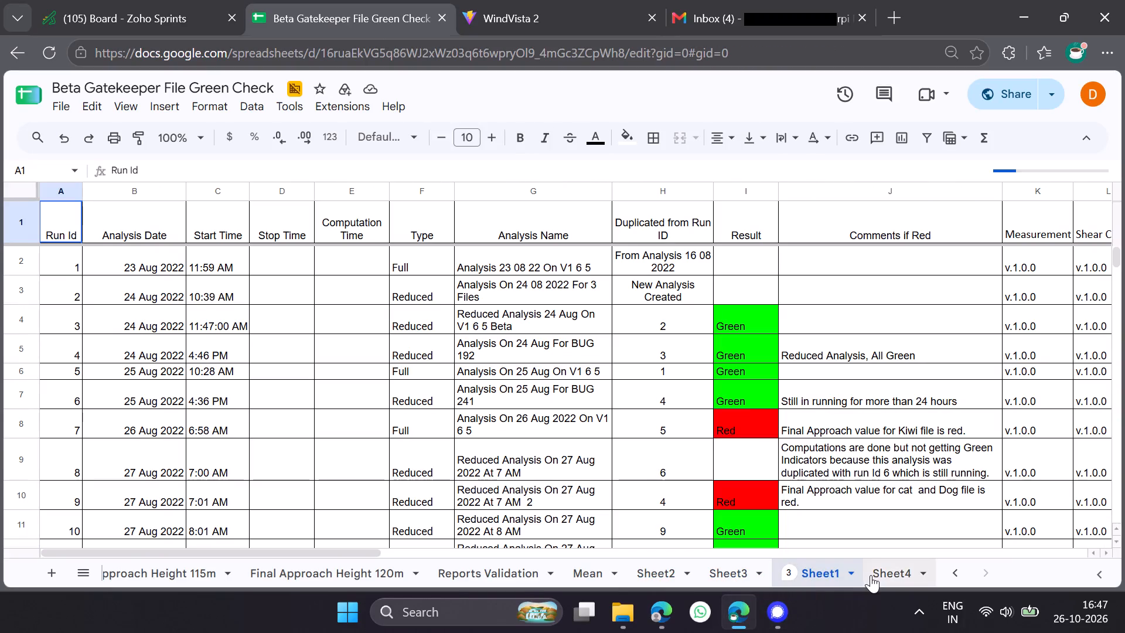
scroll(830, 483, down, 4)
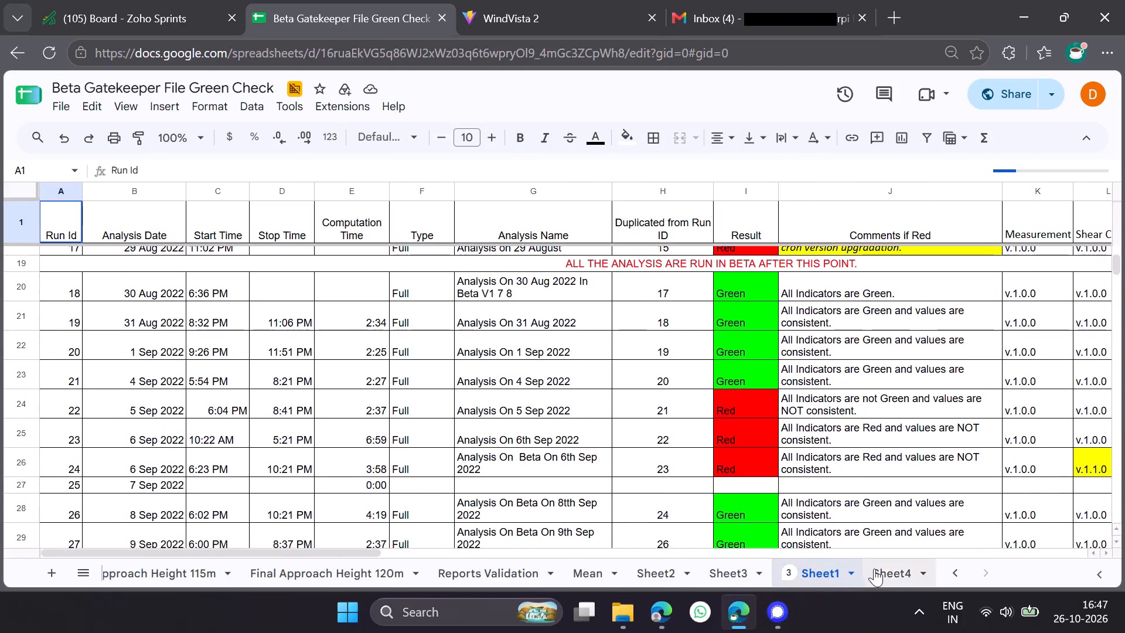
click(874, 569)
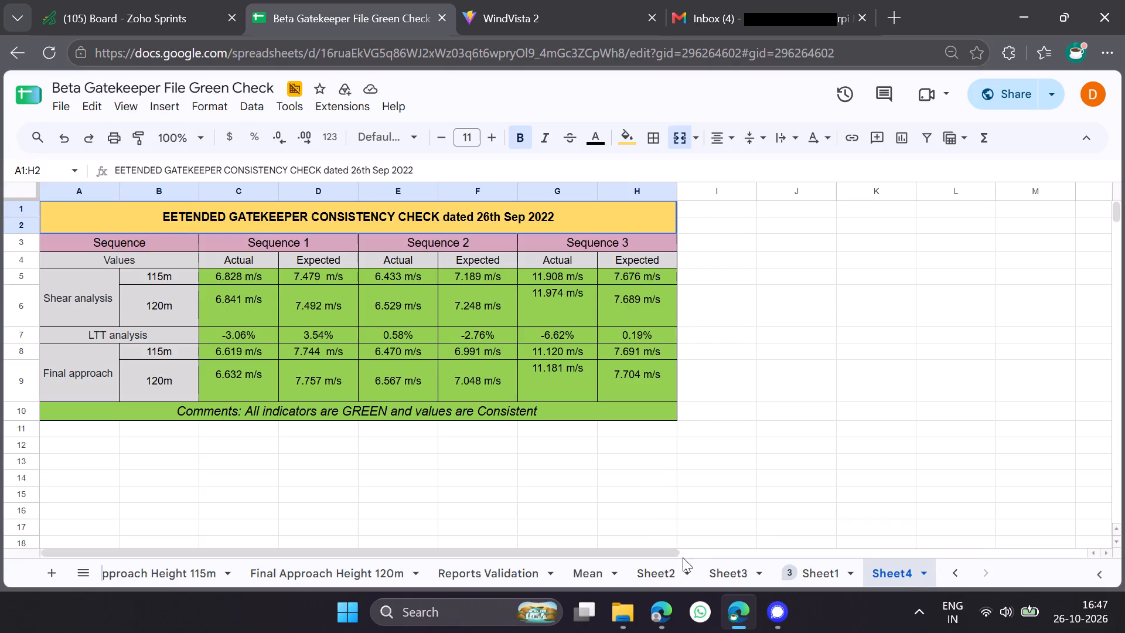
click(795, 566)
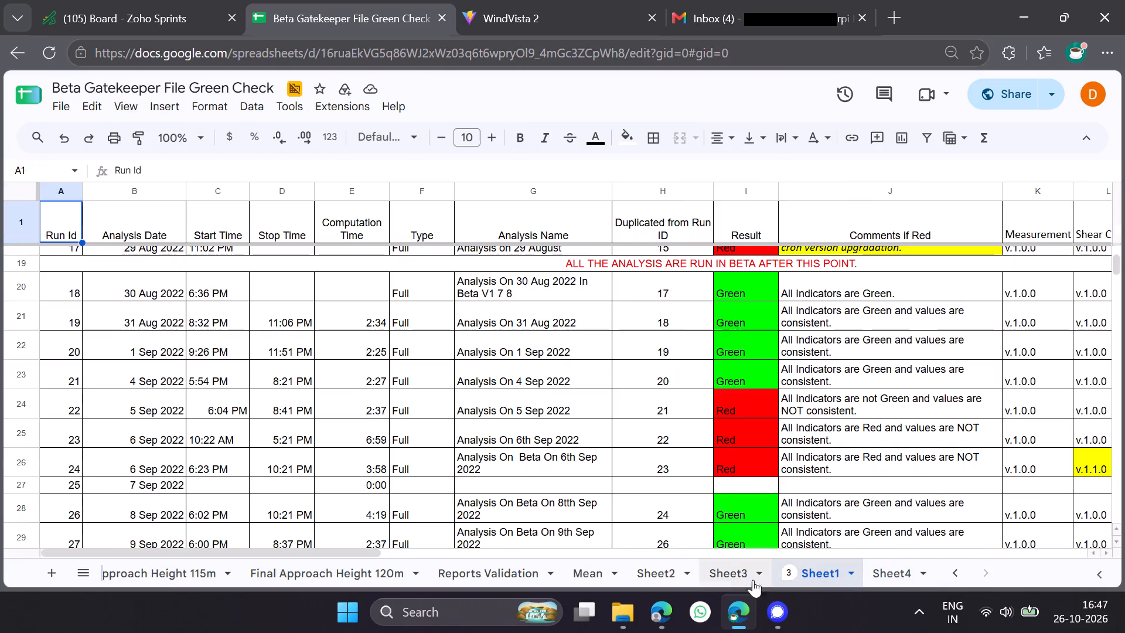
click(724, 584)
click(660, 572)
click(571, 569)
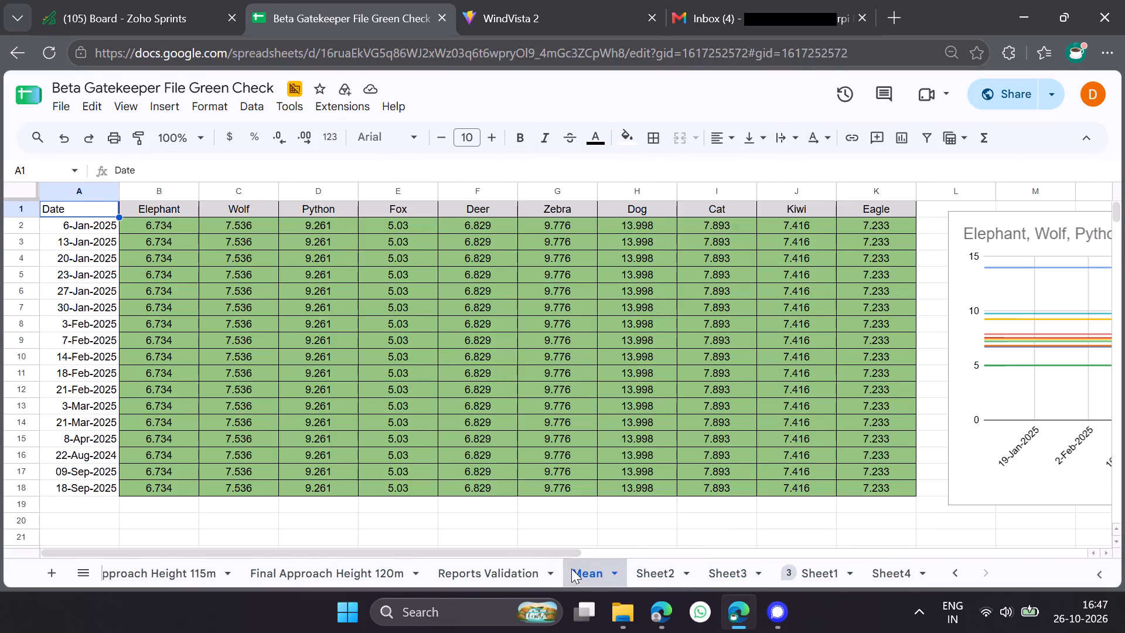
click(510, 569)
click(578, 571)
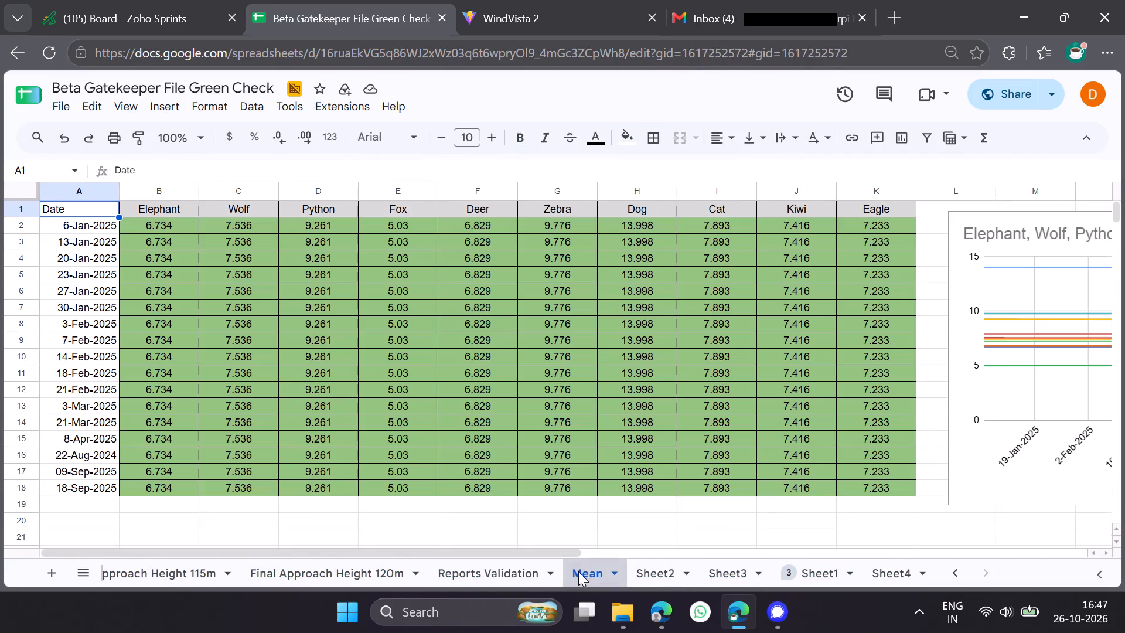
click(346, 569)
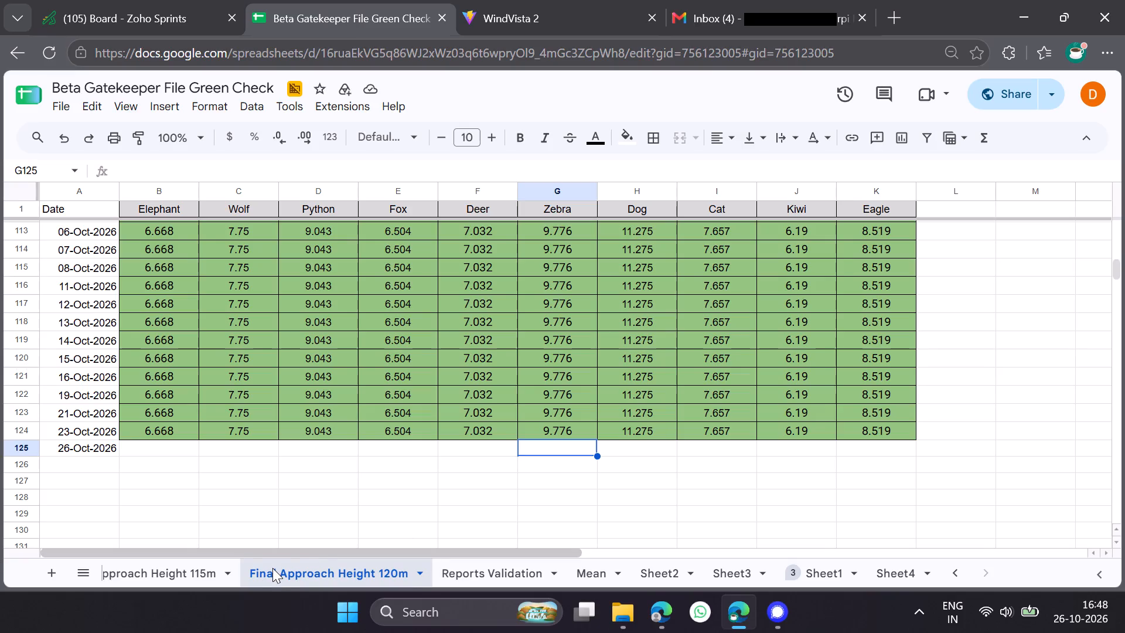
Examine the match statuses of all masts and the retest note in the Reports Validation sheet.
click(510, 578)
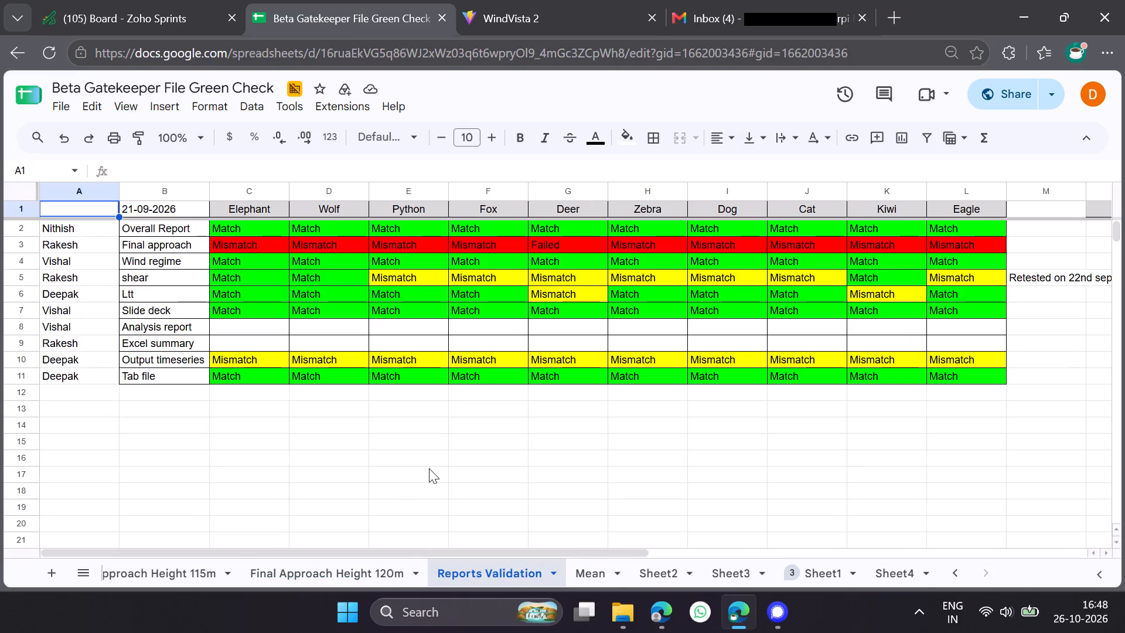
scroll(429, 468, down, 2)
scroll(429, 468, up, 6)
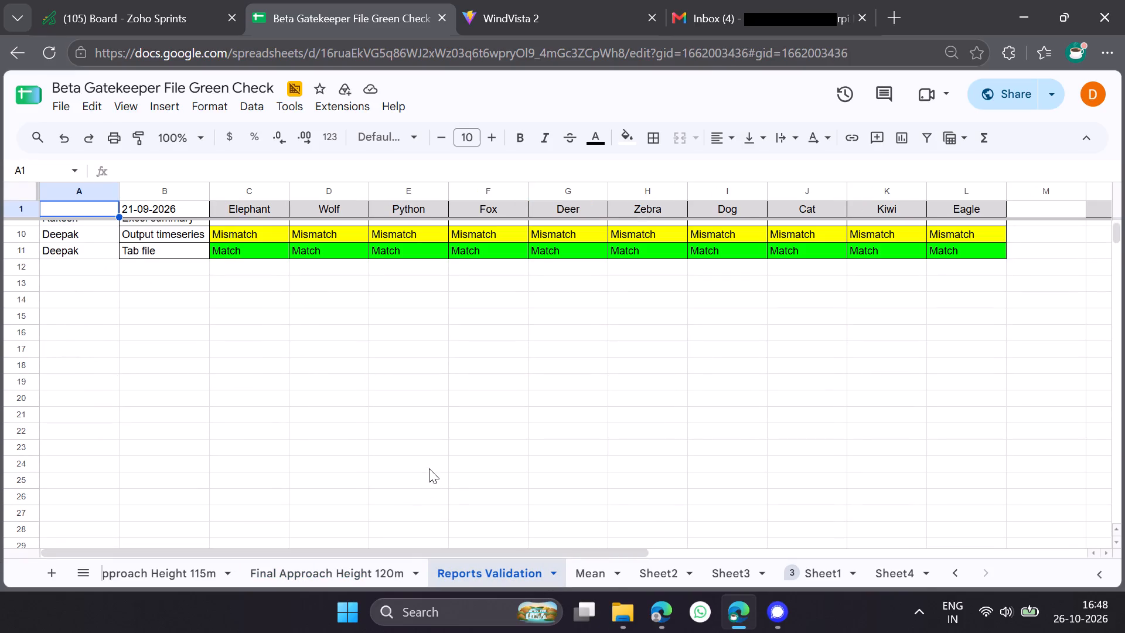
scroll(429, 468, up, 1)
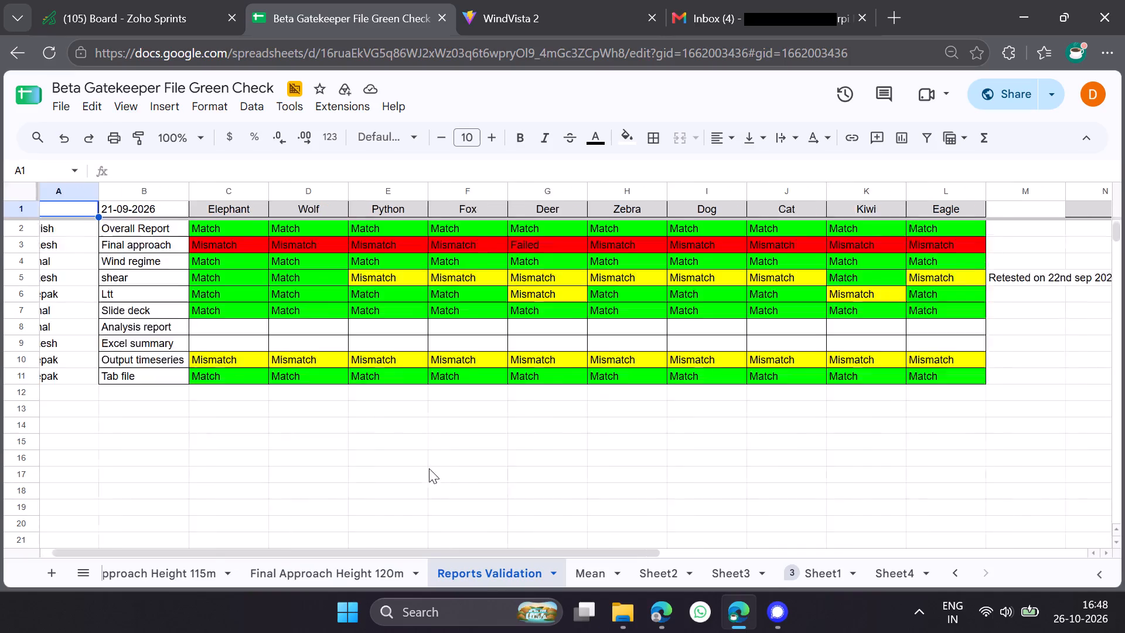
scroll(429, 468, up, 3)
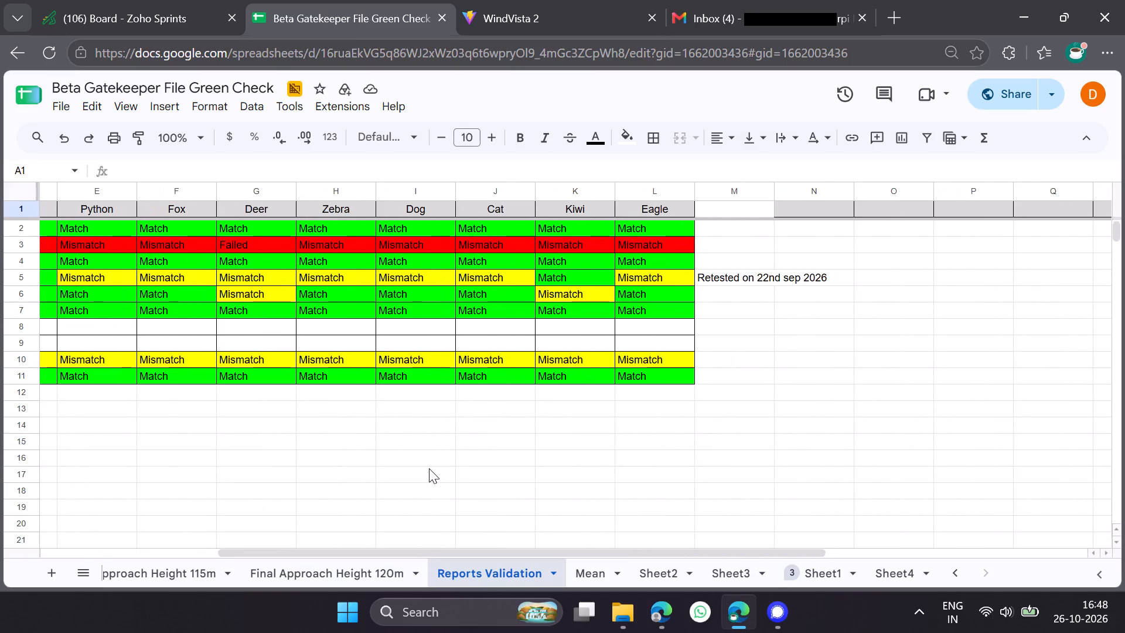
scroll(429, 468, up, 1)
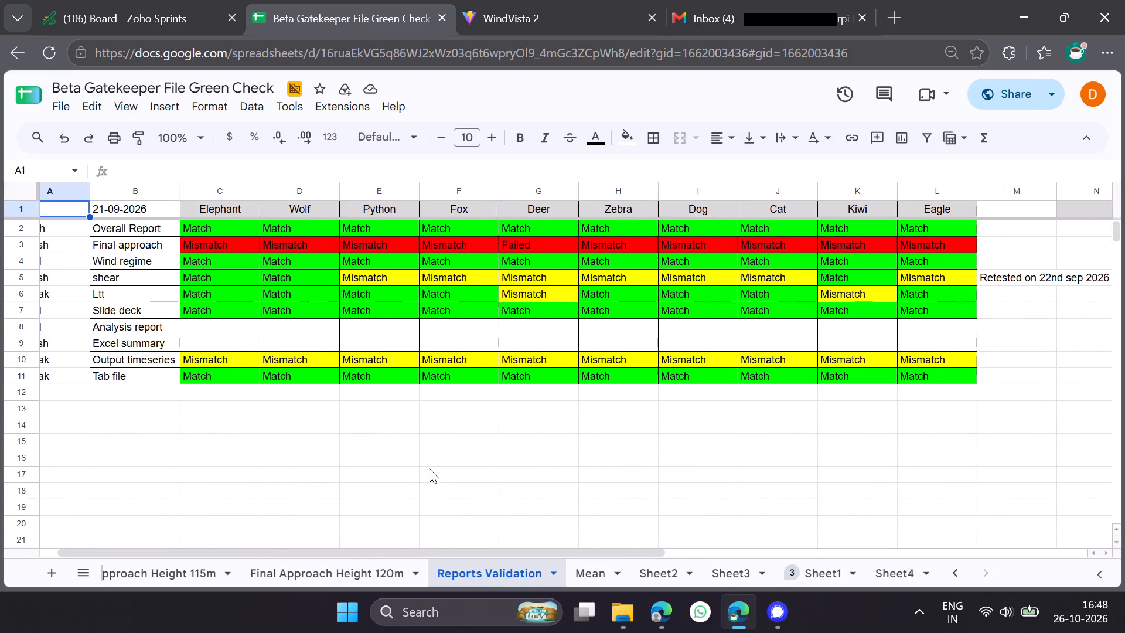
click(314, 416)
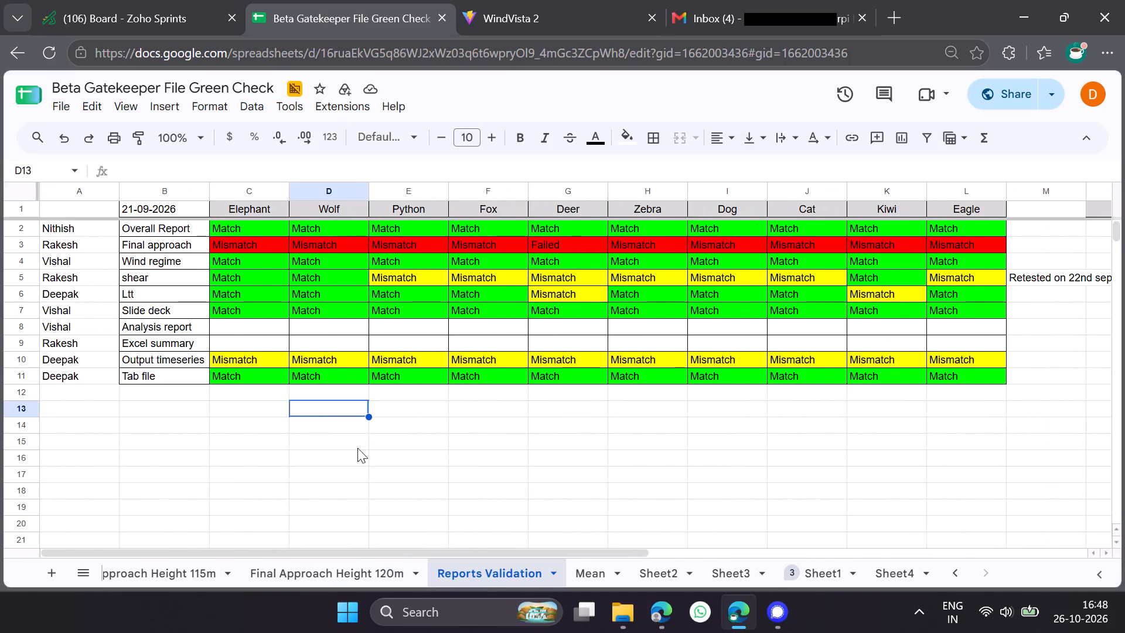
click(374, 468)
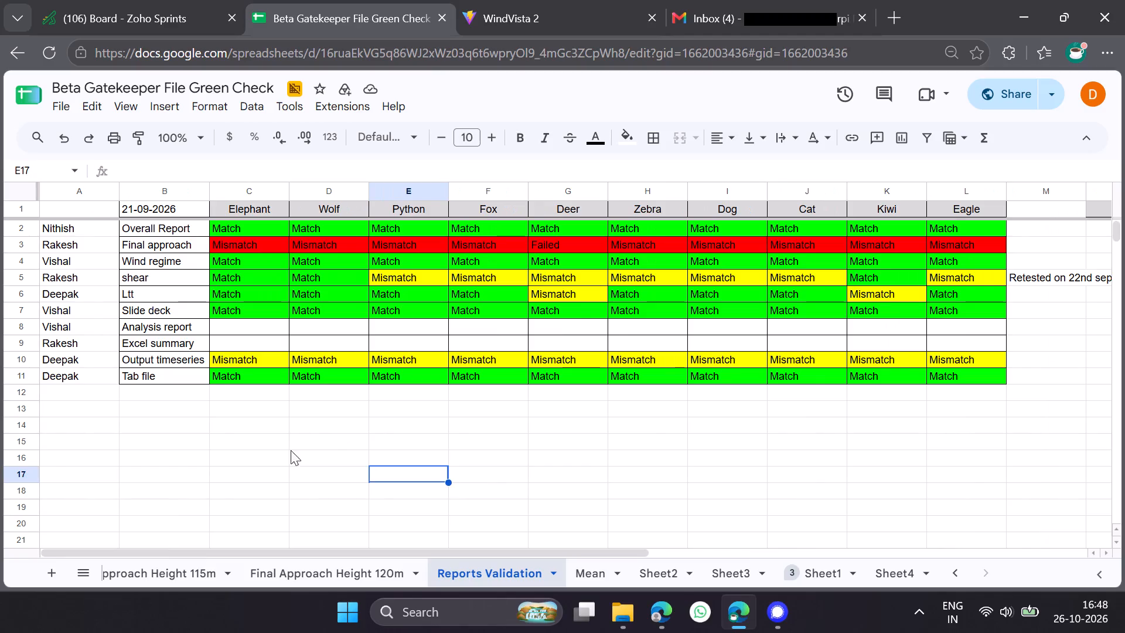
click(273, 440)
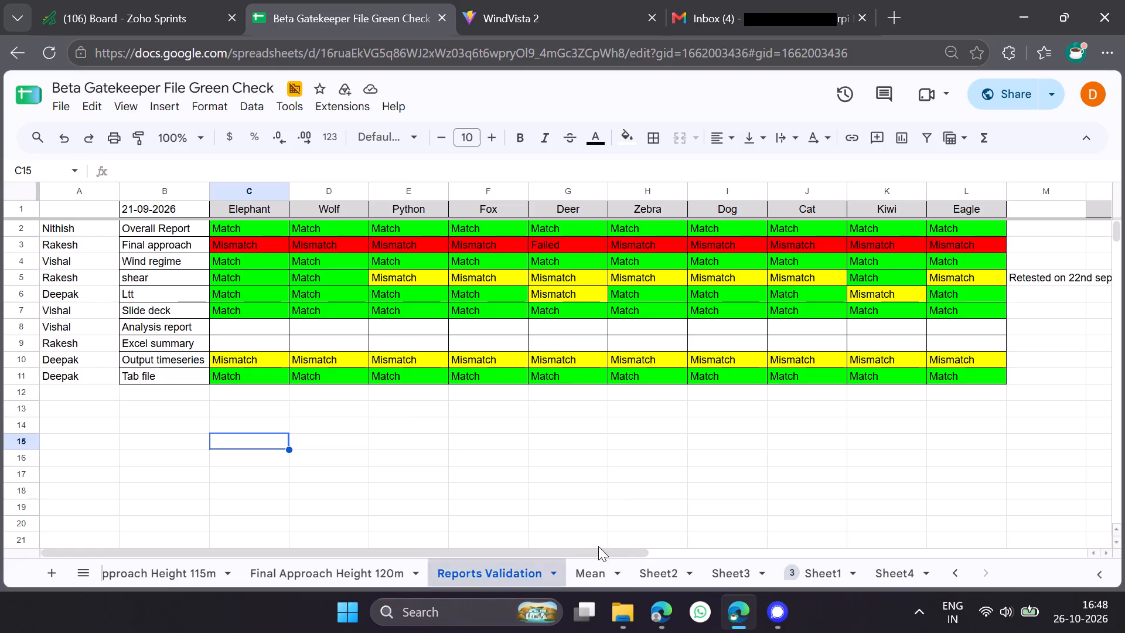
Switch to the Zoho Sprints board for Sprint 28 and choose Me as the assignee in its quick filter.
click(121, 0)
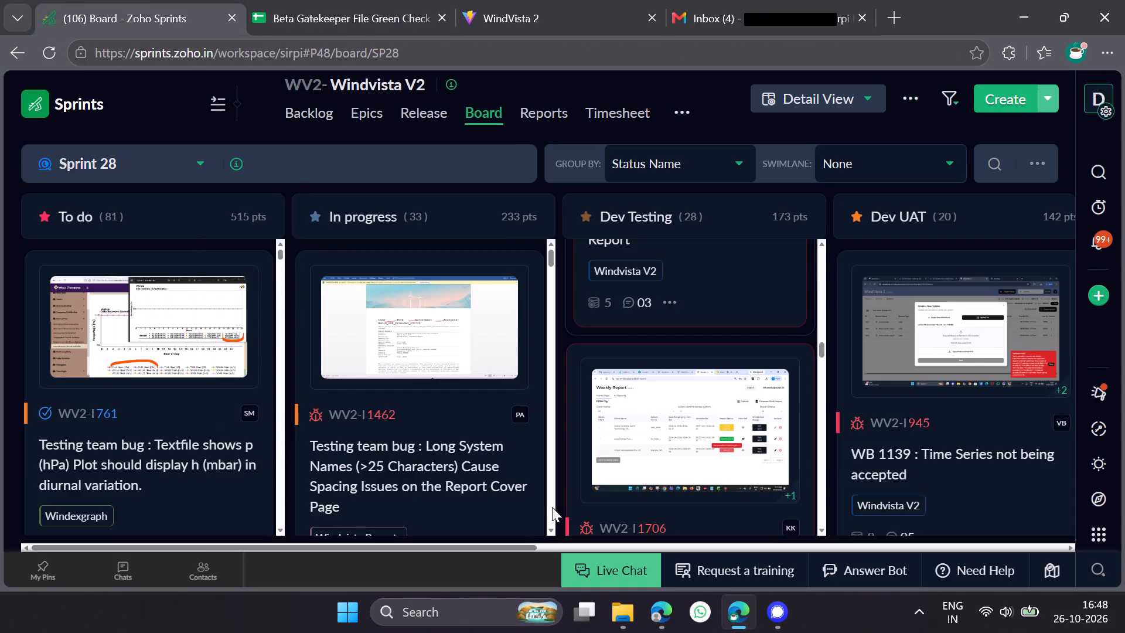
click(945, 97)
click(797, 166)
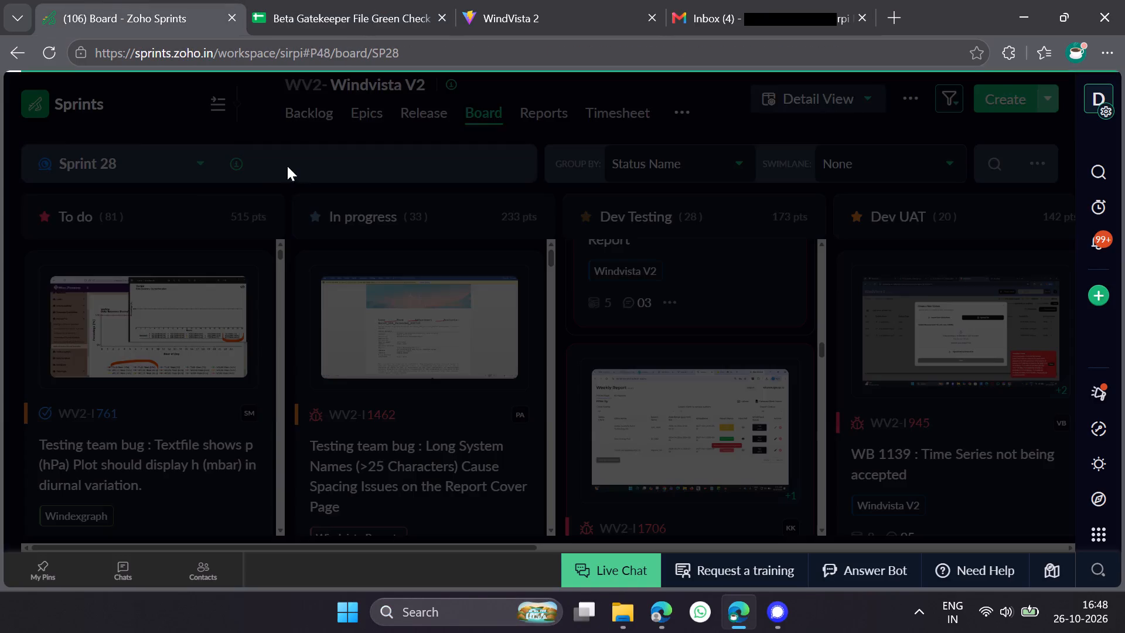
click(66, 155)
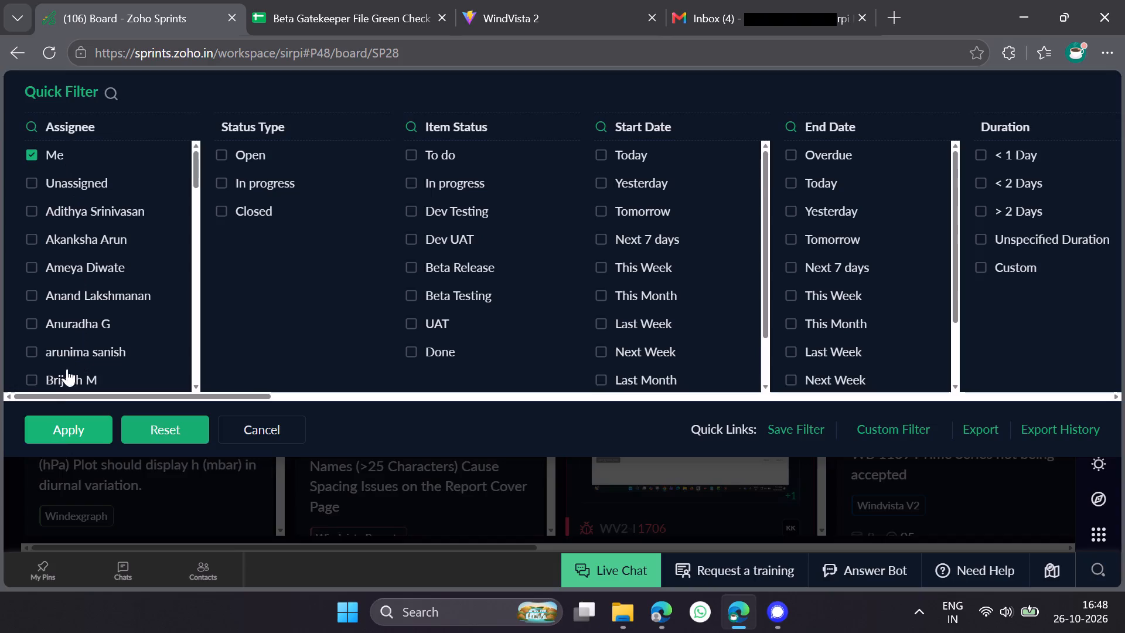
Apply the Me assignee filter to the Sprint 28 board.
click(56, 438)
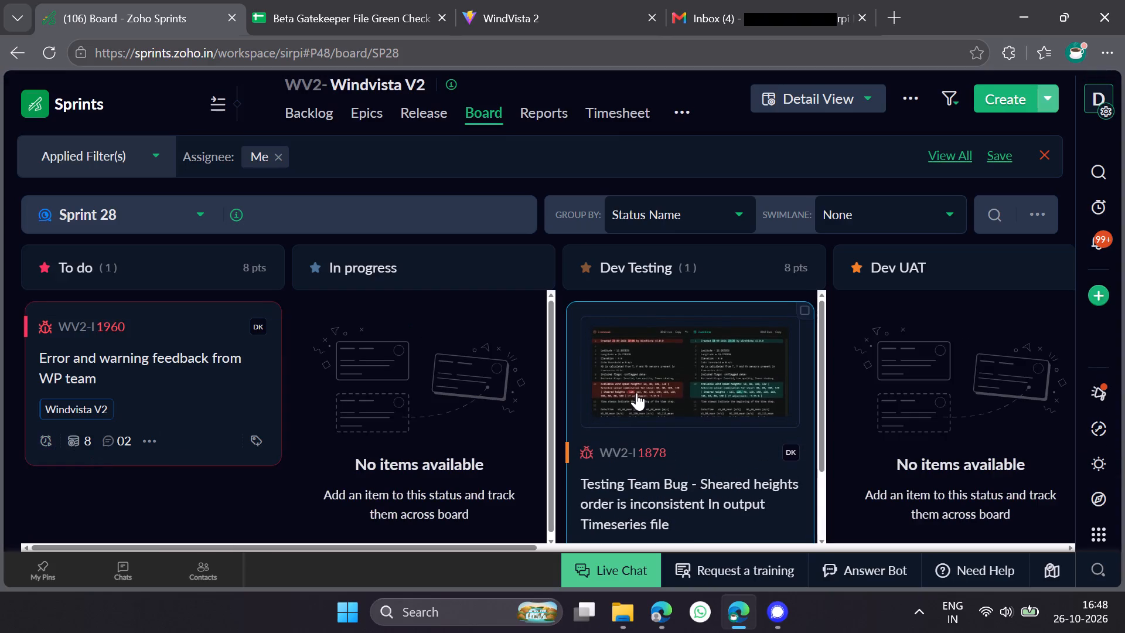
click(663, 510)
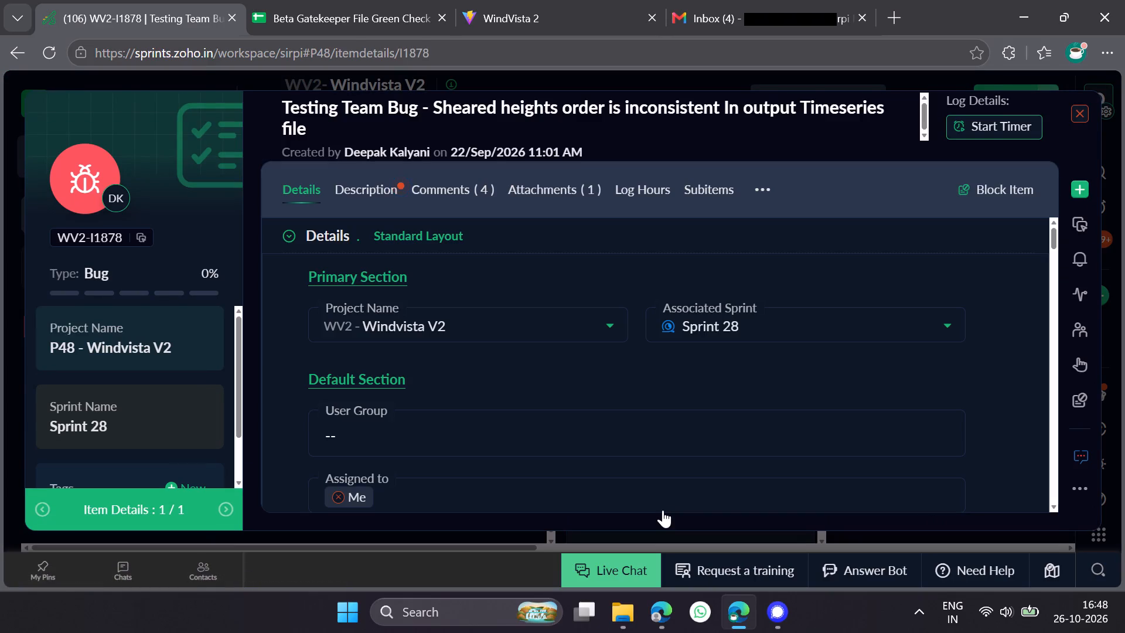
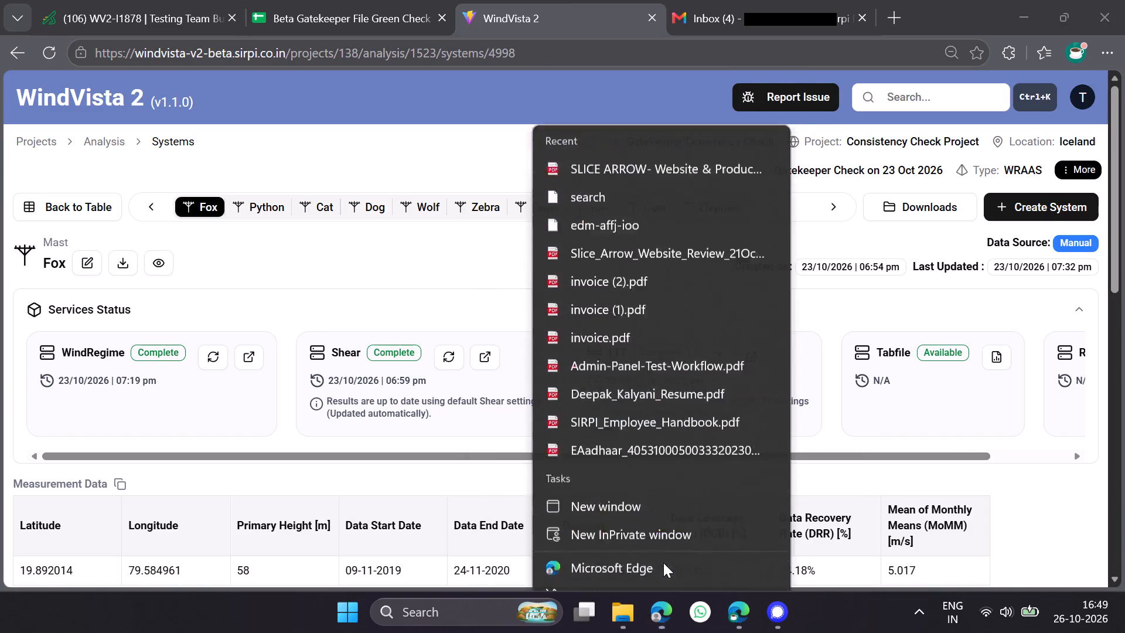
Switch to File Explorer and bring up the Downloads folder.
click(621, 628)
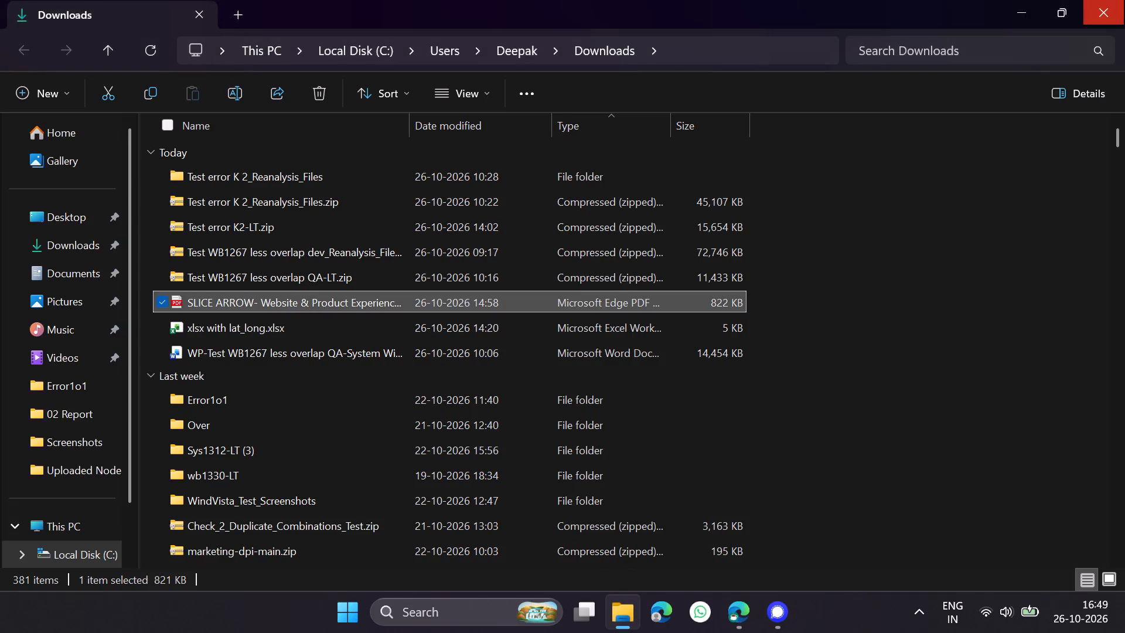
Close the Downloads folder window and return to the Fox mast's system page in WindVista 2.
click(1124, 0)
click(634, 324)
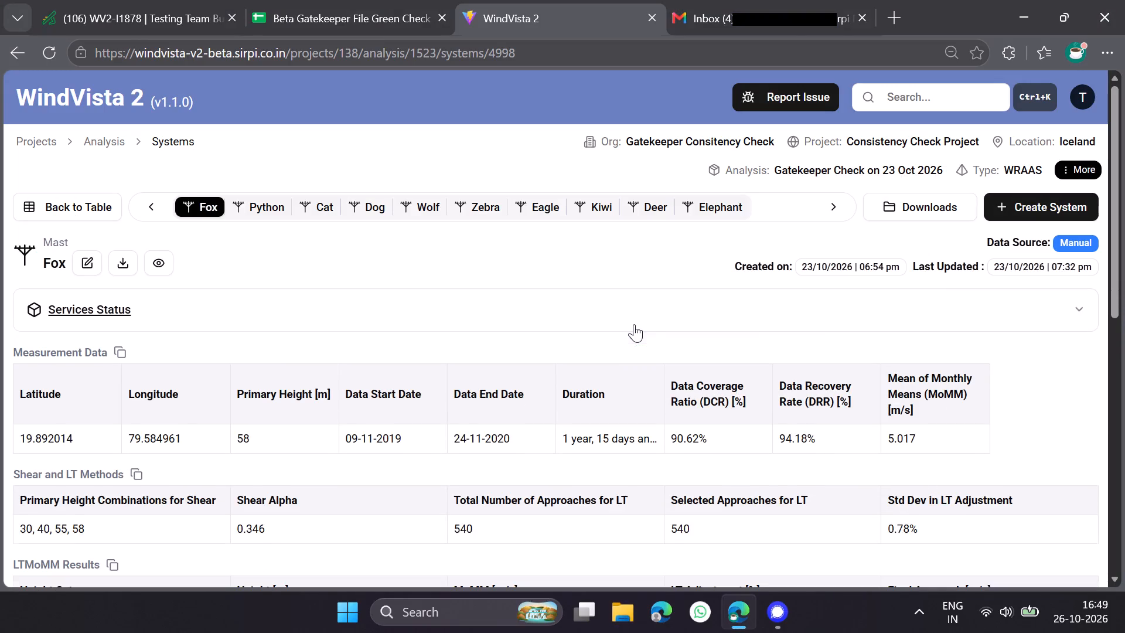
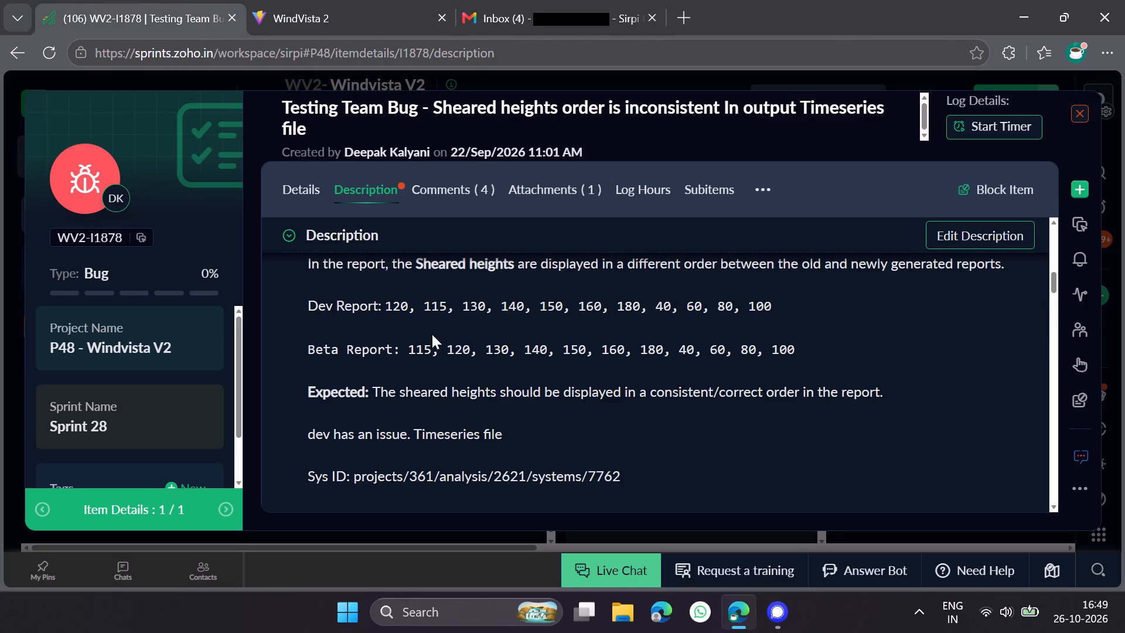
Close the sheared heights bug's details and examine the Sprint 28 board's columns from Beta Release through Done.
scroll(432, 334, right, 1)
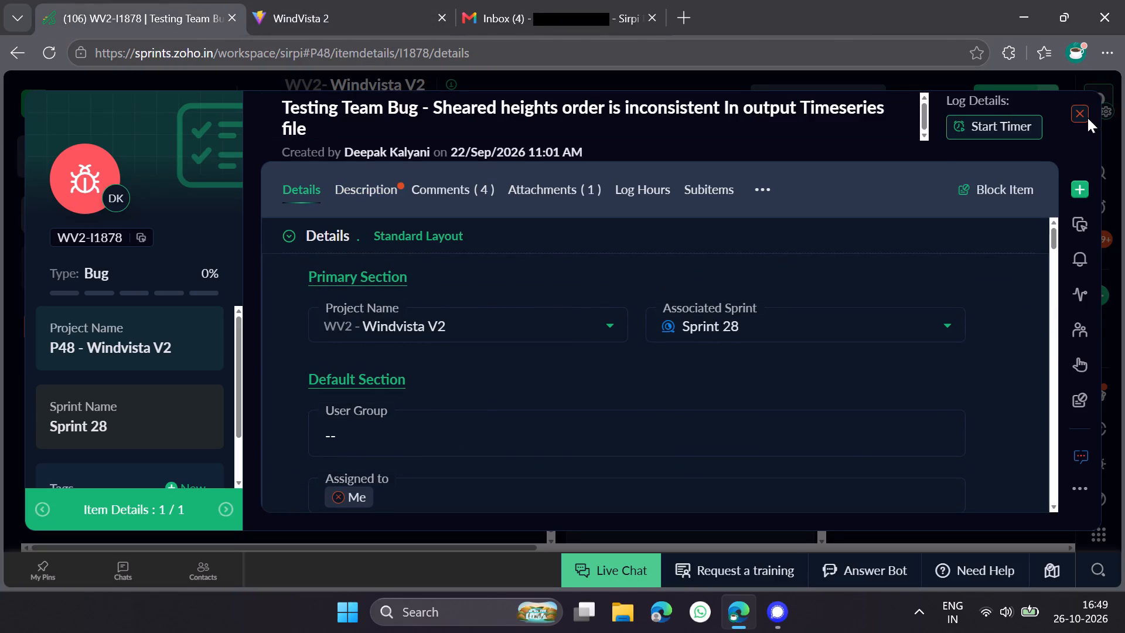
click(1084, 118)
scroll(727, 417, left, 4)
scroll(727, 417, down, 6)
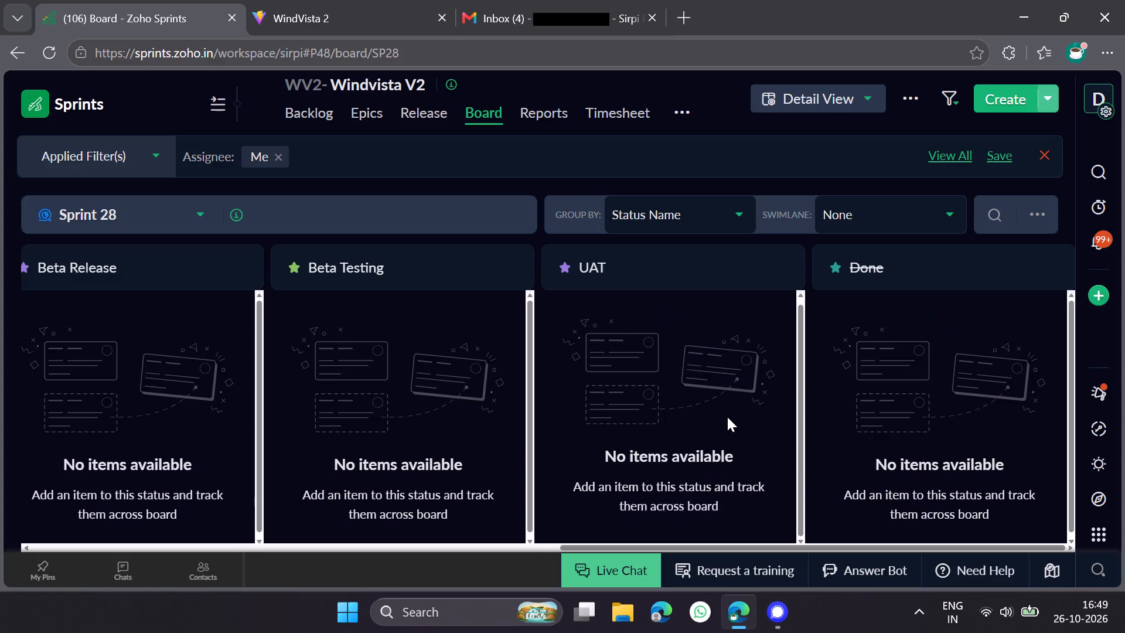
scroll(727, 417, up, 3)
scroll(487, 418, down, 4)
scroll(487, 418, up, 6)
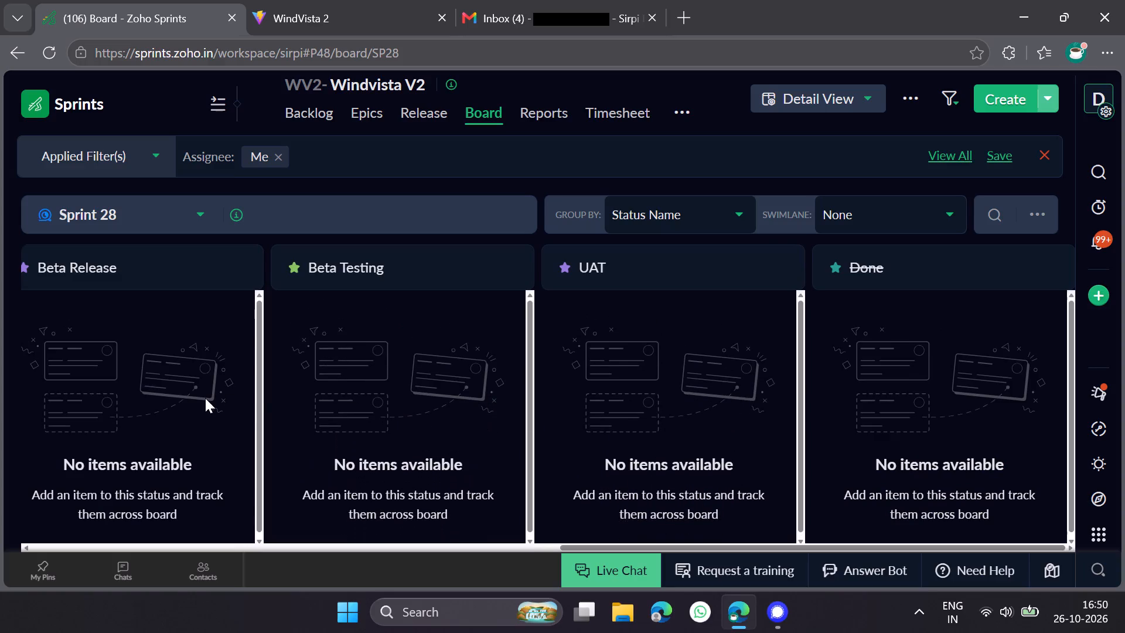
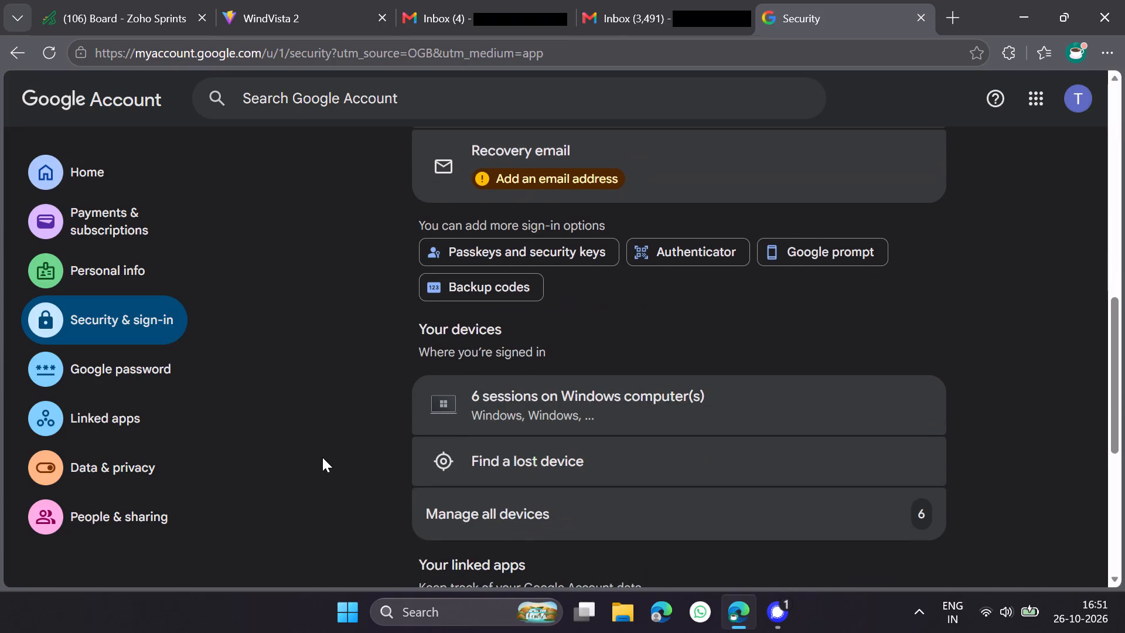
Open the Google Account's full list of signed-in devices and examine each Windows session's location, browser and last activity.
scroll(322, 457, down, 1)
click(456, 526)
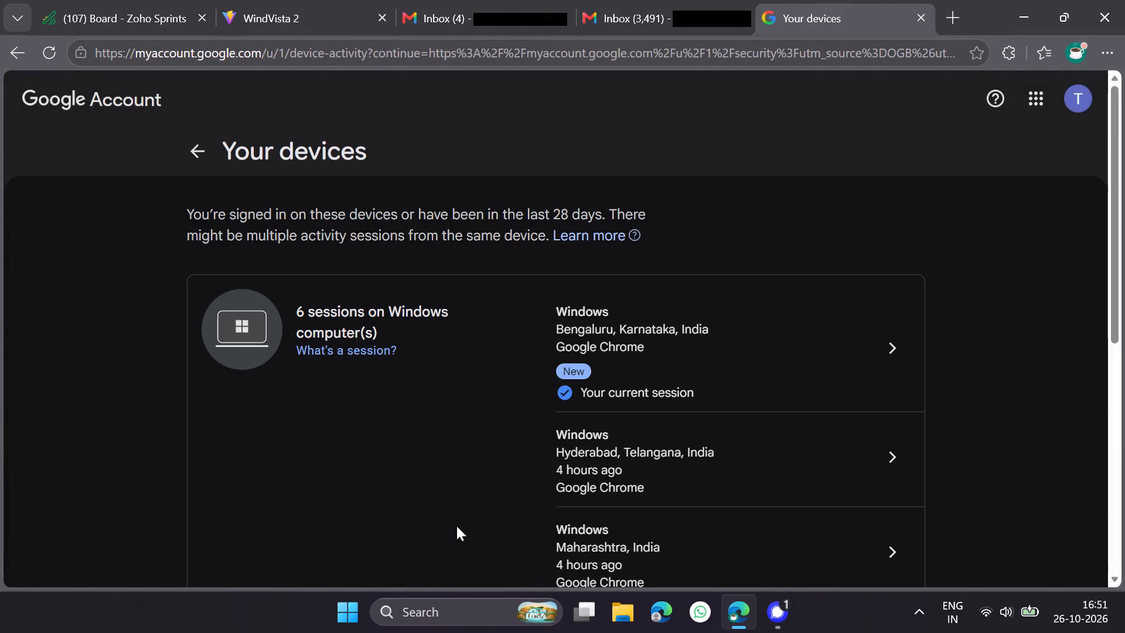
scroll(456, 526, down, 2)
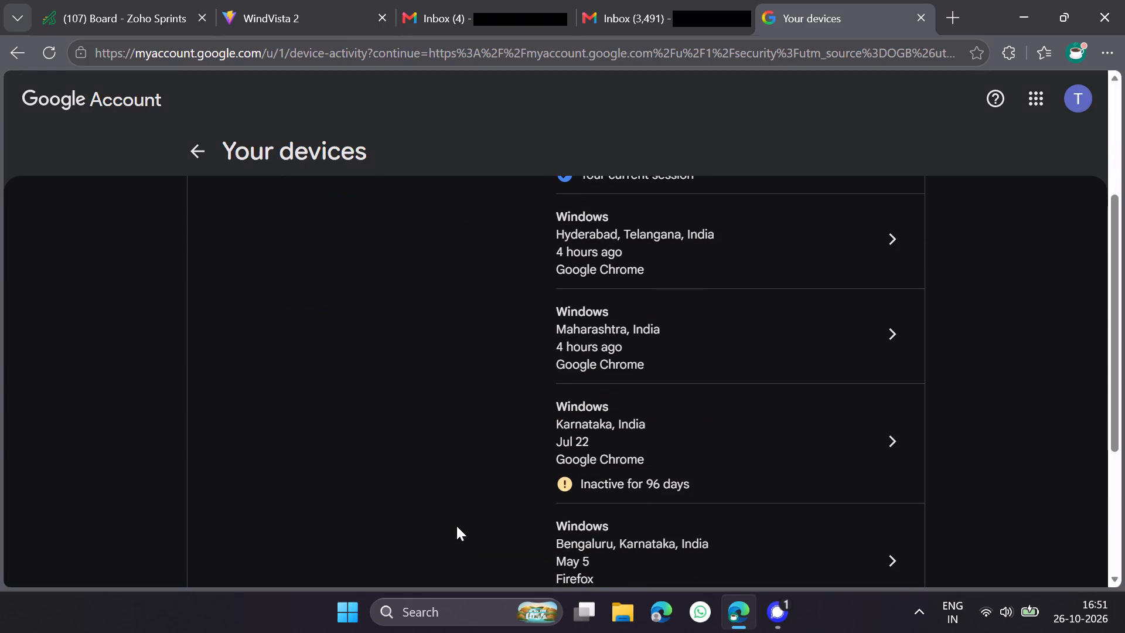
scroll(456, 526, down, 2)
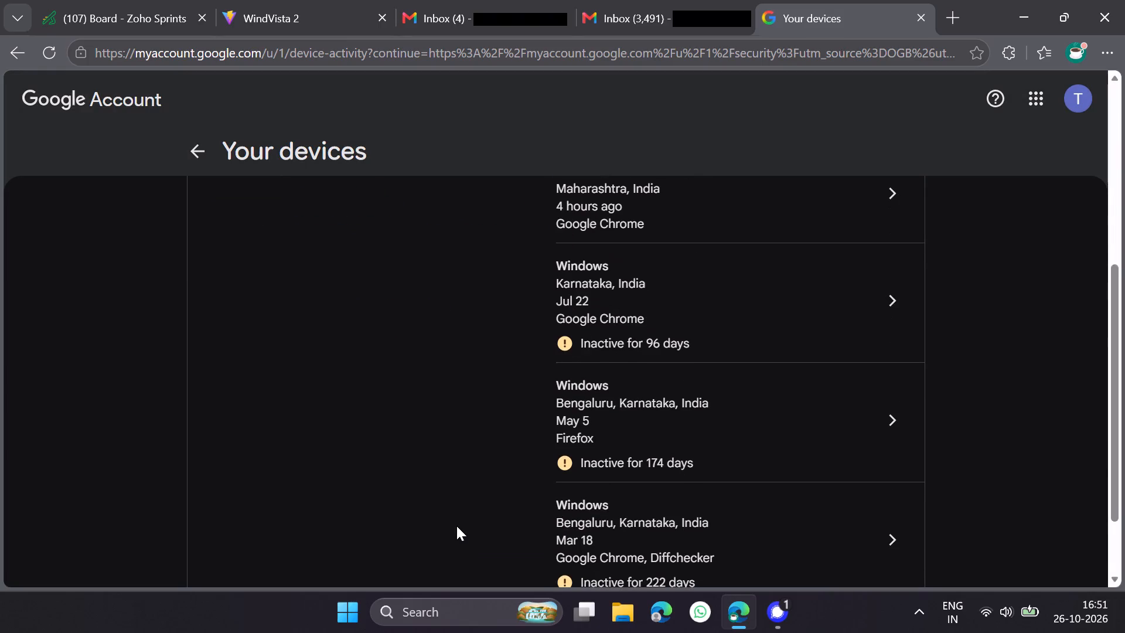
scroll(456, 526, down, 4)
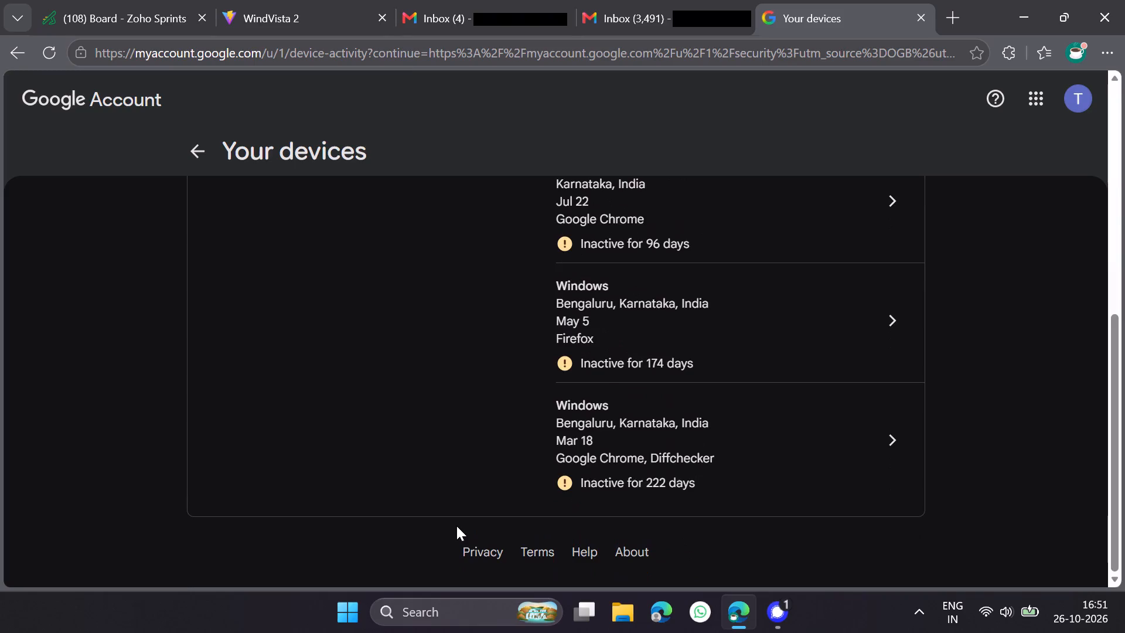
scroll(456, 526, up, 5)
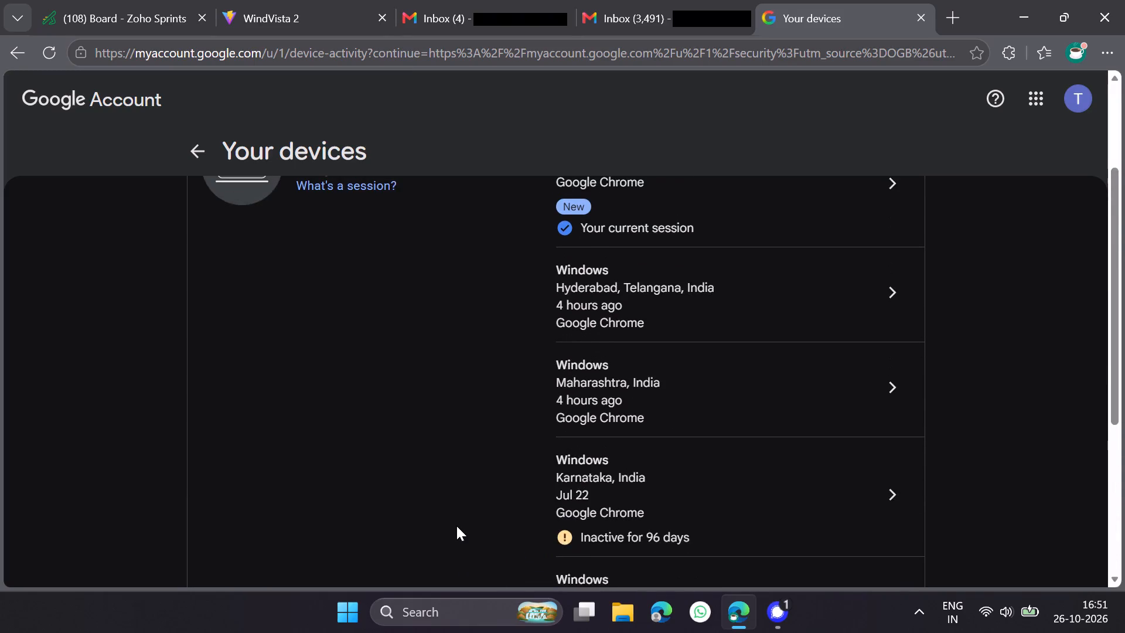
scroll(456, 526, up, 2)
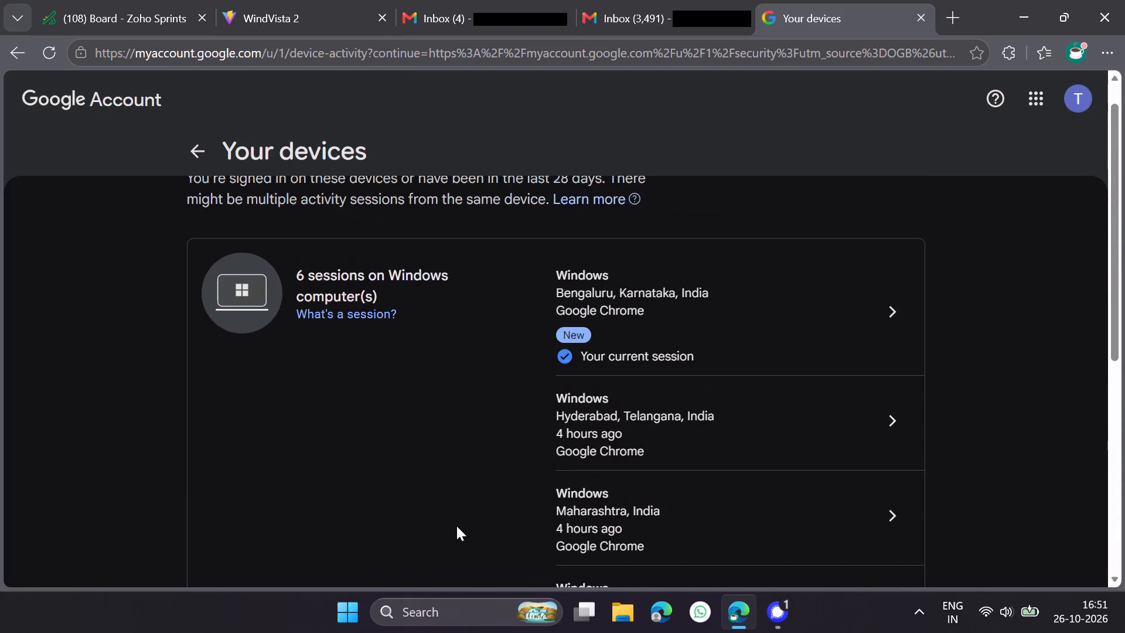
scroll(456, 526, down, 1)
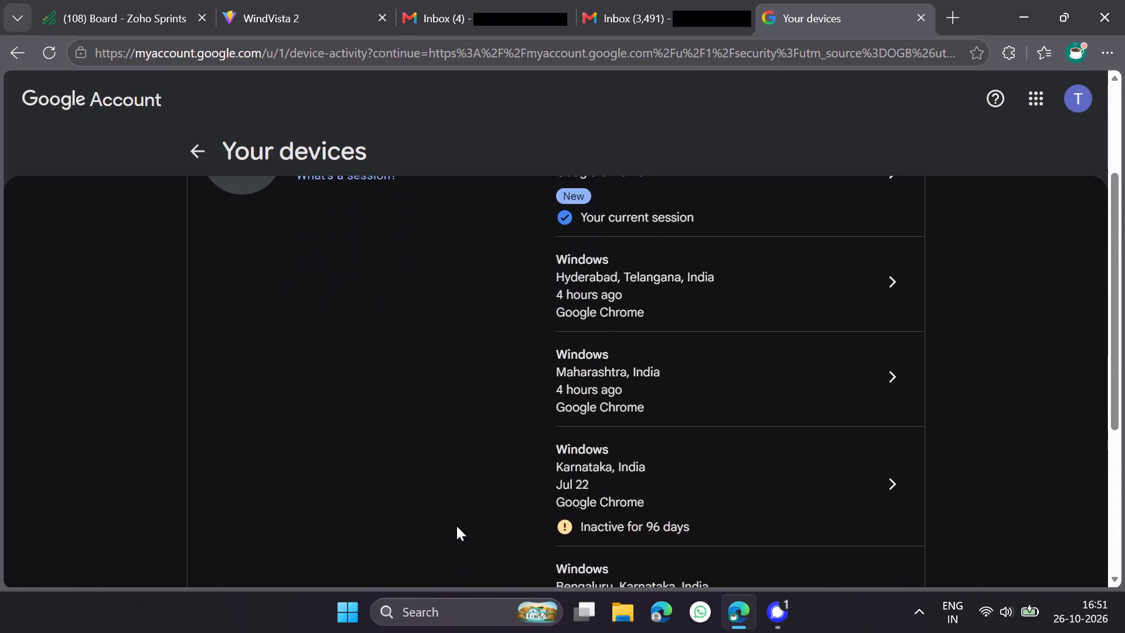
scroll(456, 526, down, 3)
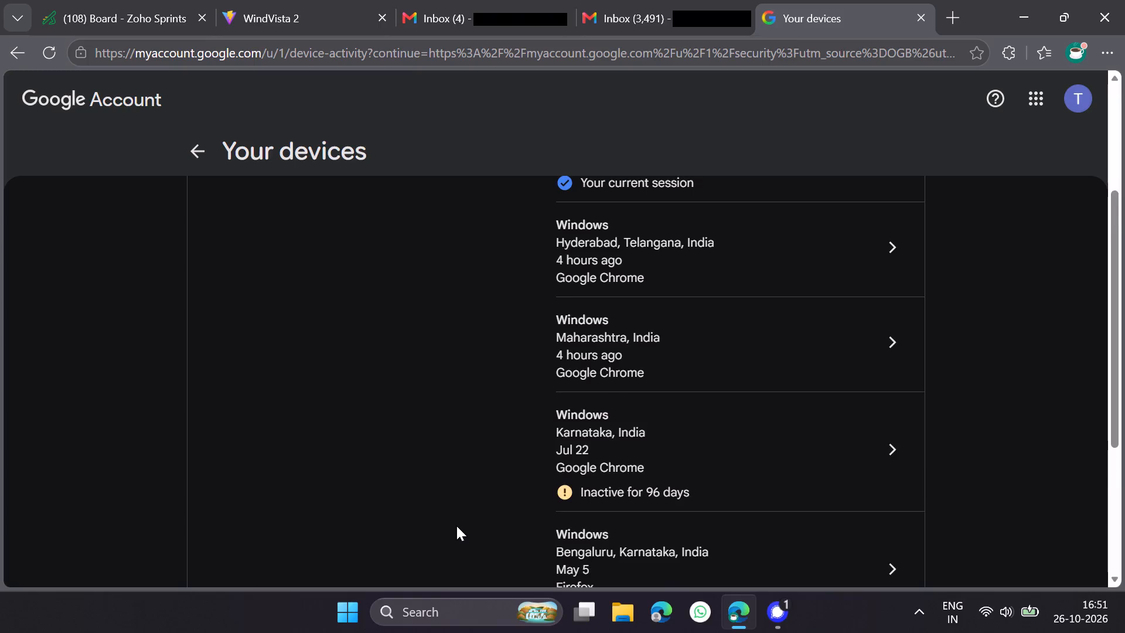
scroll(456, 526, down, 1)
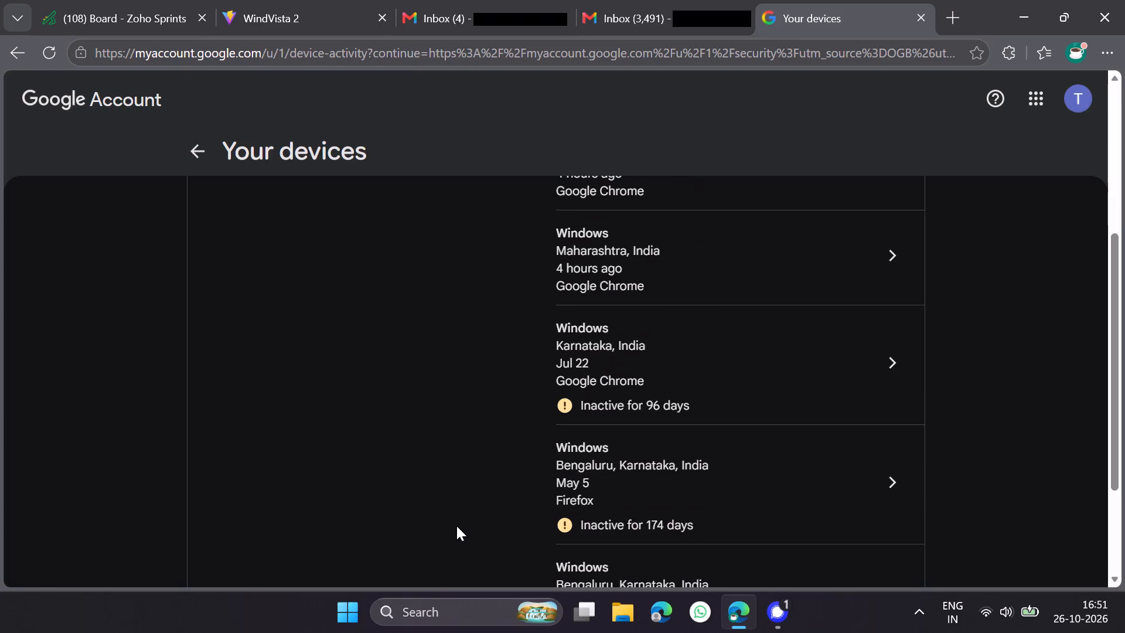
scroll(456, 526, down, 2)
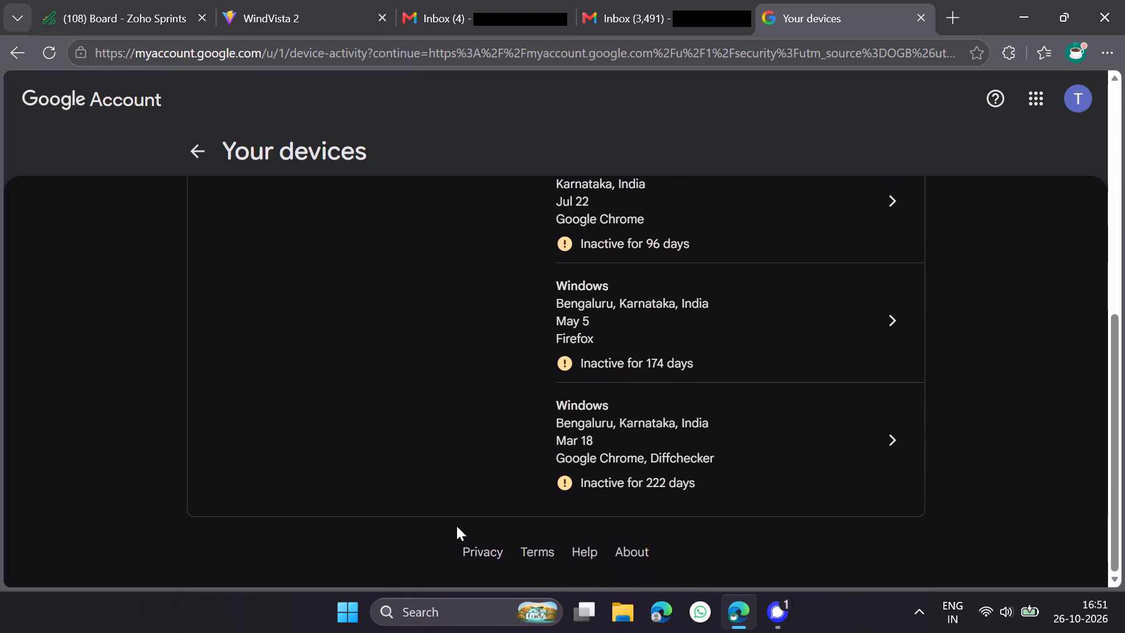